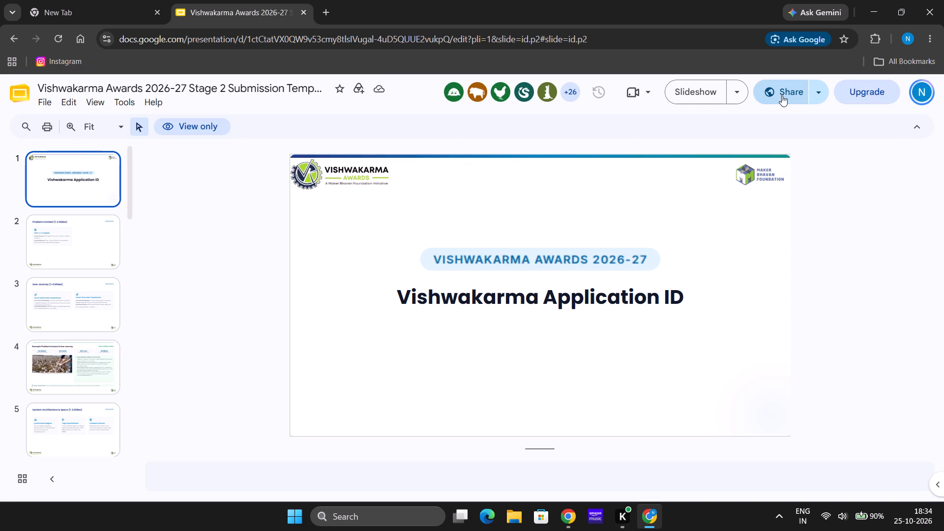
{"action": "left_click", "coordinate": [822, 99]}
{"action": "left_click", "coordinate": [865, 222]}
Download the Vishwakarma Awards 2026-27 Stage 2 submission template as a Microsoft PowerPoint (.pptx) file.
{"action": "left_click", "coordinate": [50, 104]}
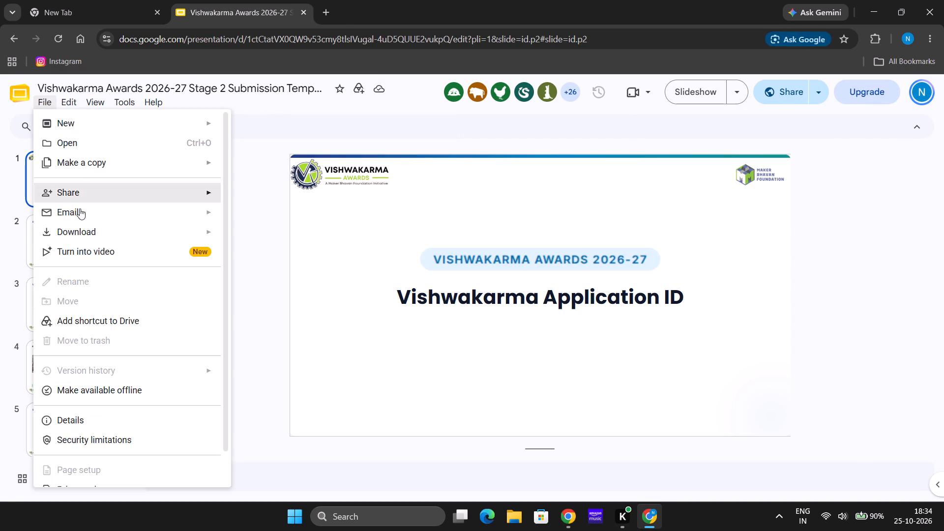
{"action": "left_click", "coordinate": [79, 228]}
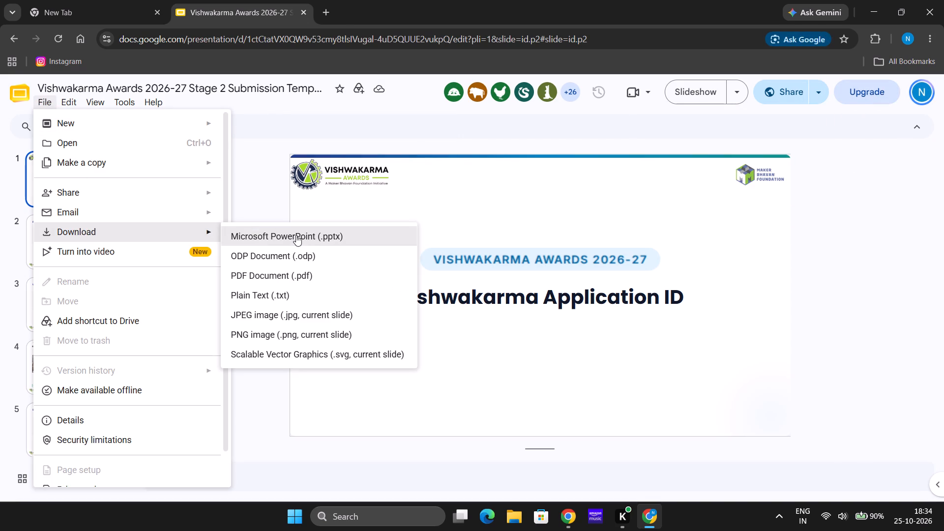
{"action": "left_click", "coordinate": [296, 235]}
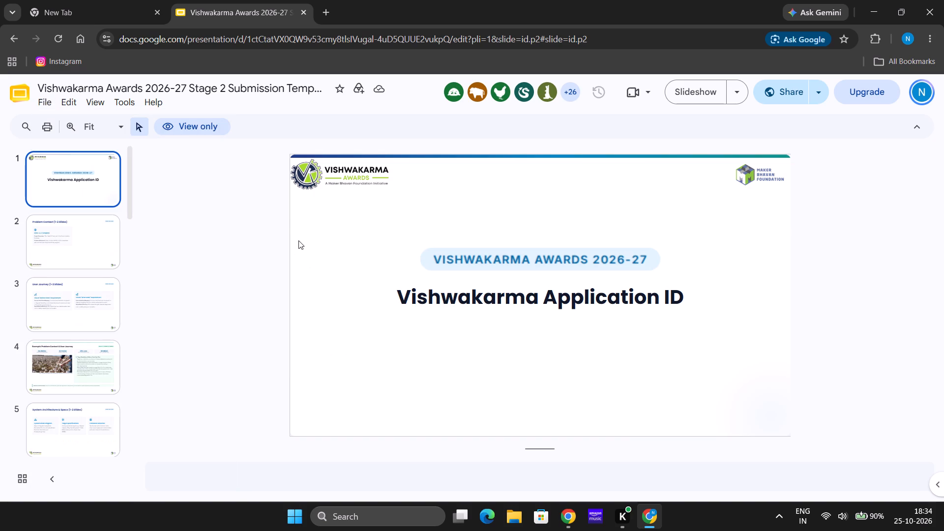
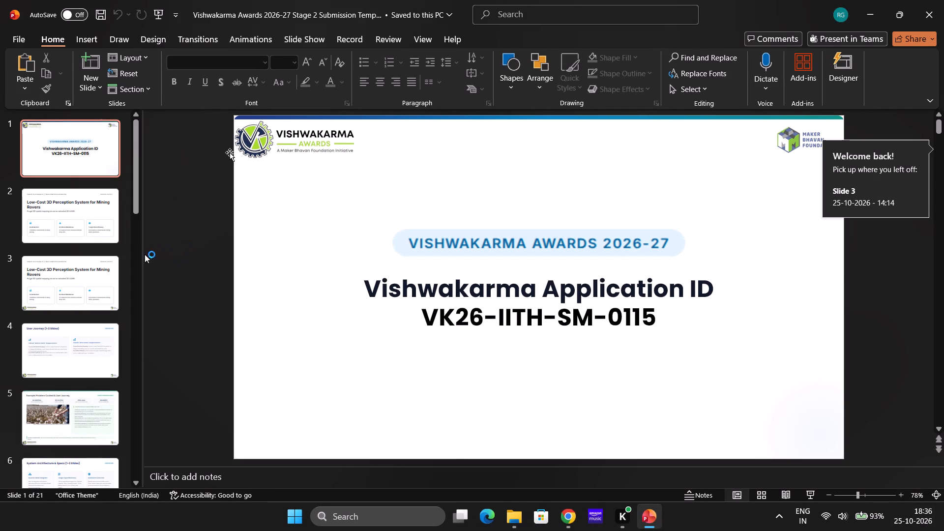
Compare slides 2 and 3 to find differences between the two "Low-Cost 3D Perception System for Mining Rovers" versions, glancing at slide 4.
{"action": "left_click", "coordinate": [86, 231]}
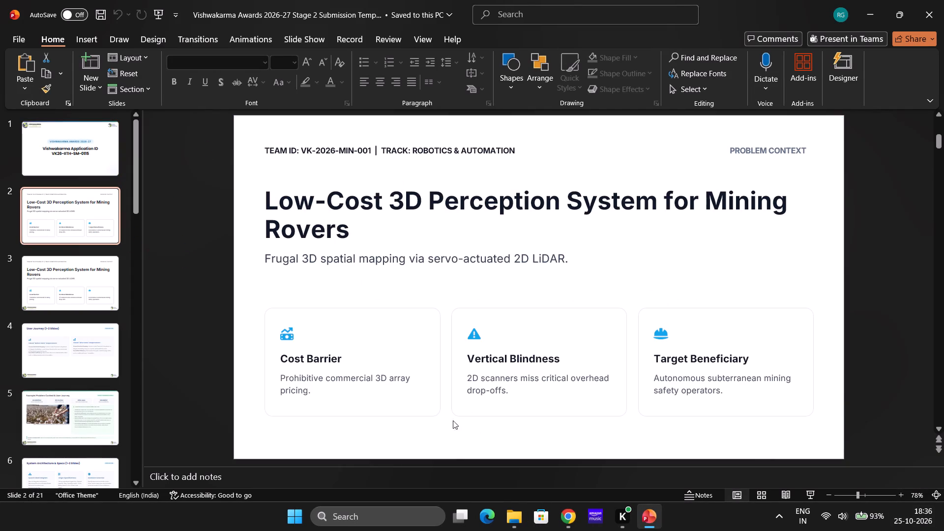
{"action": "left_click", "coordinate": [57, 298]}
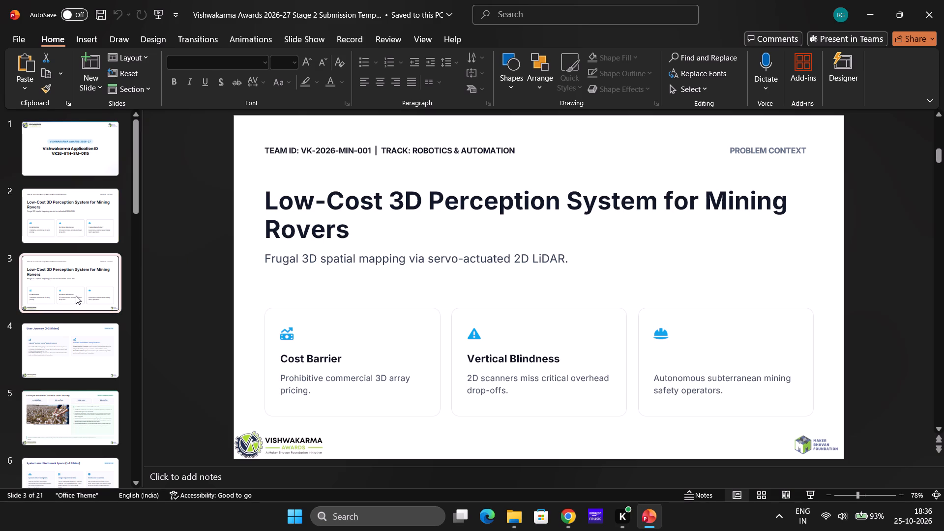
{"action": "left_click", "coordinate": [93, 197]}
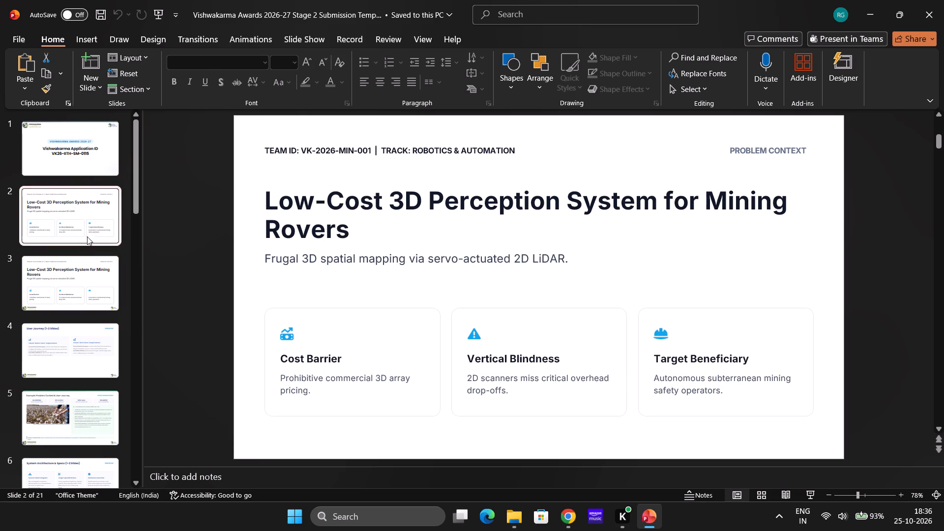
{"action": "left_click", "coordinate": [88, 292]}
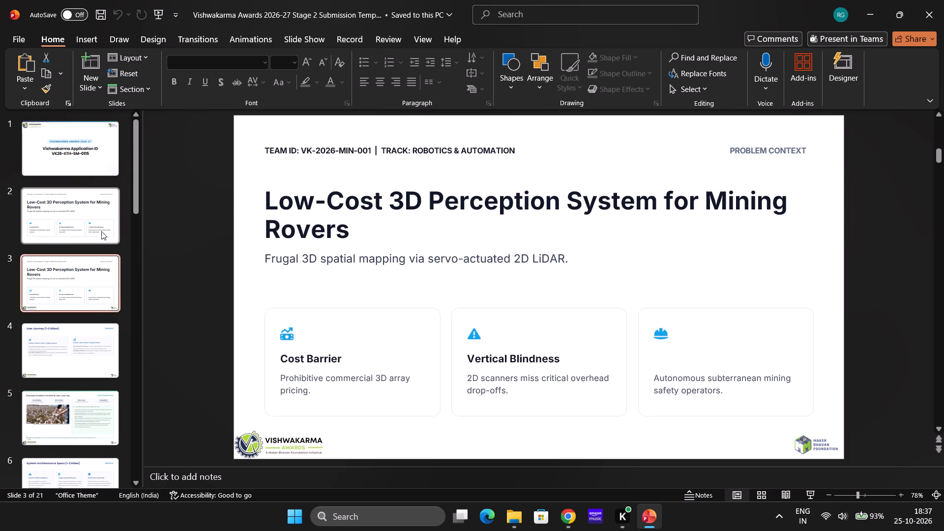
{"action": "left_click", "coordinate": [97, 366]}
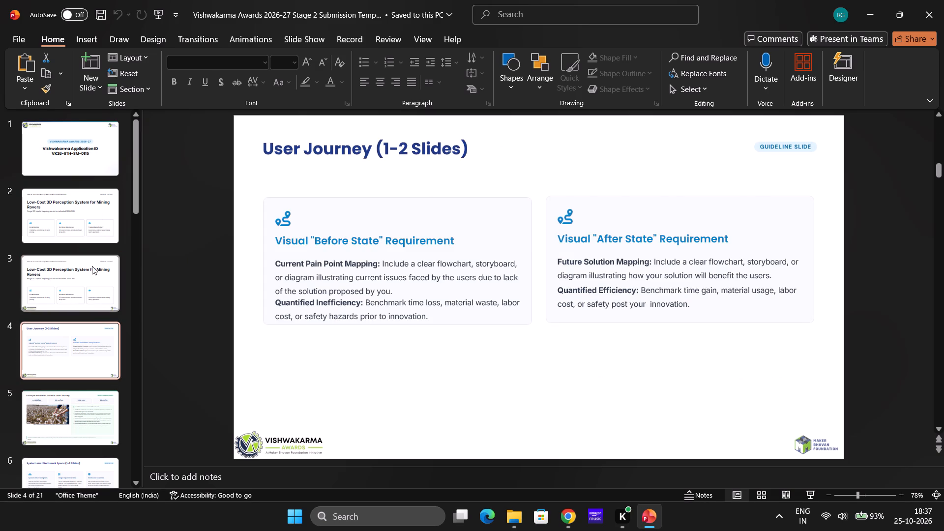
{"action": "left_click", "coordinate": [92, 266]}
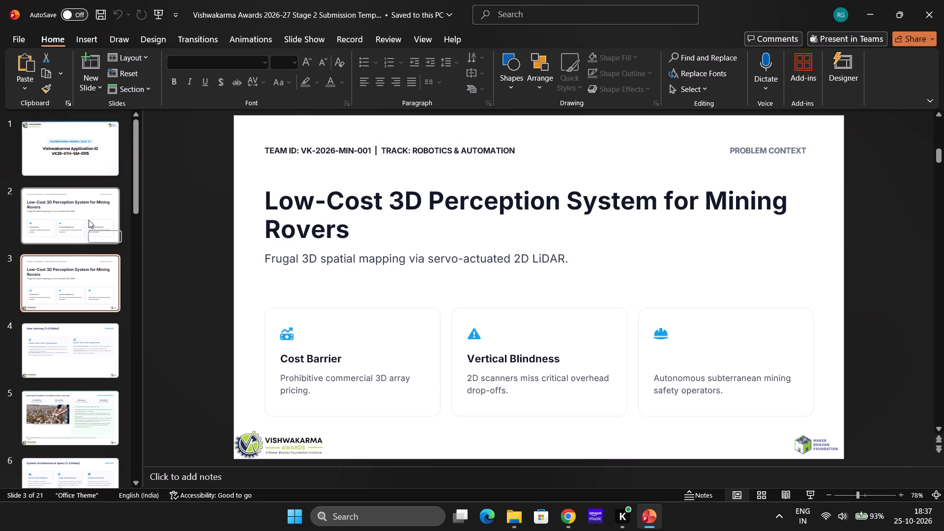
{"action": "left_click", "coordinate": [88, 220]}
{"action": "left_click", "coordinate": [87, 296]}
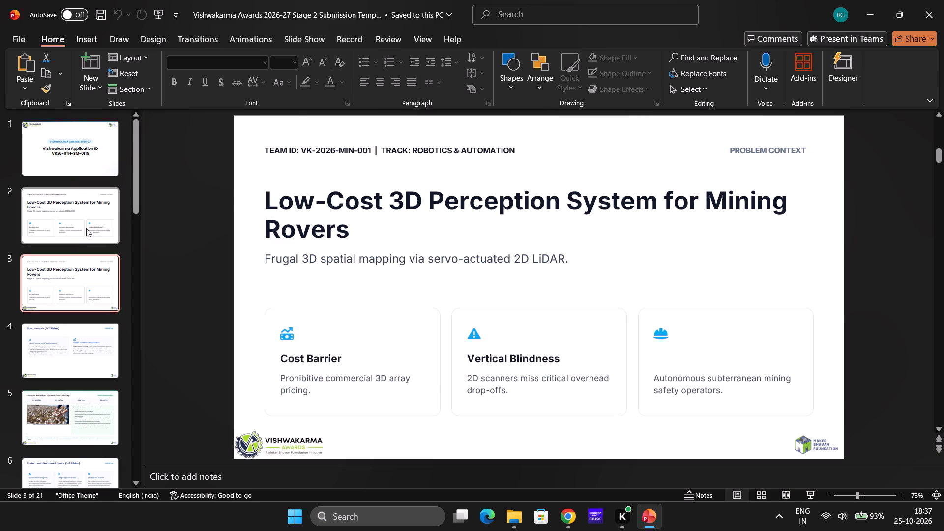
{"action": "left_click", "coordinate": [85, 226]}
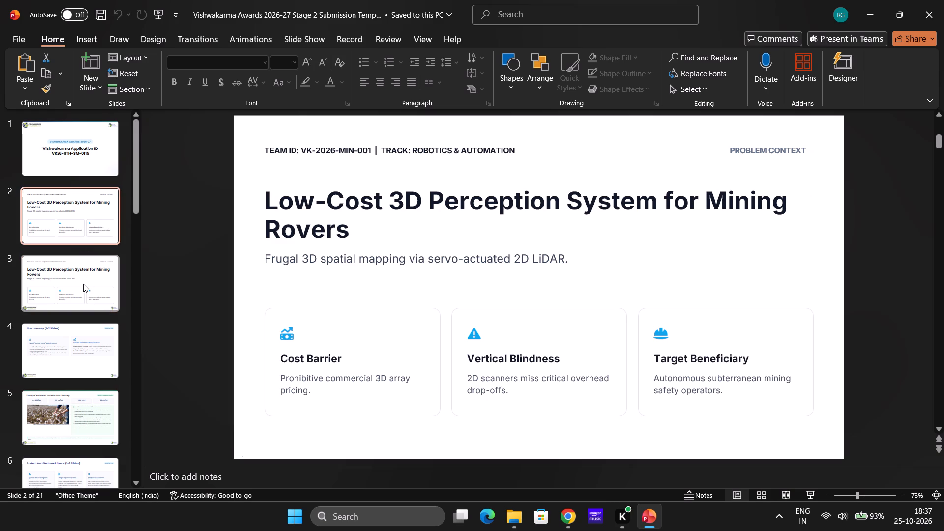
{"action": "left_click", "coordinate": [83, 284]}
{"action": "left_click", "coordinate": [80, 214]}
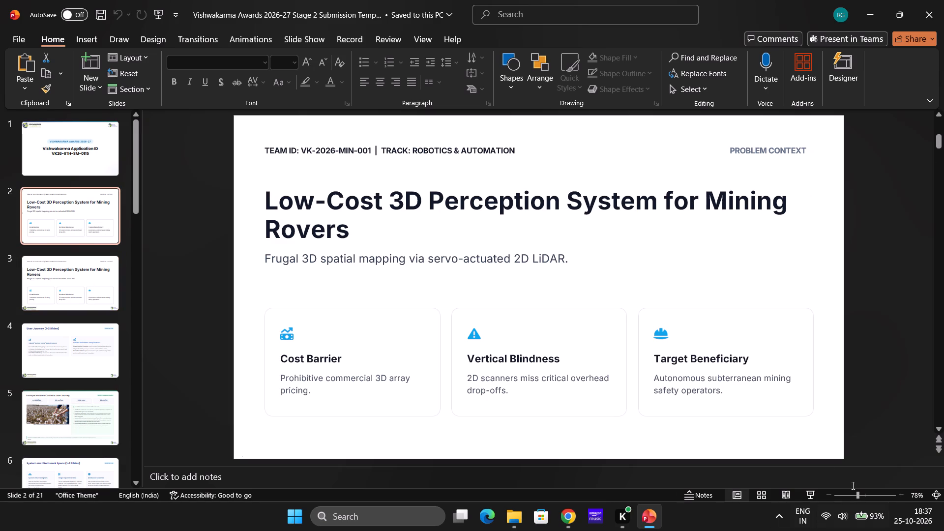
Copy the "Target Beneficiary" heading from slide 2 into the third card on slide 3, and save the presentation.
{"action": "left_click", "coordinate": [737, 359]}
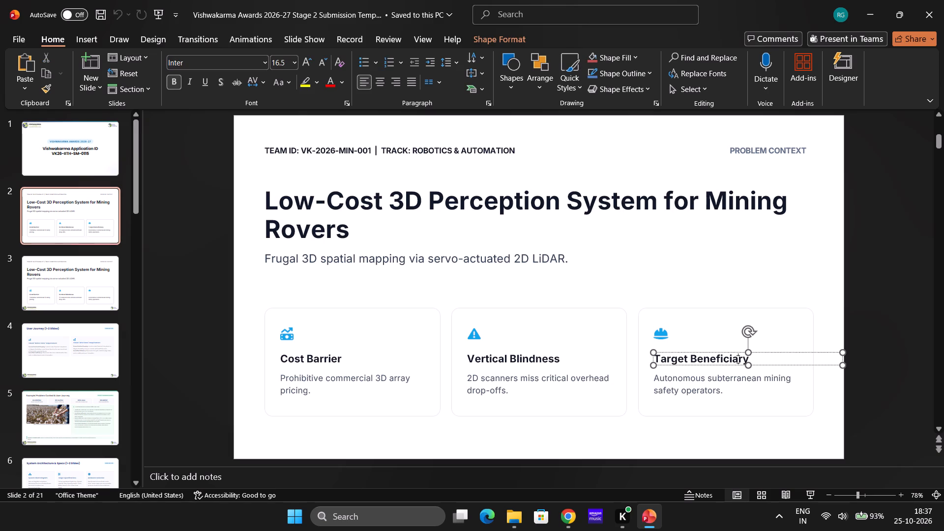
{"action": "left_click", "coordinate": [781, 363]}
{"action": "key", "text": "ctrl+c"}
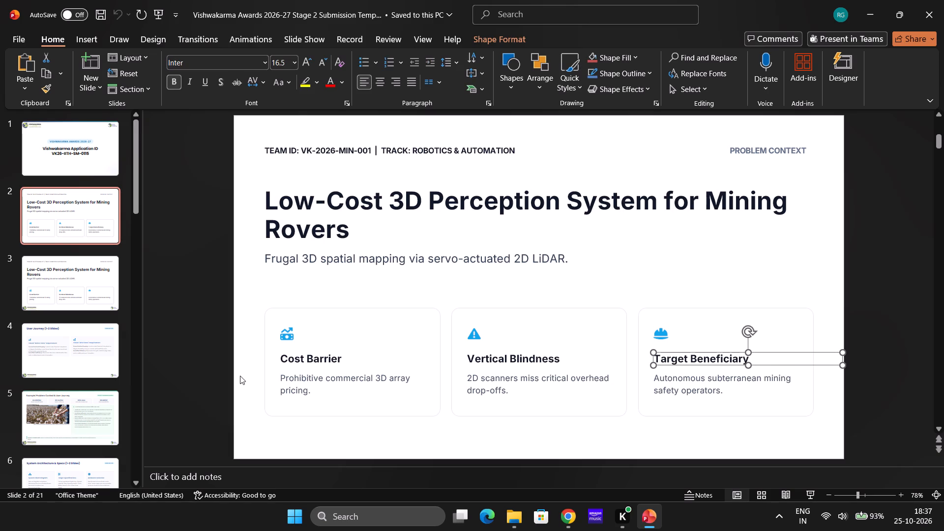
{"action": "left_click", "coordinate": [86, 265]}
{"action": "left_click", "coordinate": [695, 276]}
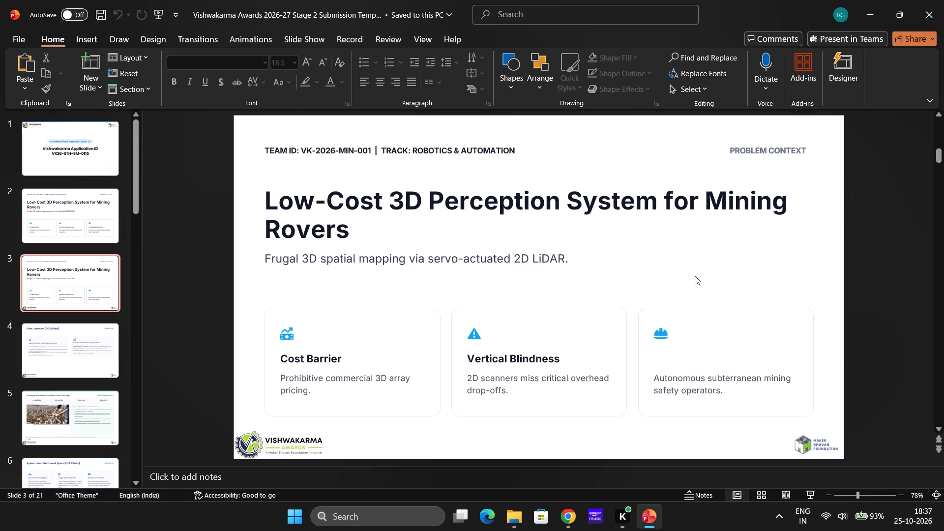
{"action": "key", "text": "ctrl+v"}
{"action": "left_click", "coordinate": [710, 280]}
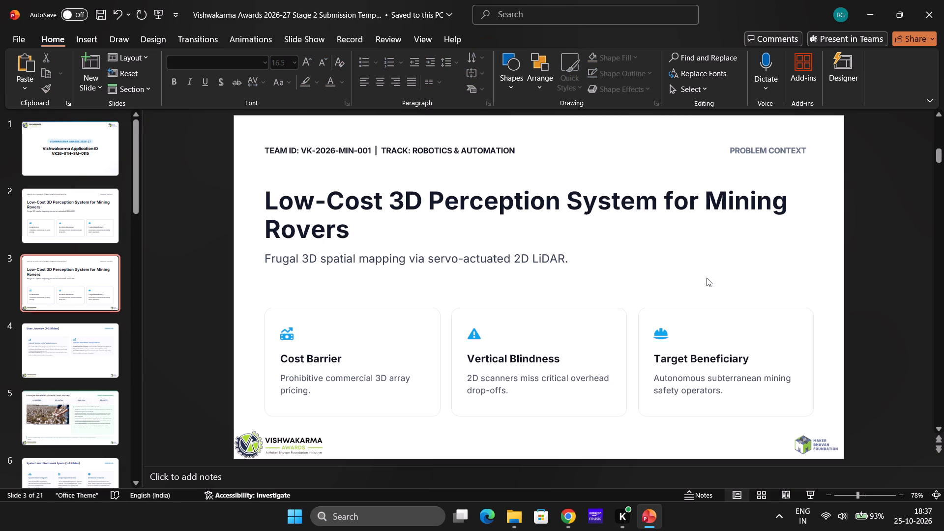
{"action": "key", "text": "ctrl+s"}
Recheck slide 2 against slide 3 and delete slide 2, the duplicate without the footer logos.
{"action": "key", "text": "Up"}
{"action": "key", "text": "Down"}
{"action": "key", "text": "Up"}
{"action": "key", "text": "Down"}
{"action": "key", "text": "Up"}
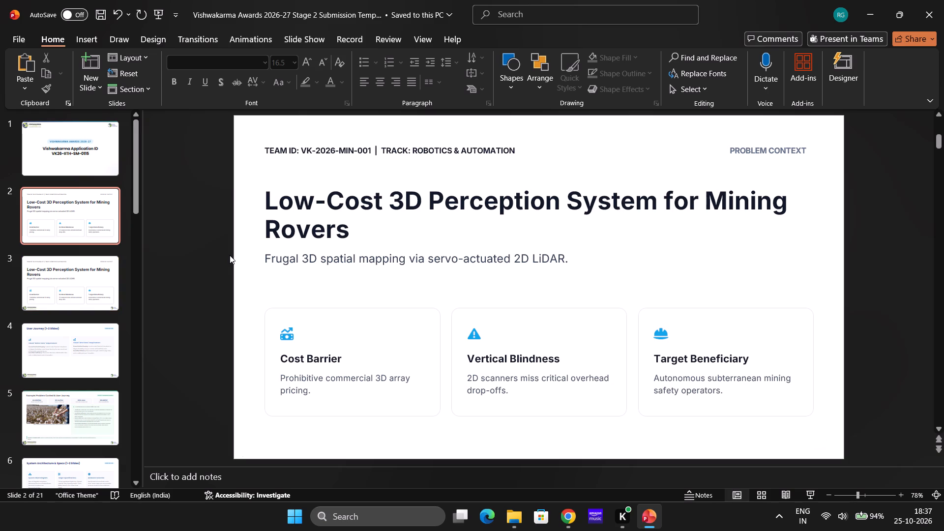
{"action": "key", "text": "Delete"}
Delete slide 2, the duplicate "Low-Cost 3D Perception System for Mining Rovers" slide without the footer logos.
{"action": "right_click", "coordinate": [61, 206]}
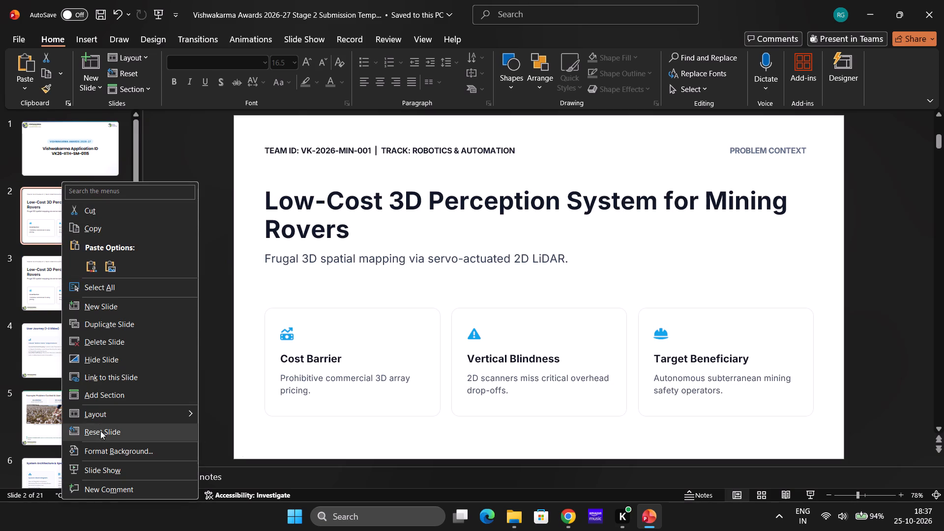
{"action": "left_click", "coordinate": [96, 340]}
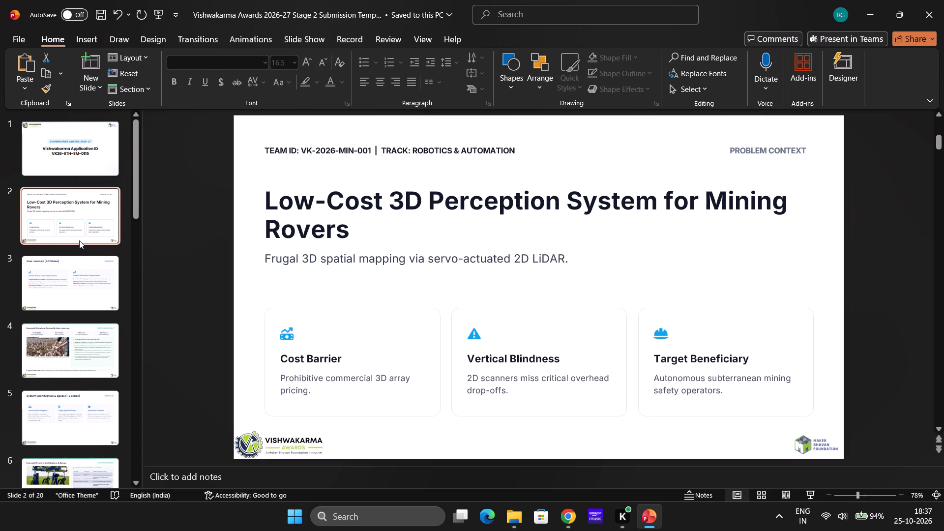
Skim the remaining slides, then examine the guideline and example slides 3 to 7, from User Journey to CAD Design & Mechanical Specs.
{"action": "scroll", "coordinate": [67, 289], "scroll_direction": "down", "scroll_amount": 5}
{"action": "scroll", "coordinate": [64, 290], "scroll_direction": "up", "scroll_amount": 1}
{"action": "scroll", "coordinate": [63, 290], "scroll_direction": "down", "scroll_amount": 3}
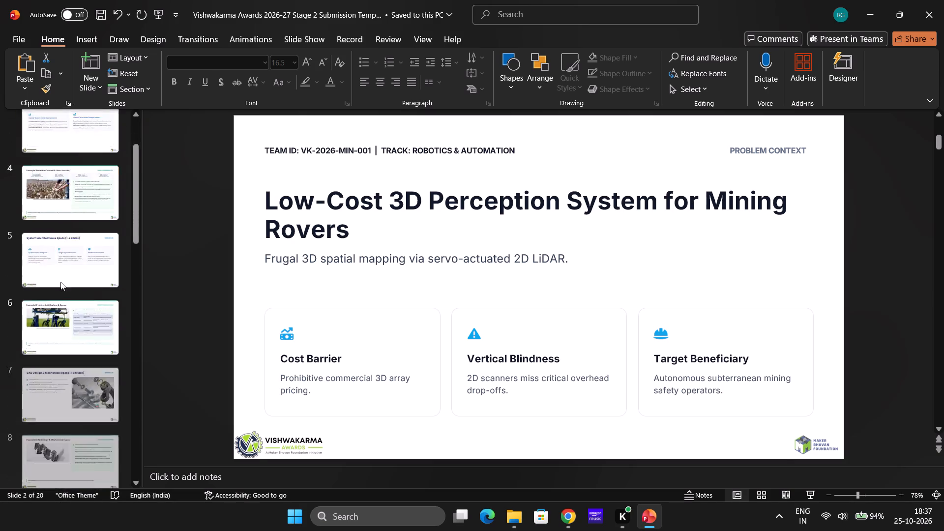
{"action": "scroll", "coordinate": [60, 282], "scroll_direction": "down", "scroll_amount": 12}
{"action": "scroll", "coordinate": [74, 279], "scroll_direction": "up", "scroll_amount": 1}
{"action": "scroll", "coordinate": [74, 279], "scroll_direction": "down", "scroll_amount": 20}
{"action": "scroll", "coordinate": [85, 278], "scroll_direction": "up", "scroll_amount": 7}
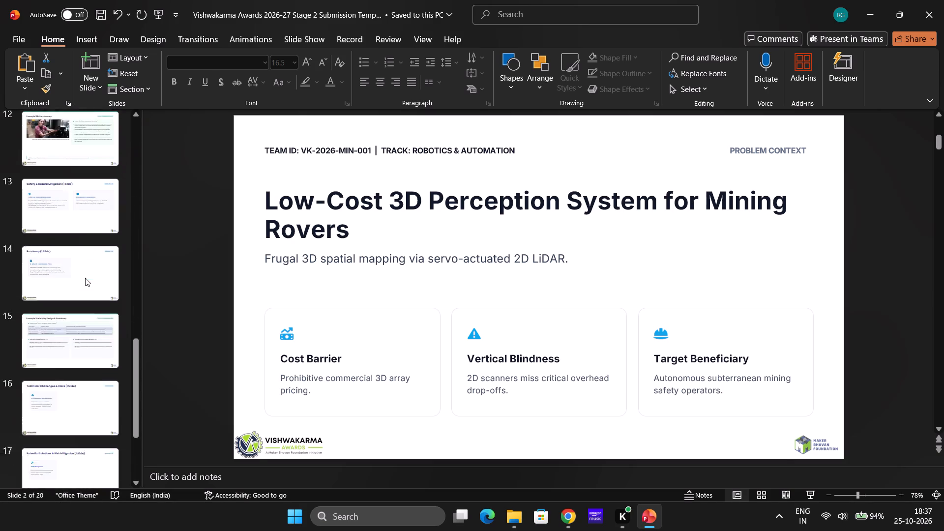
{"action": "scroll", "coordinate": [85, 278], "scroll_direction": "up", "scroll_amount": 9}
{"action": "scroll", "coordinate": [85, 278], "scroll_direction": "down", "scroll_amount": 1}
{"action": "scroll", "coordinate": [85, 278], "scroll_direction": "up", "scroll_amount": 10}
{"action": "scroll", "coordinate": [80, 237], "scroll_direction": "up", "scroll_amount": 7}
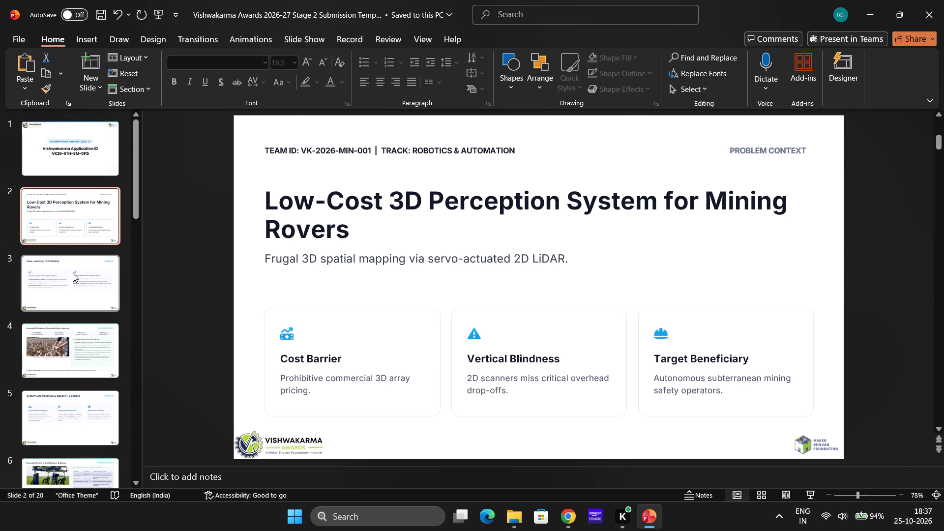
{"action": "left_click", "coordinate": [73, 279]}
{"action": "left_click", "coordinate": [79, 344]}
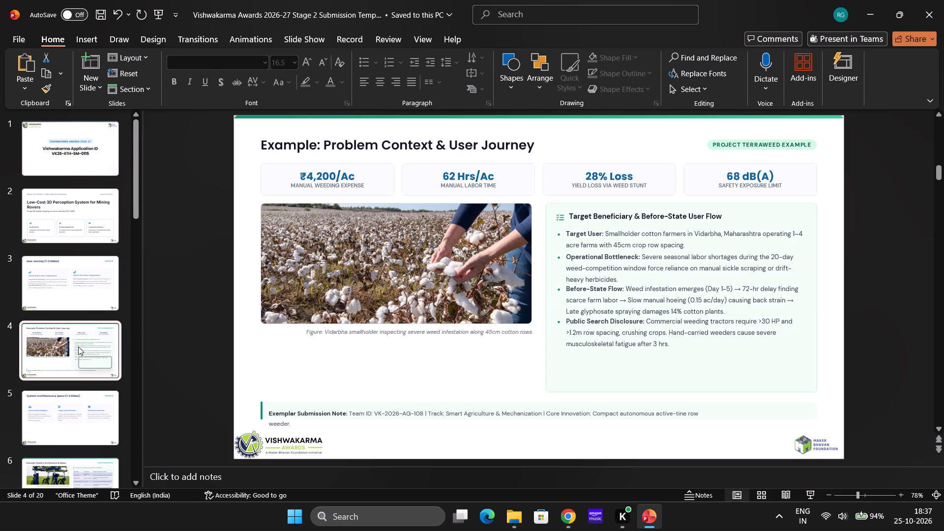
{"action": "scroll", "coordinate": [83, 357], "scroll_direction": "down", "scroll_amount": 1}
{"action": "left_click", "coordinate": [78, 385]}
{"action": "scroll", "coordinate": [81, 365], "scroll_direction": "down", "scroll_amount": 1}
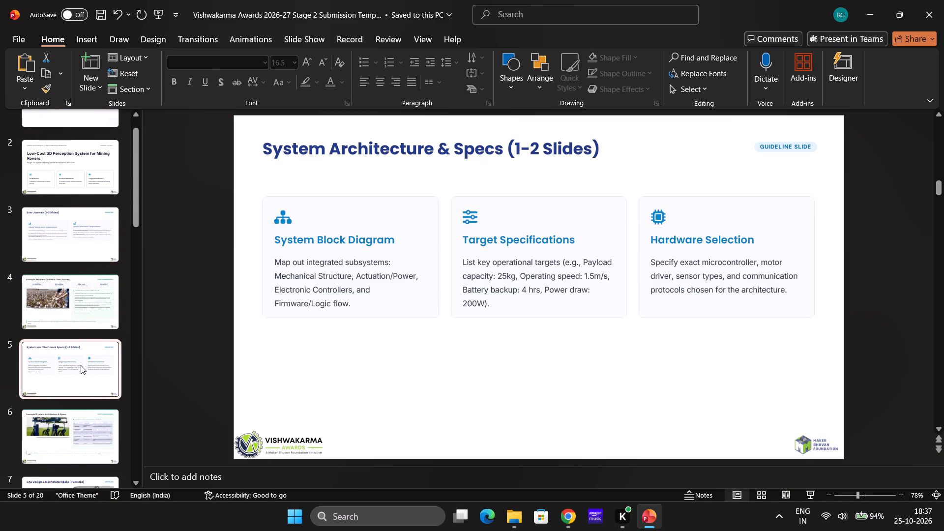
{"action": "scroll", "coordinate": [81, 365], "scroll_direction": "down", "scroll_amount": 2}
{"action": "left_click", "coordinate": [80, 363]}
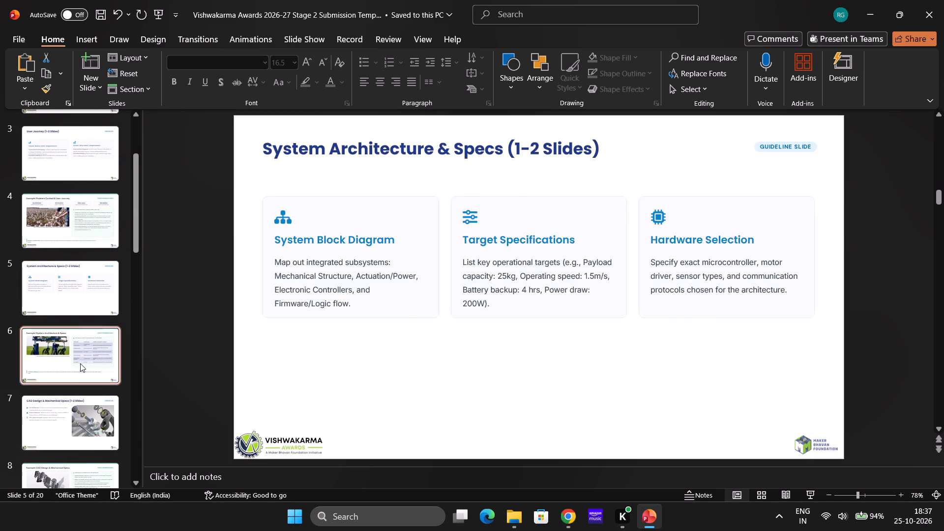
{"action": "scroll", "coordinate": [84, 342], "scroll_direction": "down", "scroll_amount": 2}
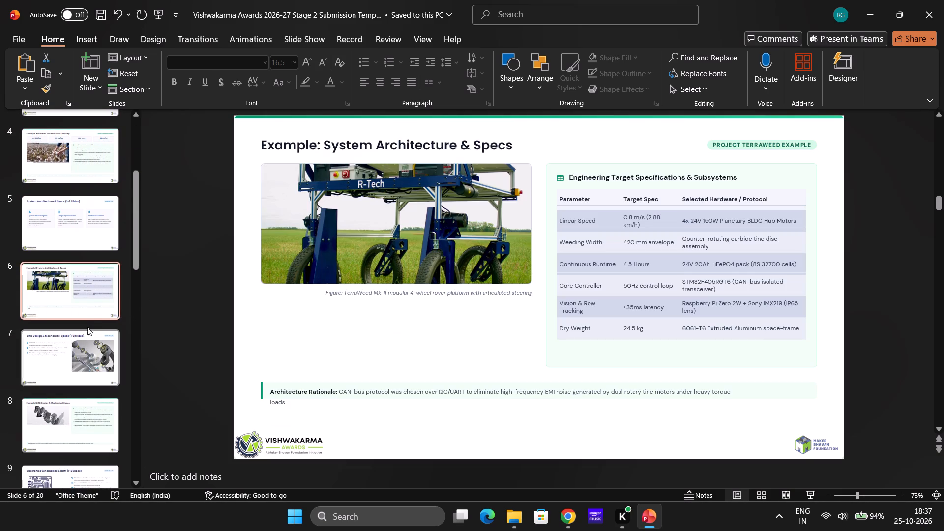
{"action": "left_click", "coordinate": [77, 374]}
Switch to the Vishwakarma Awards 2025 Google Gemini conversation in Chrome.
{"action": "key", "text": "alt+Tab"}
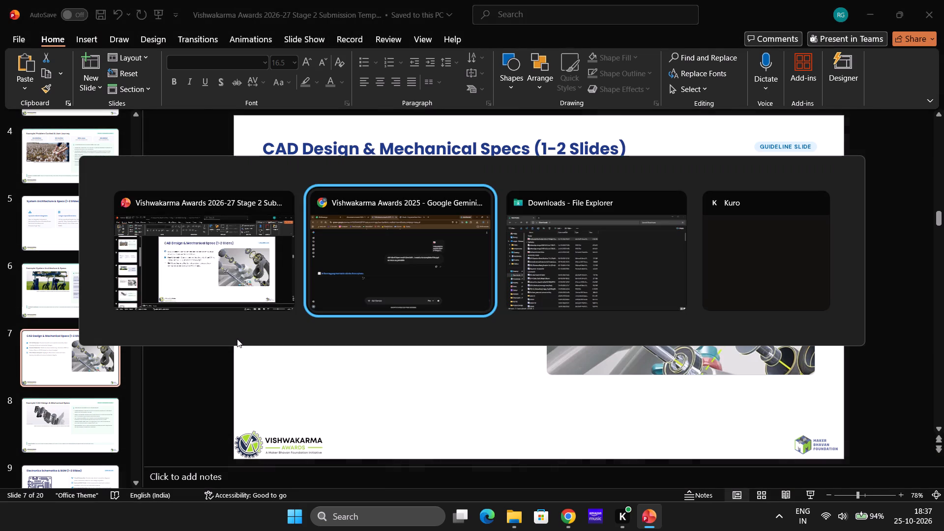
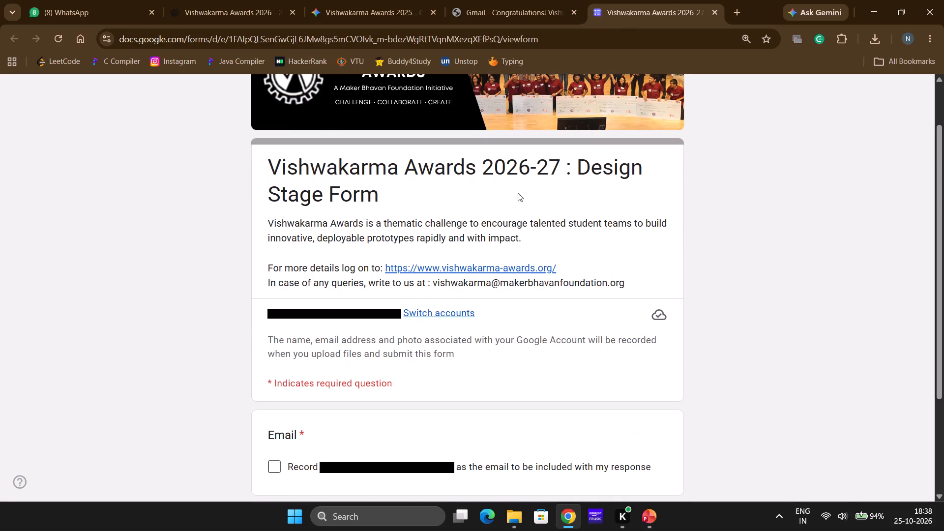
Agree to record the account email with the Design Stage Form response and advance to the Details for Design Stage section.
{"action": "scroll", "coordinate": [384, 220], "scroll_direction": "down", "scroll_amount": 2}
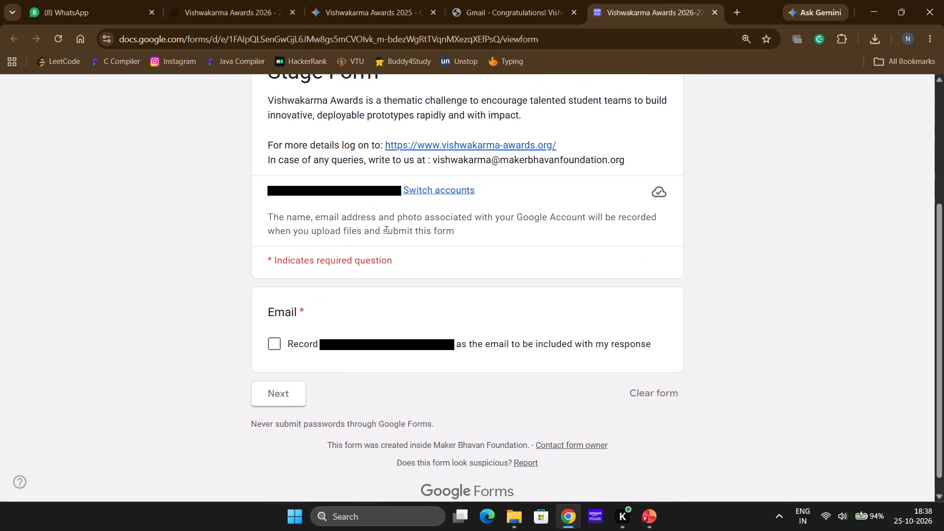
{"action": "left_click", "coordinate": [279, 347]}
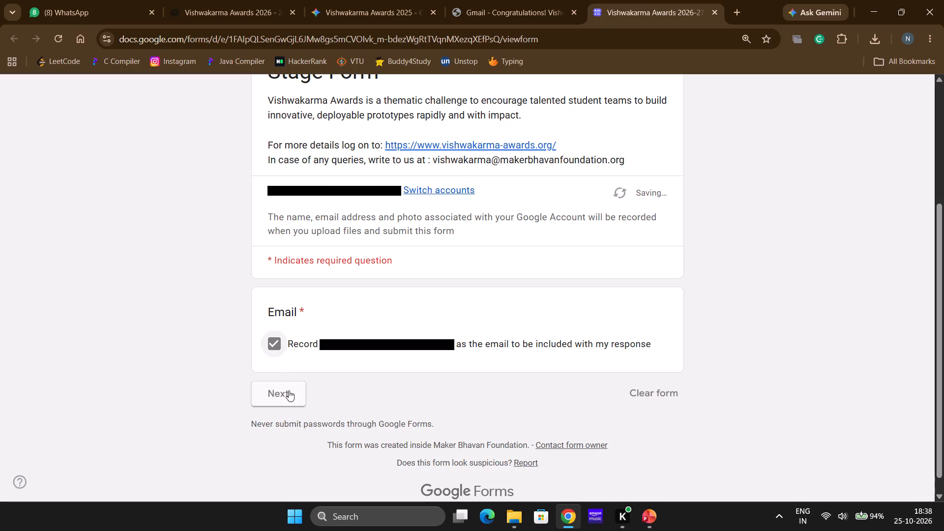
{"action": "left_click", "coordinate": [289, 390]}
{"action": "scroll", "coordinate": [493, 310], "scroll_direction": "down", "scroll_amount": 2}
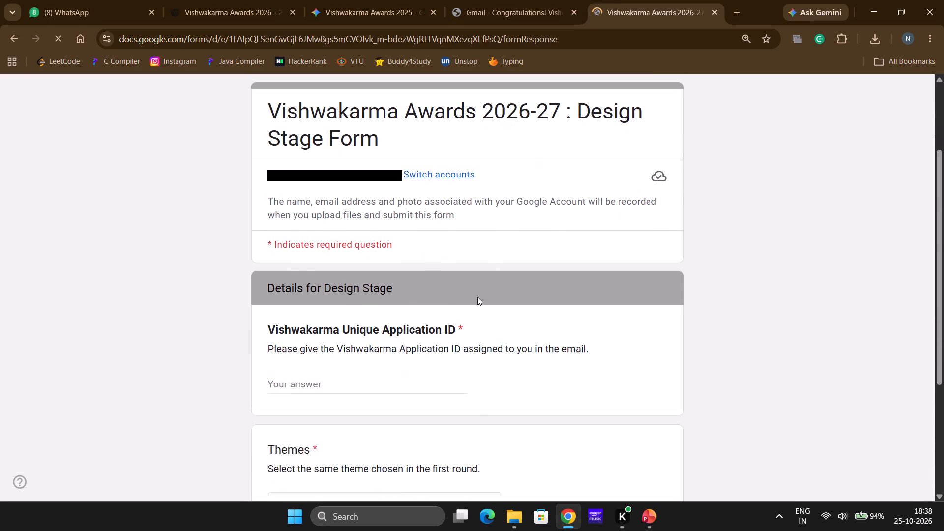
Set the theme to Sustainable Mining in the Vishwakarma Awards 2026-27 Design Stage Form in Chrome.
{"action": "scroll", "coordinate": [474, 295], "scroll_direction": "up", "scroll_amount": 6}
{"action": "scroll", "coordinate": [615, 270], "scroll_direction": "down", "scroll_amount": 1}
{"action": "scroll", "coordinate": [426, 271], "scroll_direction": "down", "scroll_amount": 2}
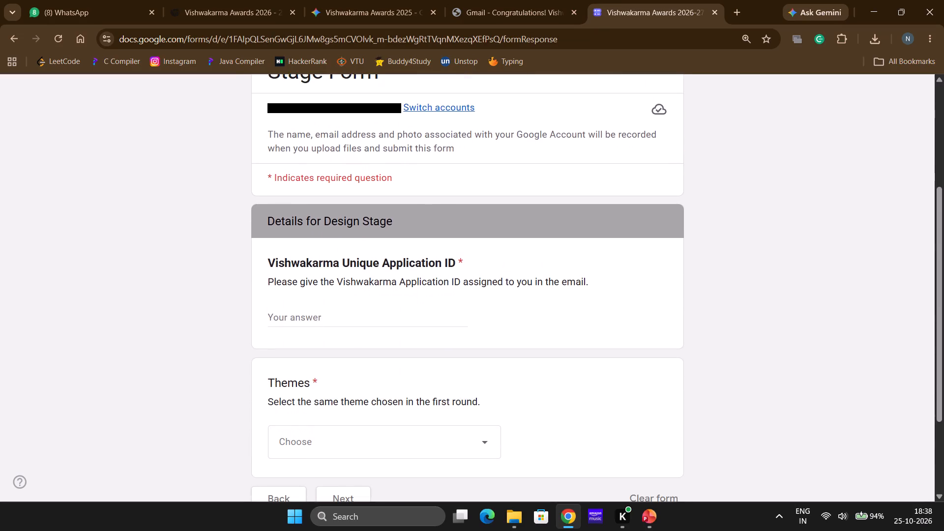
{"action": "scroll", "coordinate": [336, 329], "scroll_direction": "down", "scroll_amount": 2}
{"action": "left_click", "coordinate": [472, 307]}
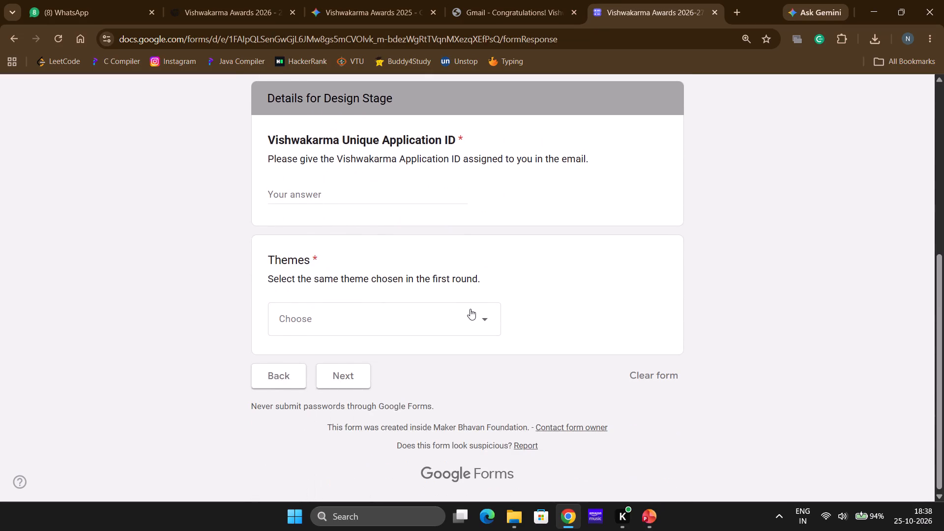
{"action": "left_click", "coordinate": [354, 327]}
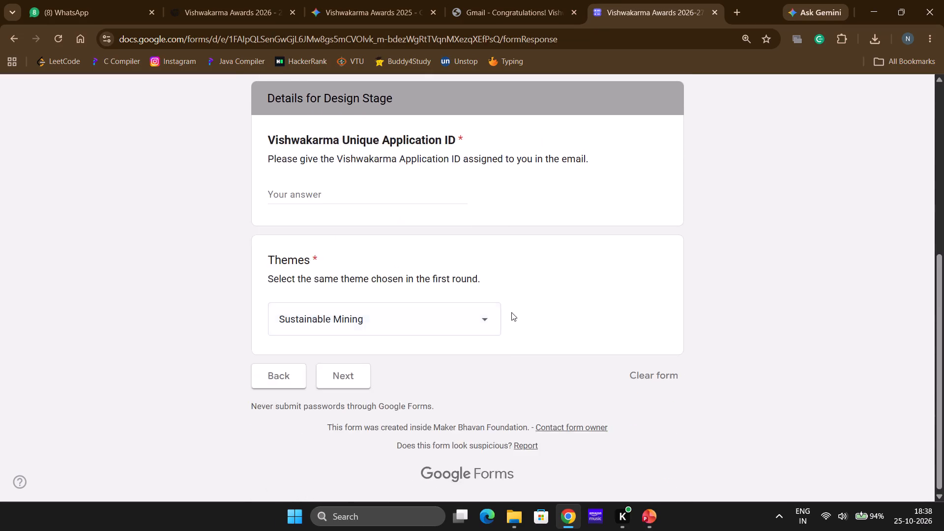
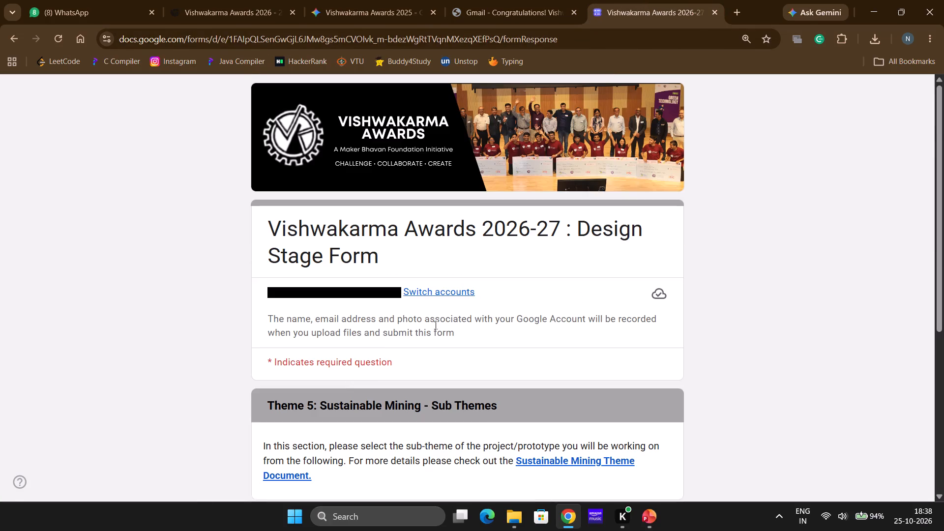
{"action": "scroll", "coordinate": [454, 308], "scroll_direction": "down", "scroll_amount": 4}
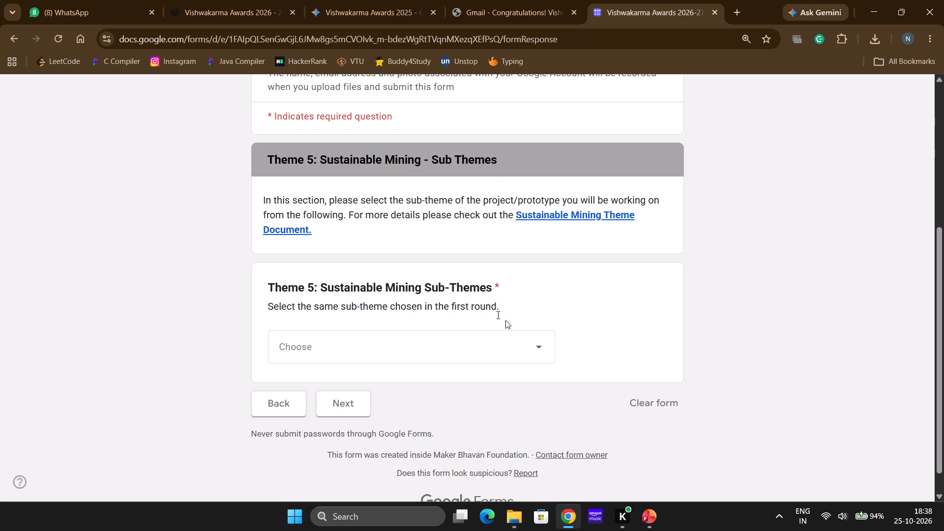
{"action": "left_click", "coordinate": [505, 356]}
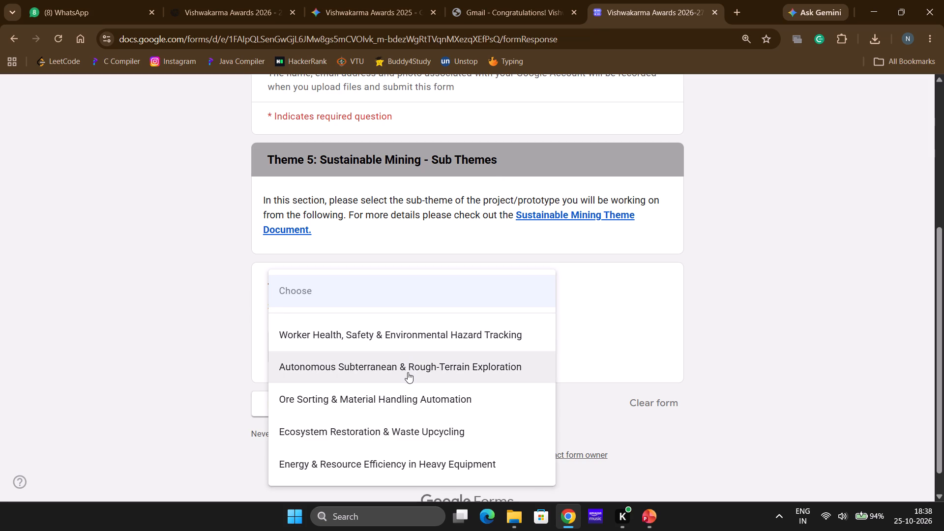
{"action": "left_click", "coordinate": [408, 372]}
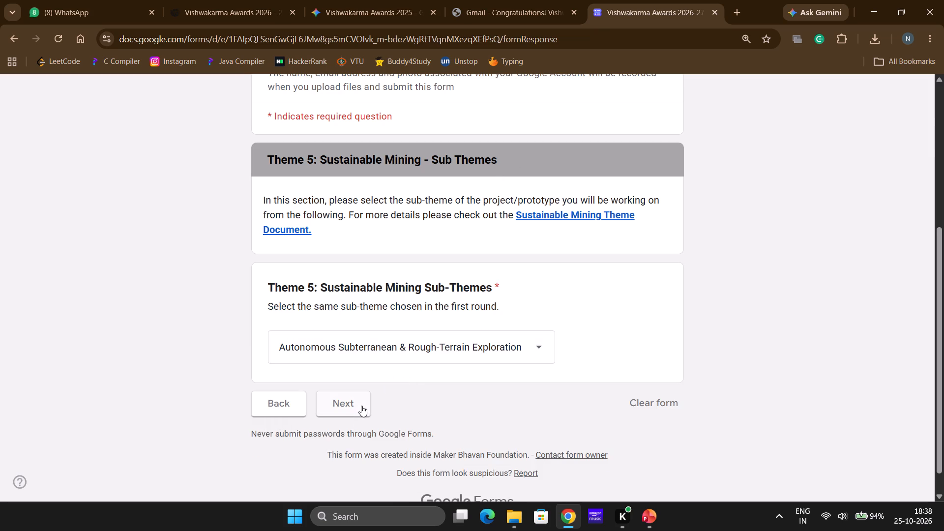
{"action": "left_click", "coordinate": [361, 406]}
{"action": "scroll", "coordinate": [449, 288], "scroll_direction": "down", "scroll_amount": 2}
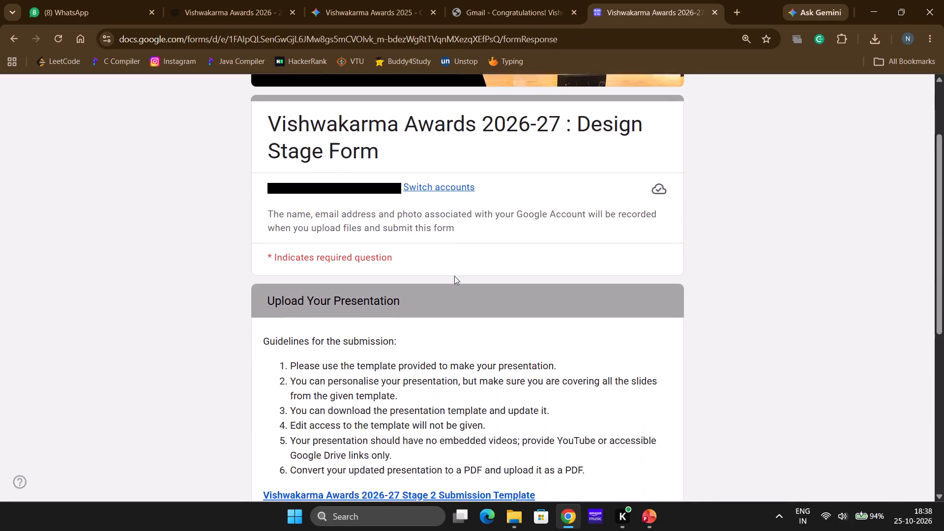
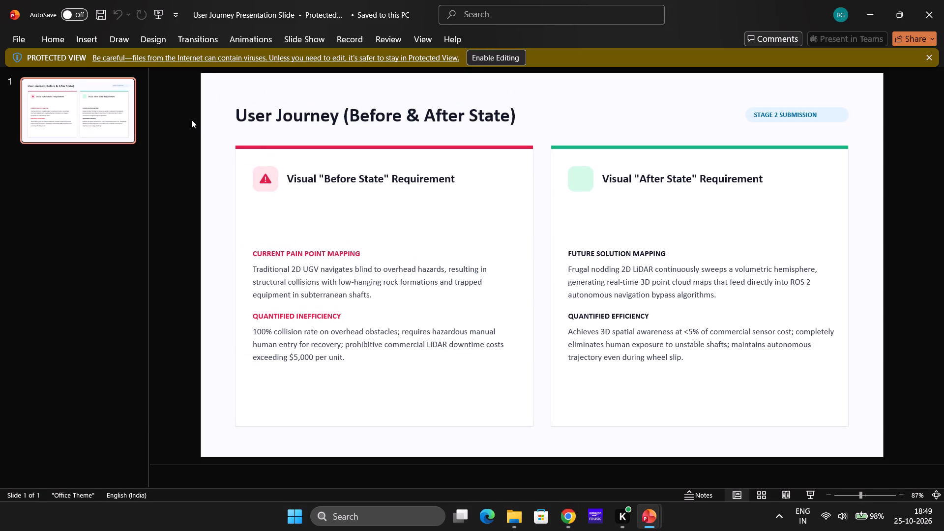
{"action": "left_click", "coordinate": [482, 51]}
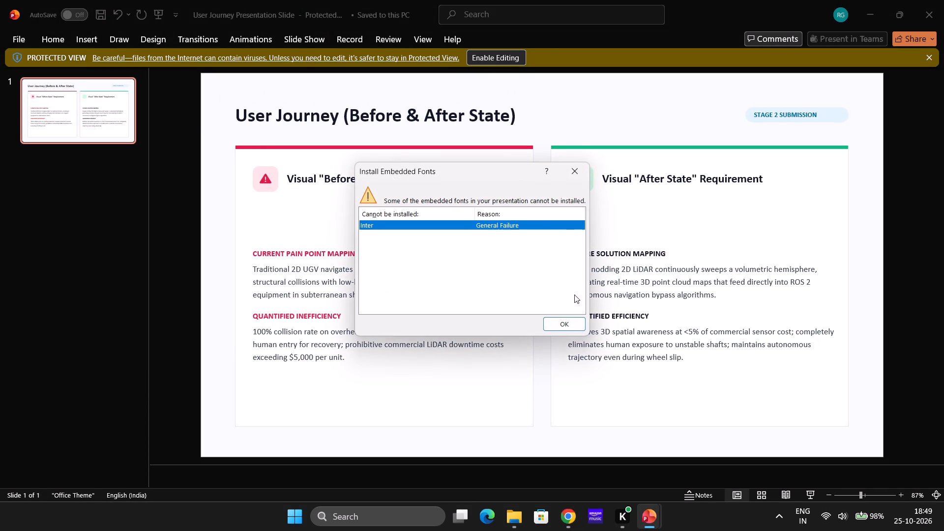
{"action": "left_click", "coordinate": [571, 320]}
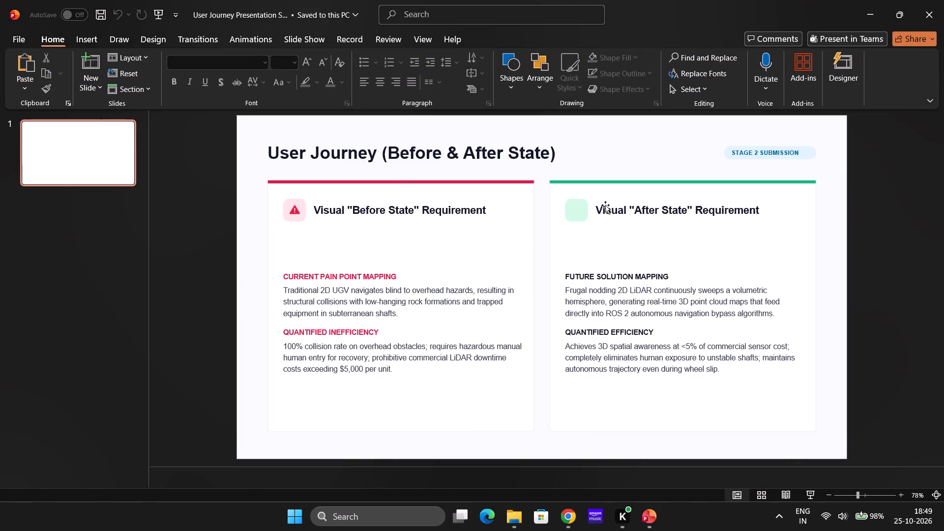
{"action": "scroll", "coordinate": [396, 187], "scroll_direction": "down", "scroll_amount": 2}
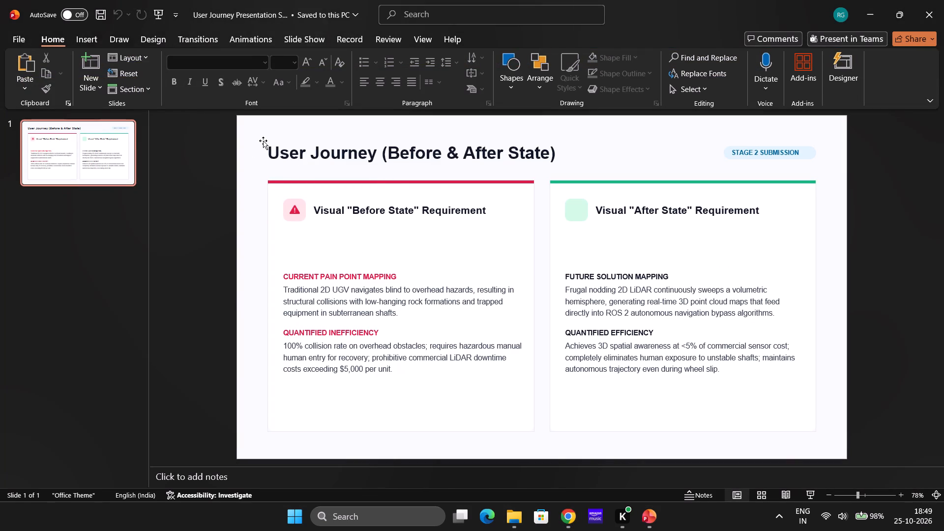
Copy the generated User Journey slide into the Stage 2 submission template, directly after slide 2.
{"action": "right_click", "coordinate": [121, 159]}
{"action": "left_click", "coordinate": [172, 204]}
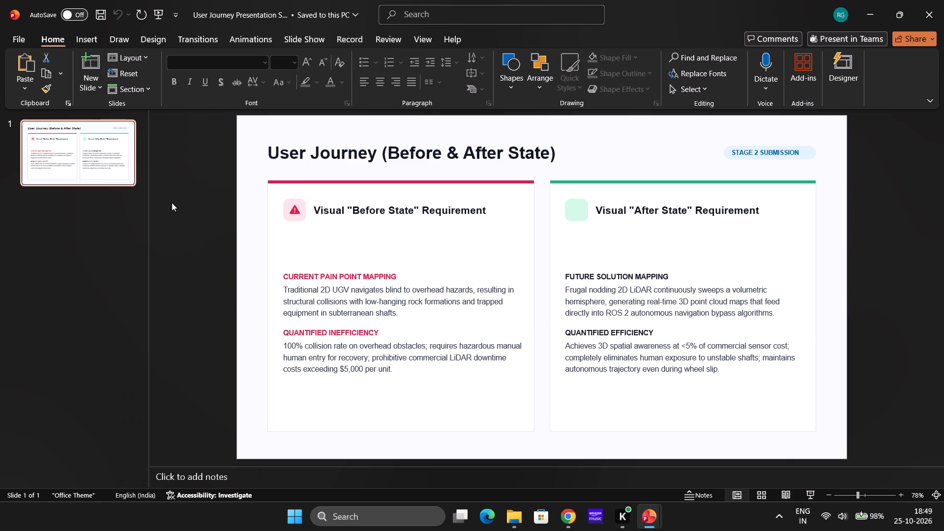
{"action": "key", "text": "alt+Tab"}
{"action": "key", "text": "alt+Tab"}
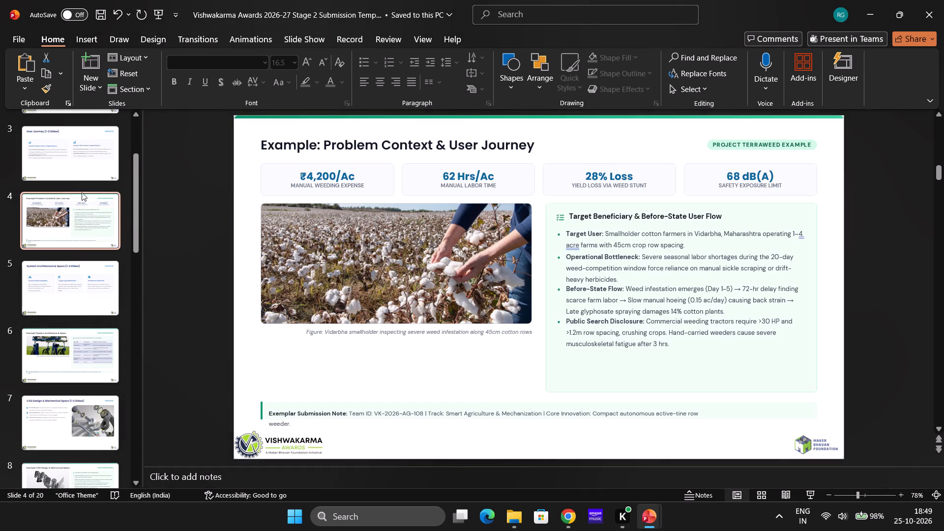
{"action": "left_click", "coordinate": [76, 170]}
{"action": "scroll", "coordinate": [94, 171], "scroll_direction": "up", "scroll_amount": 2}
{"action": "left_click", "coordinate": [84, 153]}
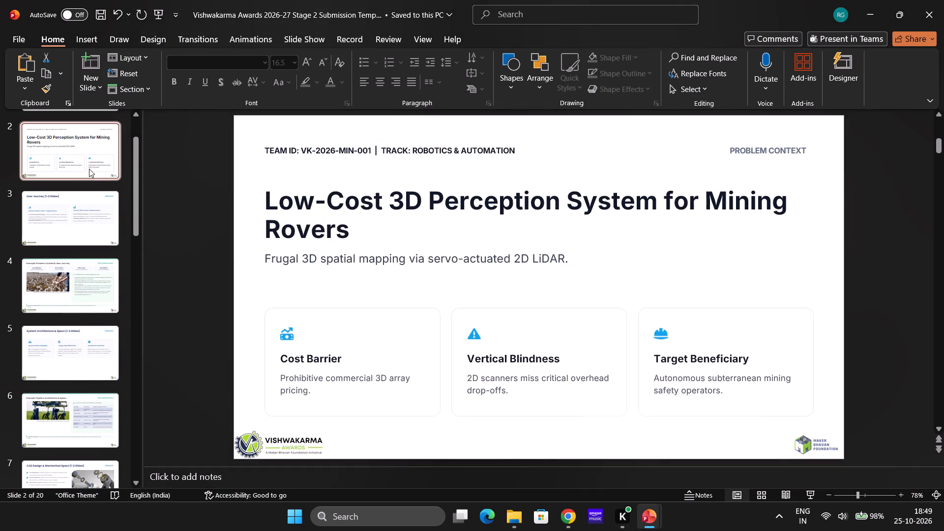
{"action": "key", "text": "ctrl+v"}
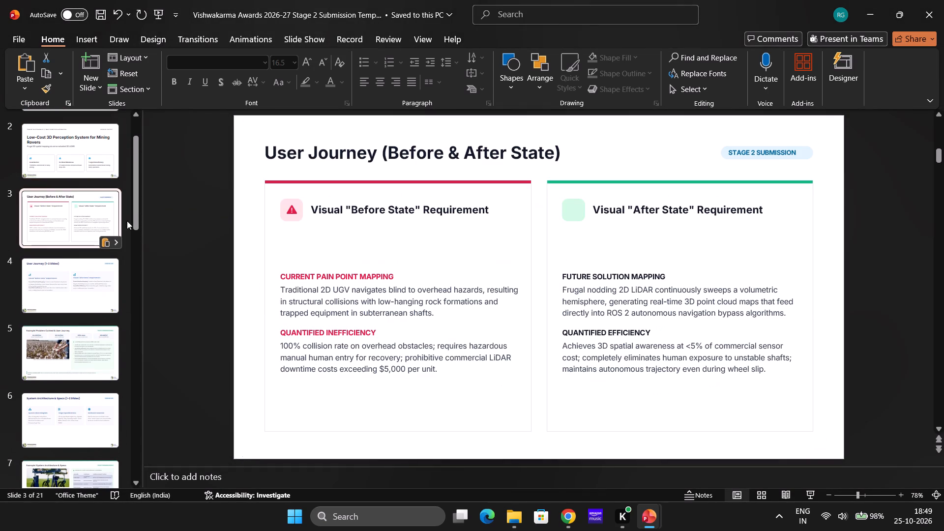
Compare the inserted User Journey slide with the original guideline slide and the neighbouring template slides.
{"action": "left_click", "coordinate": [67, 290]}
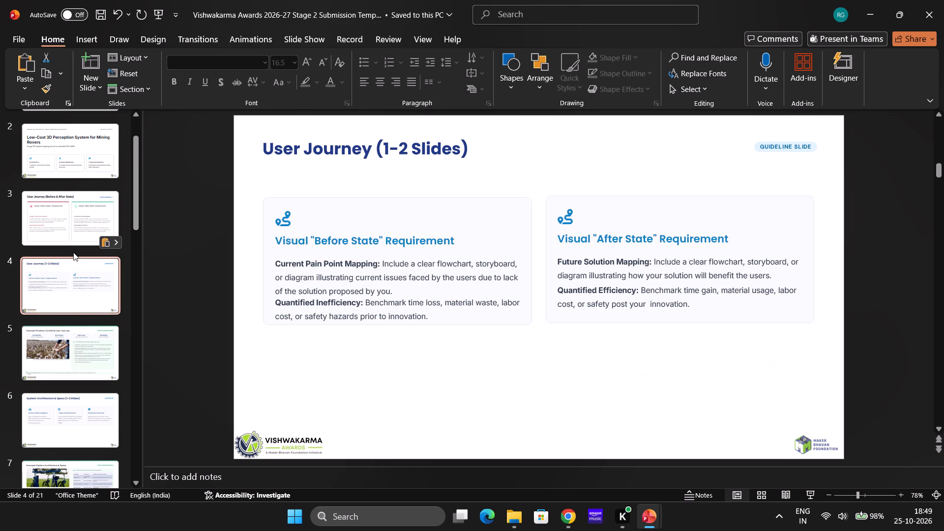
{"action": "left_click", "coordinate": [76, 227]}
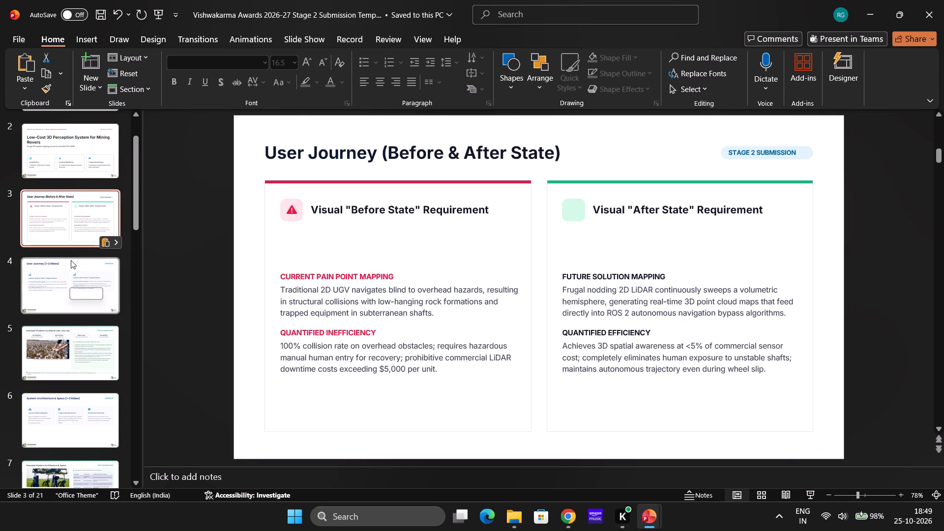
{"action": "left_click", "coordinate": [67, 144]}
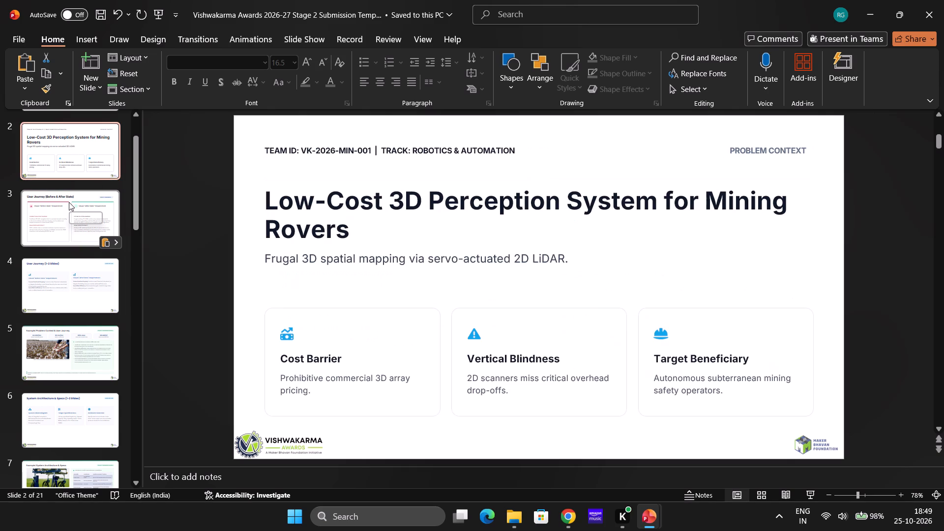
{"action": "left_click", "coordinate": [69, 202]}
{"action": "left_click", "coordinate": [68, 280]}
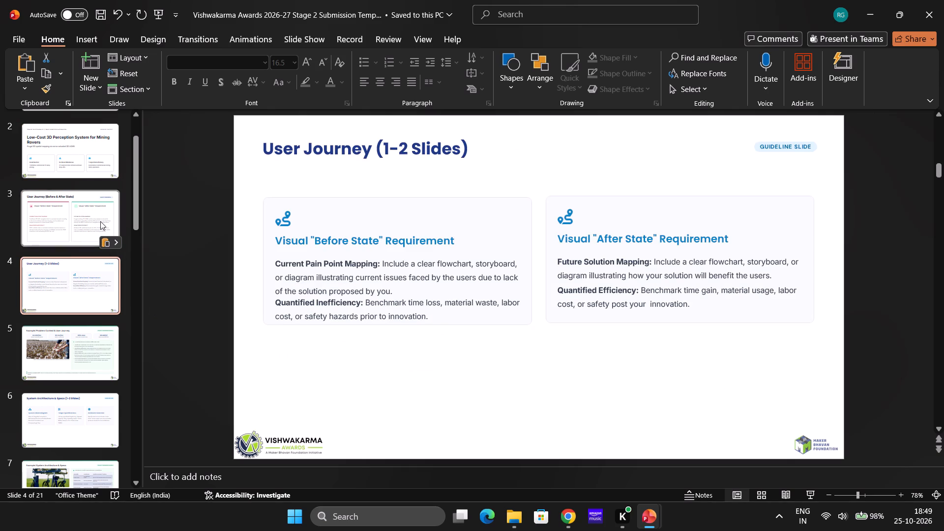
{"action": "left_click", "coordinate": [80, 216]}
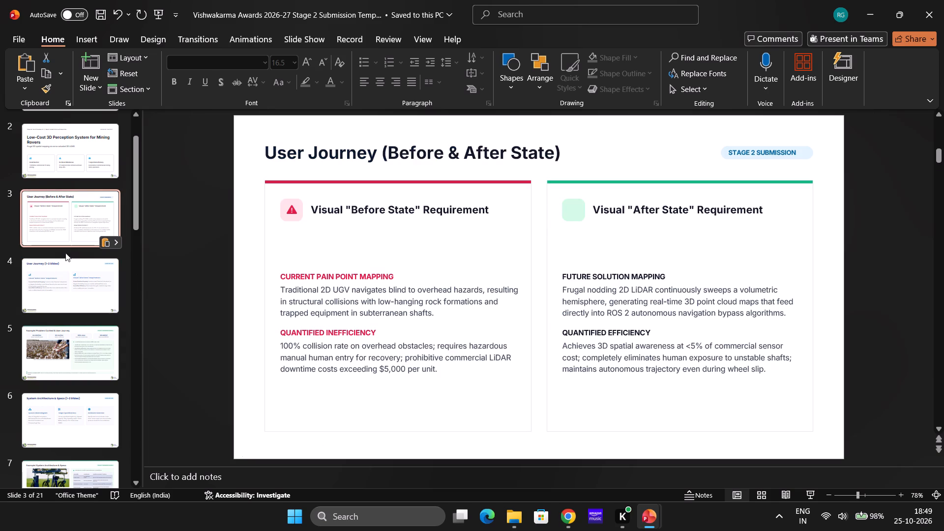
{"action": "left_click", "coordinate": [50, 292]}
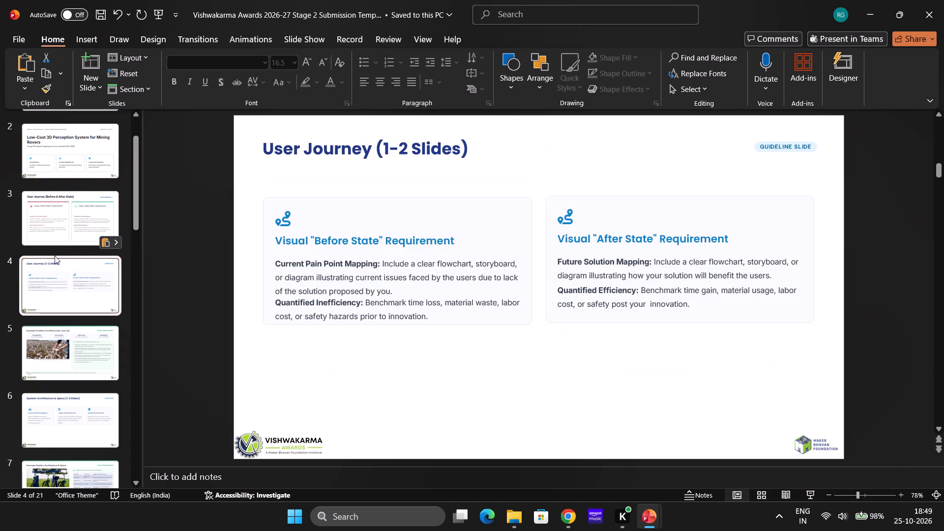
{"action": "left_click", "coordinate": [56, 229]}
{"action": "left_click", "coordinate": [59, 286]}
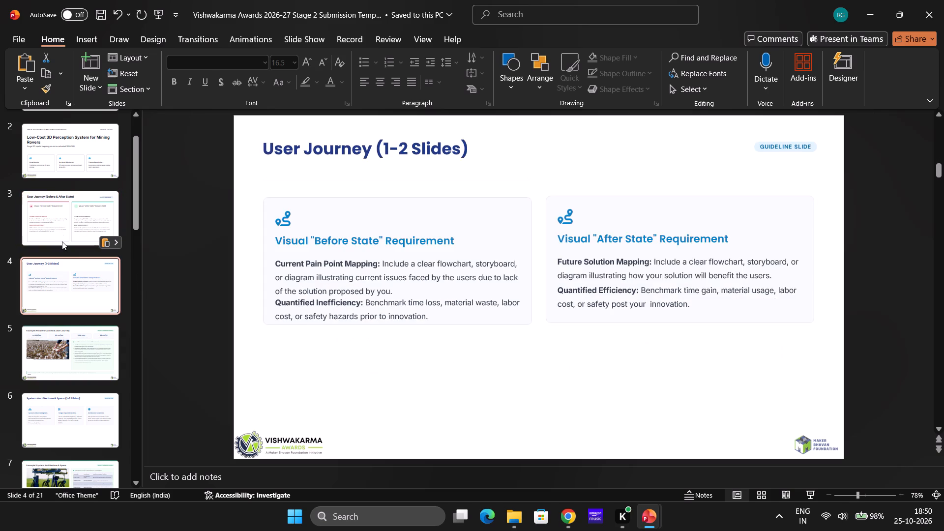
{"action": "left_click", "coordinate": [62, 231]}
{"action": "left_click", "coordinate": [60, 158]}
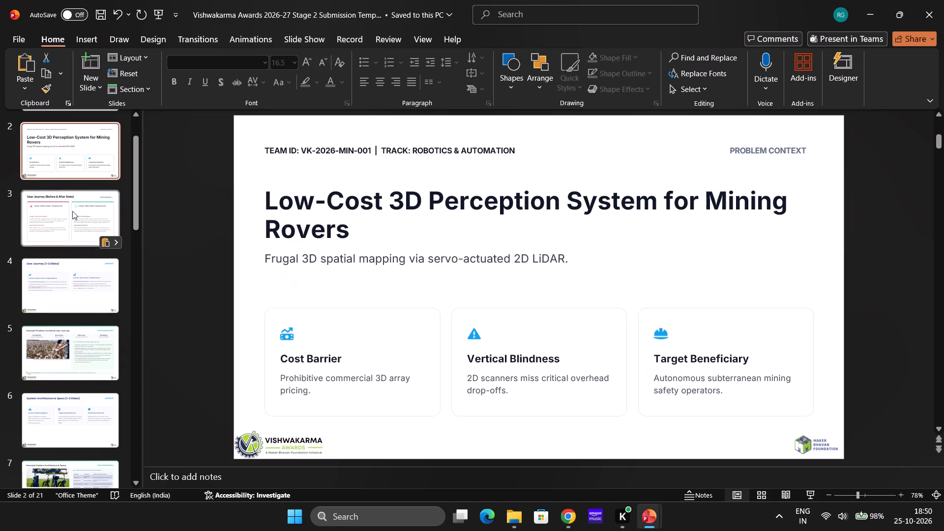
{"action": "scroll", "coordinate": [72, 211], "scroll_direction": "up", "scroll_amount": 2}
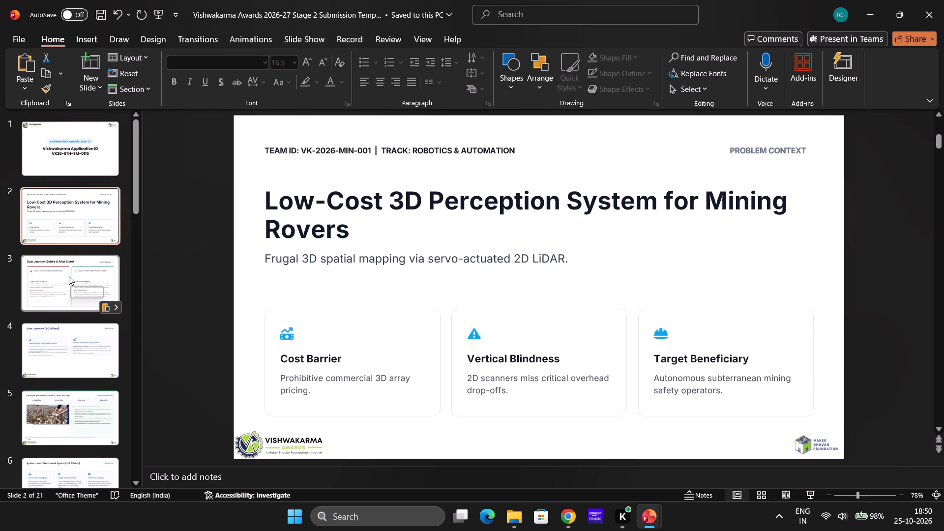
{"action": "left_click", "coordinate": [68, 272]}
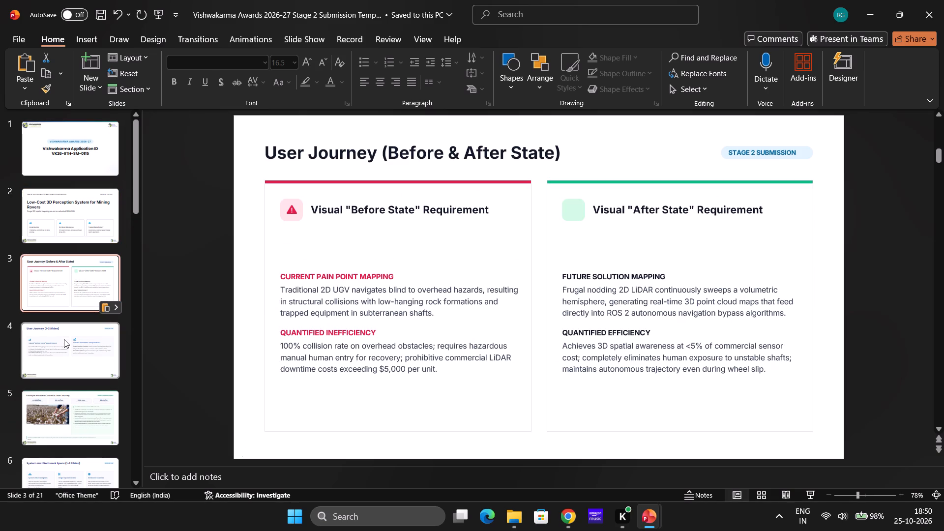
Delete both requirement cards, their icons and text, and the "GUIDELINE SLIDE" badge from slide 4, keeping the title.
{"action": "left_click", "coordinate": [63, 345]}
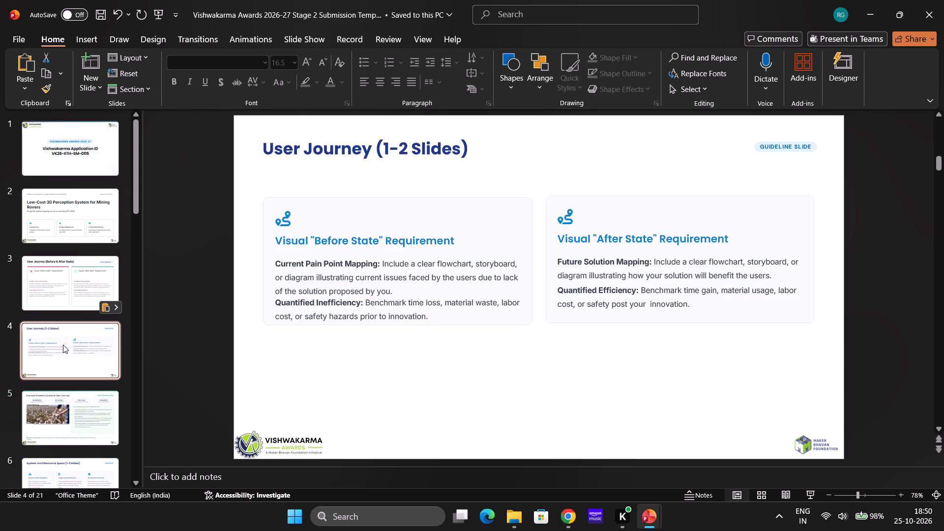
{"action": "left_click", "coordinate": [409, 227]}
{"action": "key", "text": "Delete"}
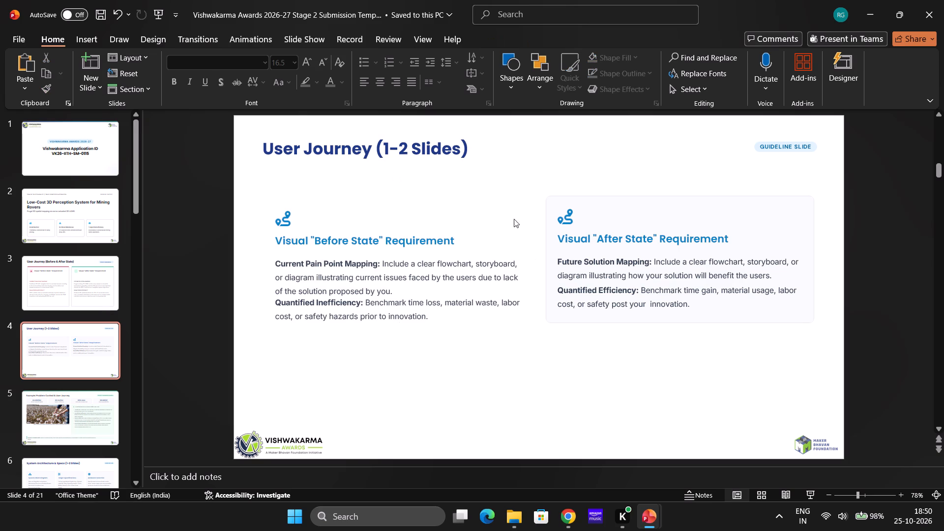
{"action": "left_click", "coordinate": [638, 217]}
{"action": "key", "text": "Delete"}
{"action": "left_click_drag", "start_coordinate": [252, 187], "coordinate": [820, 338]}
{"action": "key", "text": "Delete"}
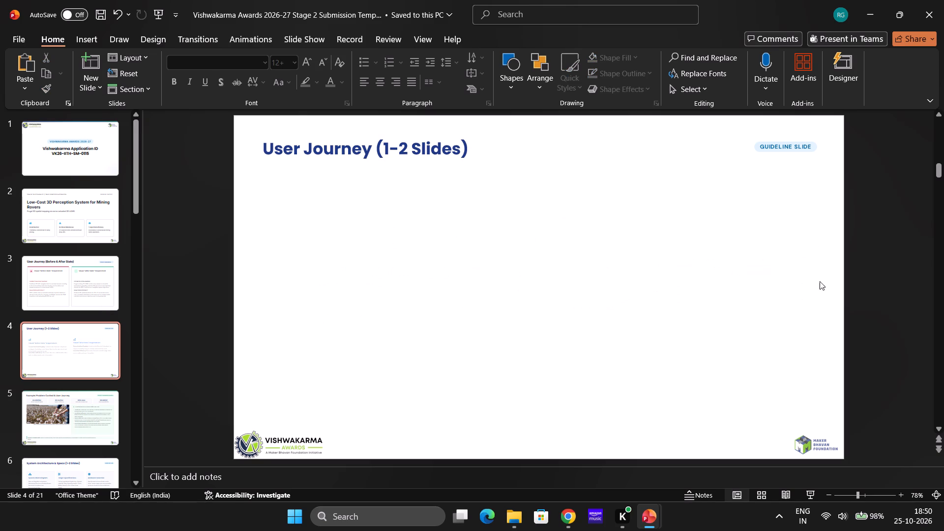
{"action": "left_click", "coordinate": [798, 150]}
{"action": "key", "text": "Delete"}
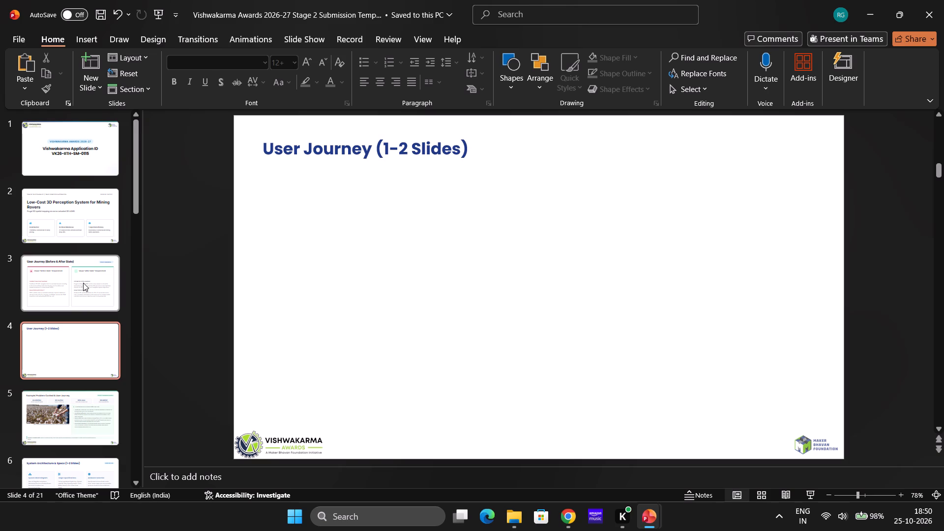
Copy the before-state and after-state cards with all their contents from slide 3 onto slide 4.
{"action": "left_click", "coordinate": [83, 283]}
{"action": "left_click_drag", "start_coordinate": [254, 167], "coordinate": [520, 280]}
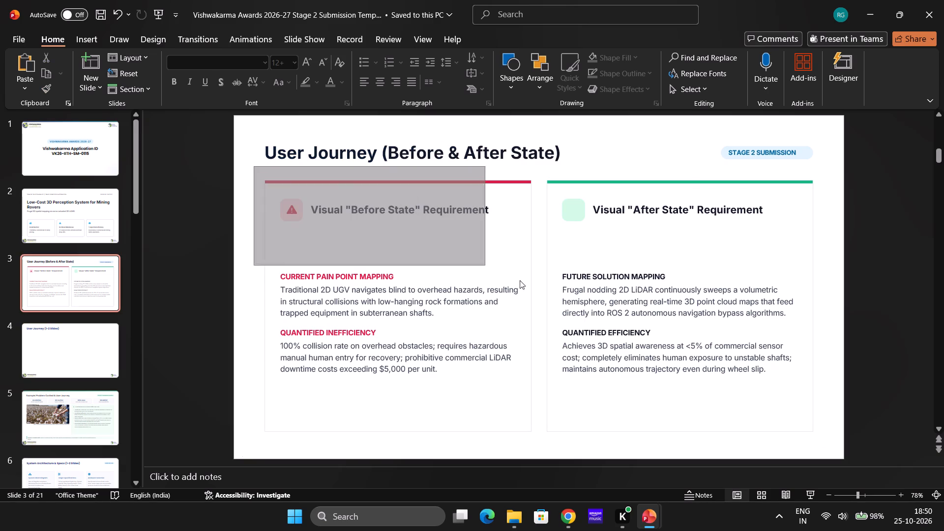
{"action": "left_click_drag", "start_coordinate": [520, 280], "coordinate": [826, 428]}
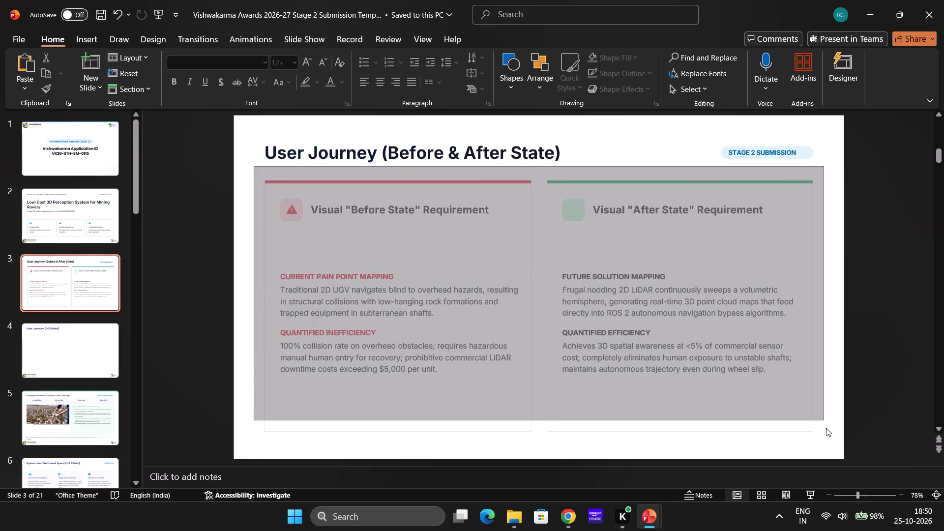
{"action": "left_click_drag", "start_coordinate": [826, 428], "coordinate": [824, 448]}
{"action": "key", "text": "ctrl+c"}
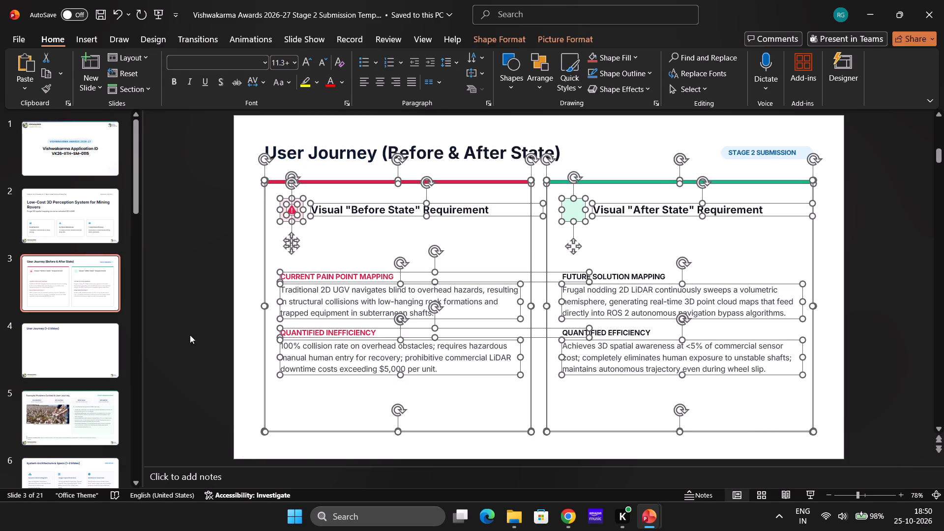
{"action": "left_click", "coordinate": [85, 338]}
{"action": "left_click", "coordinate": [406, 290]}
{"action": "key", "text": "ctrl+v"}
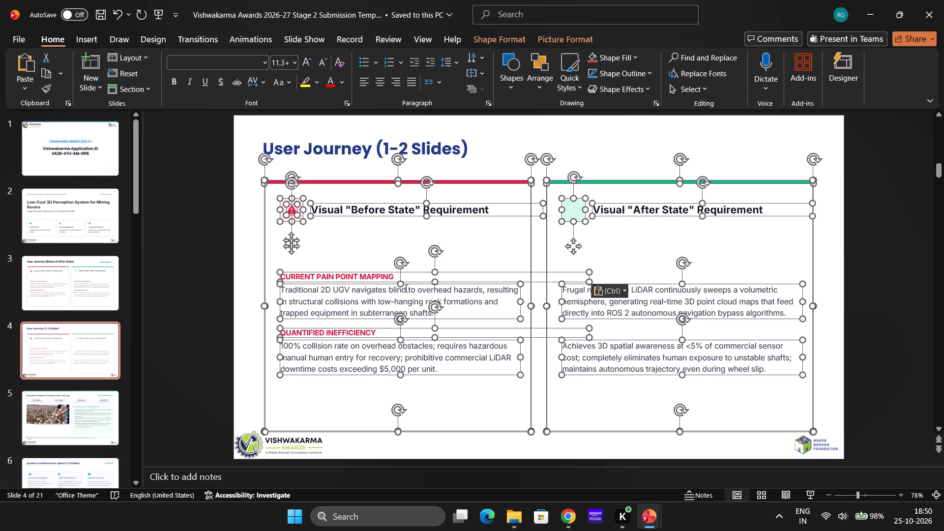
{"action": "left_click", "coordinate": [249, 268]}
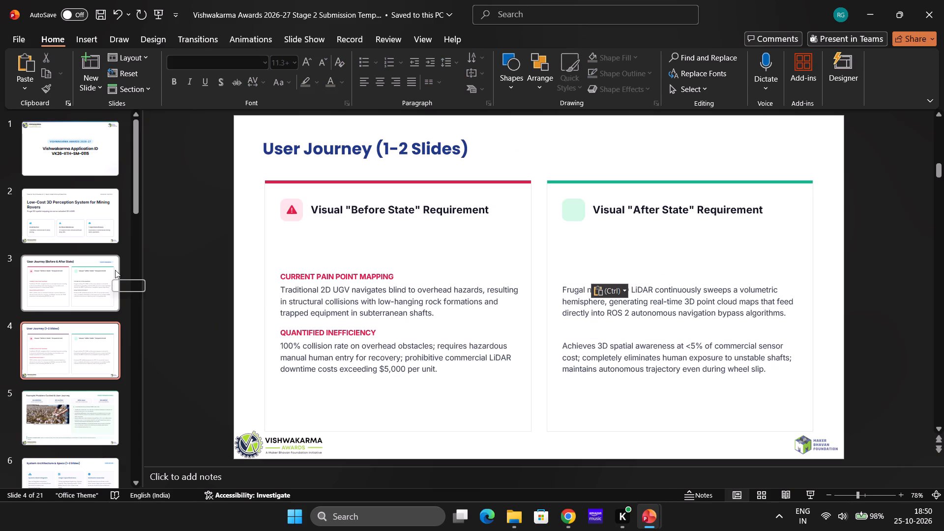
Compare slide 4 with slide 3, checking the title and the text in the before-state and after-state cards.
{"action": "key", "text": "Up"}
{"action": "key", "text": "Down"}
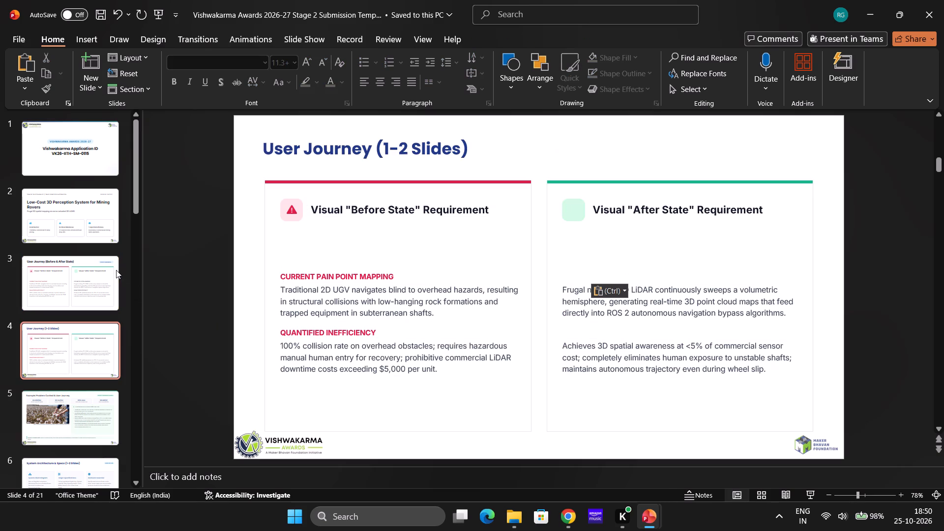
{"action": "left_click", "coordinate": [242, 269]}
{"action": "left_click", "coordinate": [943, 259]}
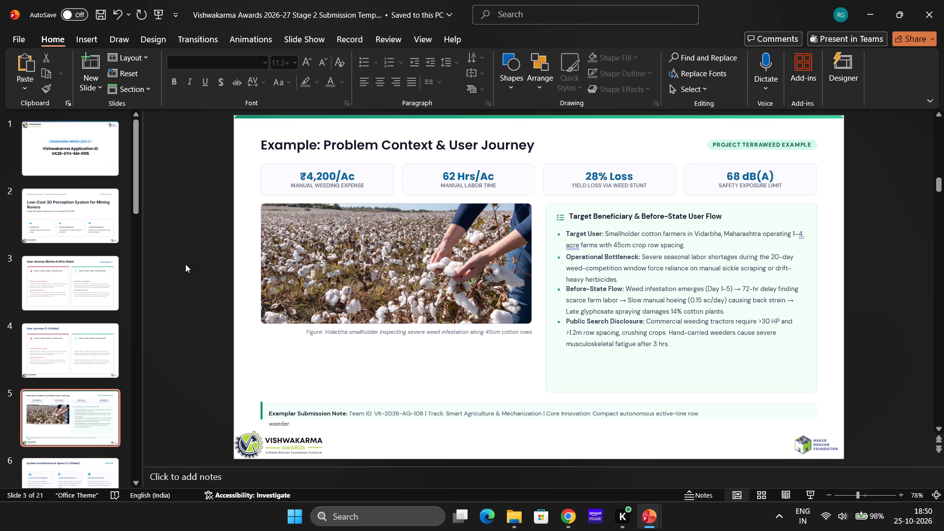
{"action": "left_click", "coordinate": [87, 266]}
{"action": "left_click", "coordinate": [64, 364]}
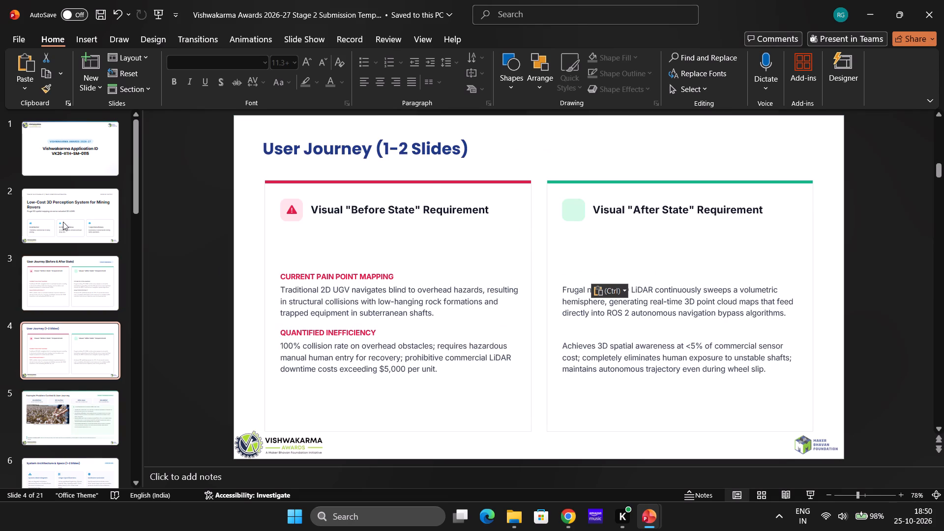
{"action": "left_click", "coordinate": [615, 141]}
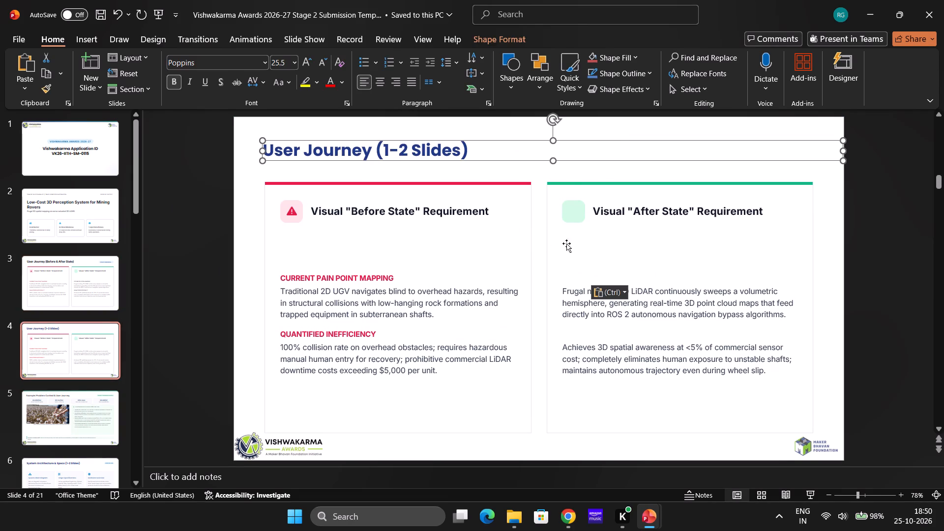
{"action": "left_click", "coordinate": [591, 272]}
{"action": "left_click", "coordinate": [205, 295]}
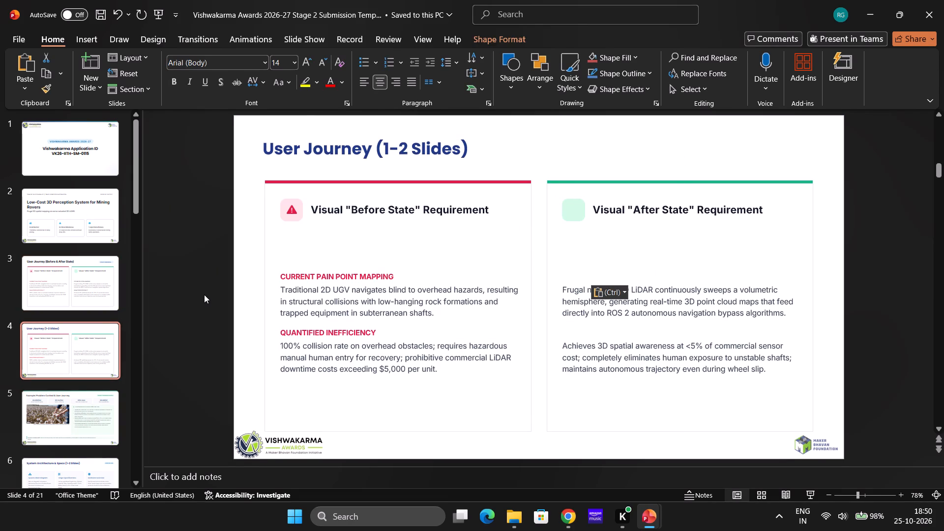
{"action": "key", "text": "Up"}
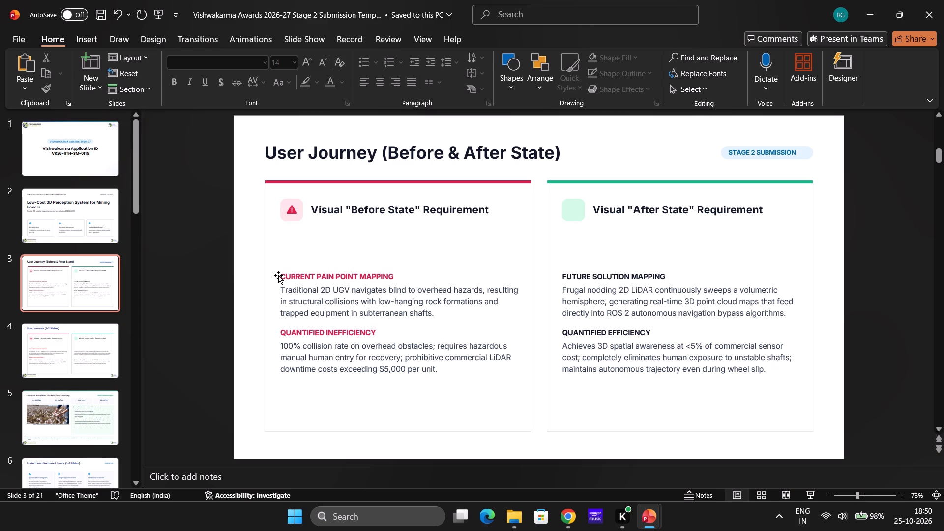
{"action": "key", "text": "Down"}
{"action": "key", "text": "Up"}
Copy the "FUTURE SOLUTION MAPPING" heading from slide 3 into the after-state card on slide 4.
{"action": "left_click", "coordinate": [687, 277]}
{"action": "key", "text": "ctrl+c"}
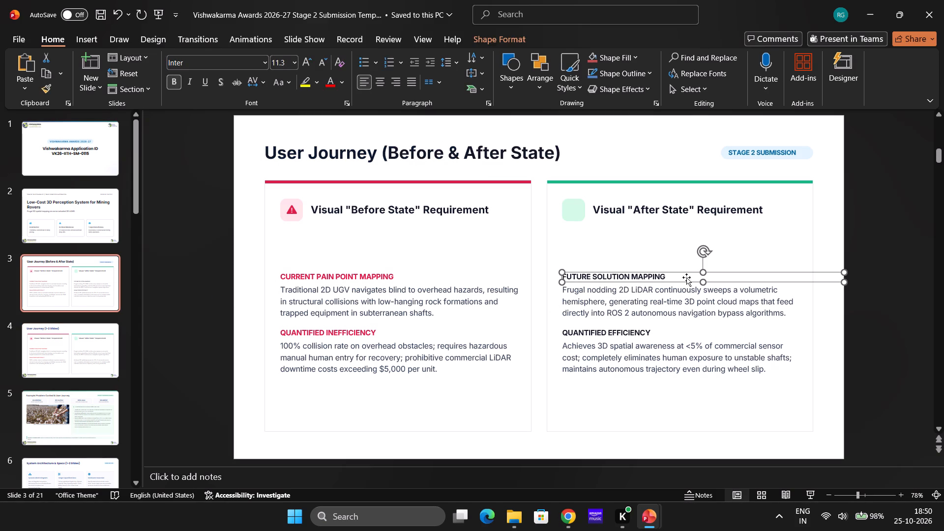
{"action": "left_click", "coordinate": [58, 340]}
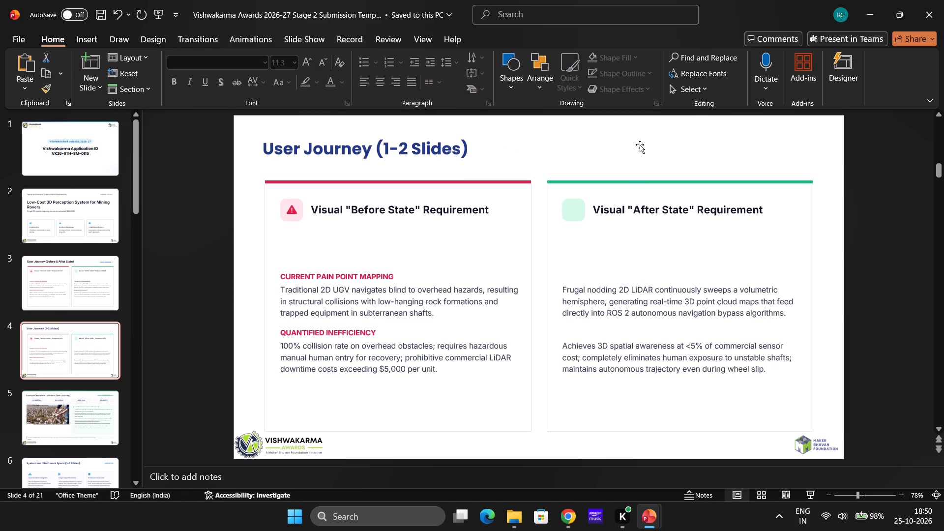
{"action": "left_click", "coordinate": [641, 138]}
{"action": "left_click", "coordinate": [671, 171]}
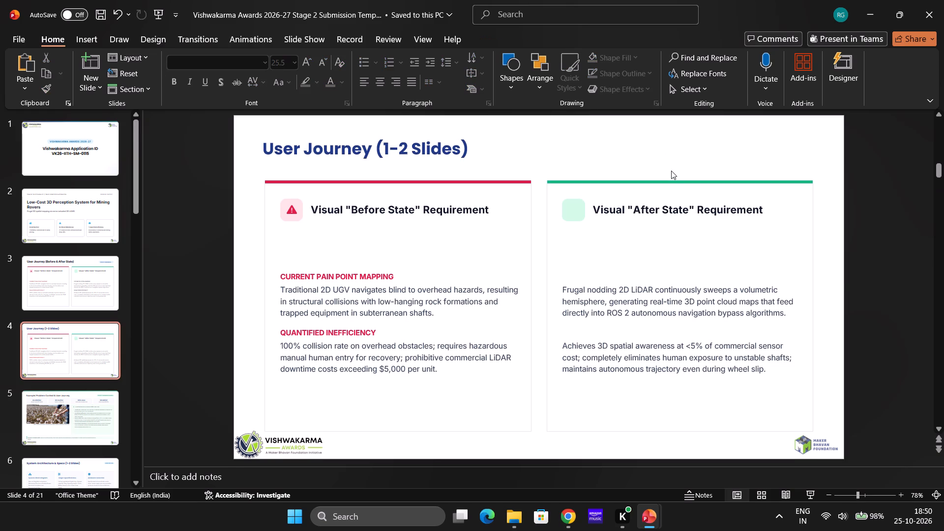
{"action": "key", "text": "ctrl+v"}
Copy the "QUANTIFIED EFFICIENCY" heading from slide 3 into slide 4's after-state card and compare the two slides.
{"action": "left_click", "coordinate": [78, 284]}
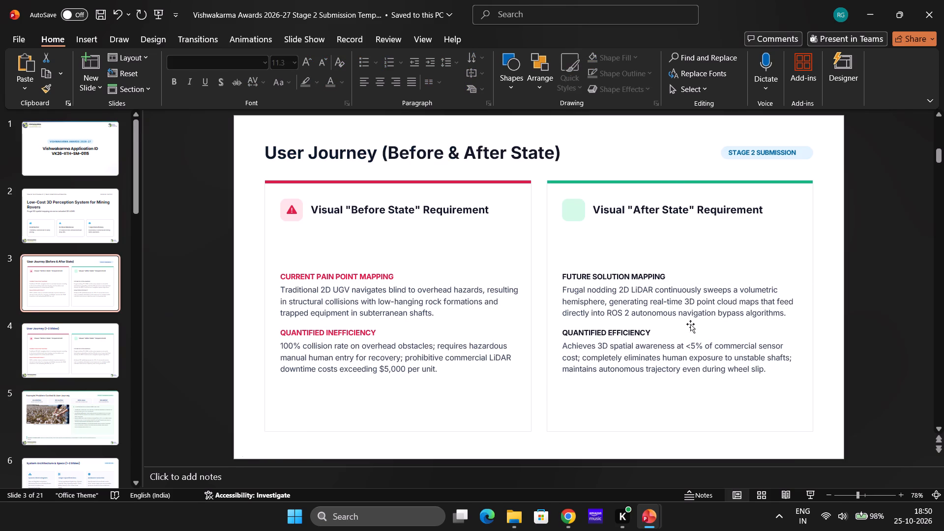
{"action": "left_click", "coordinate": [712, 333]}
{"action": "key", "text": "ctrl+c"}
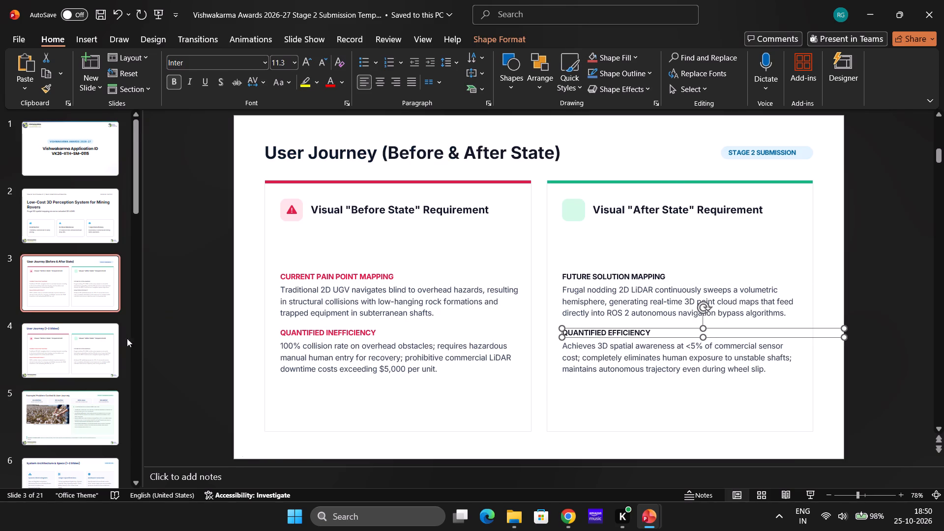
{"action": "left_click", "coordinate": [37, 337]}
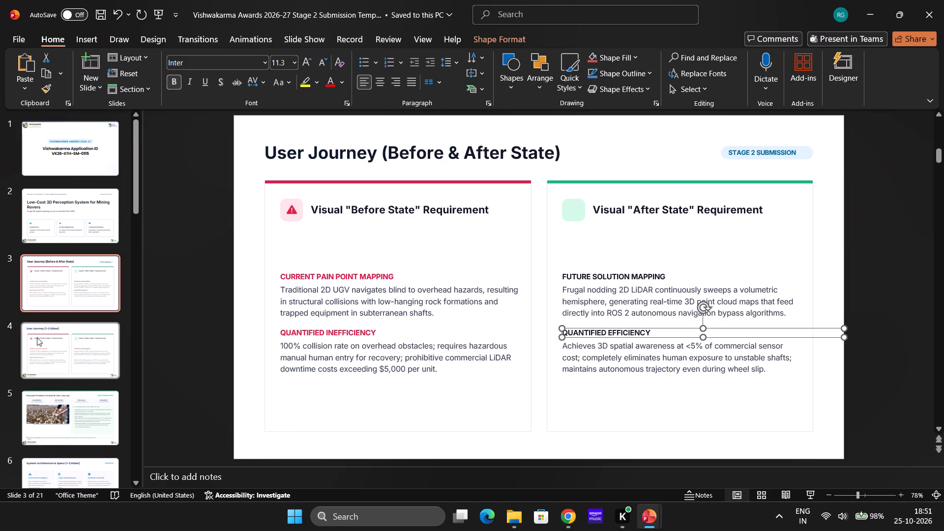
{"action": "left_click", "coordinate": [834, 396]}
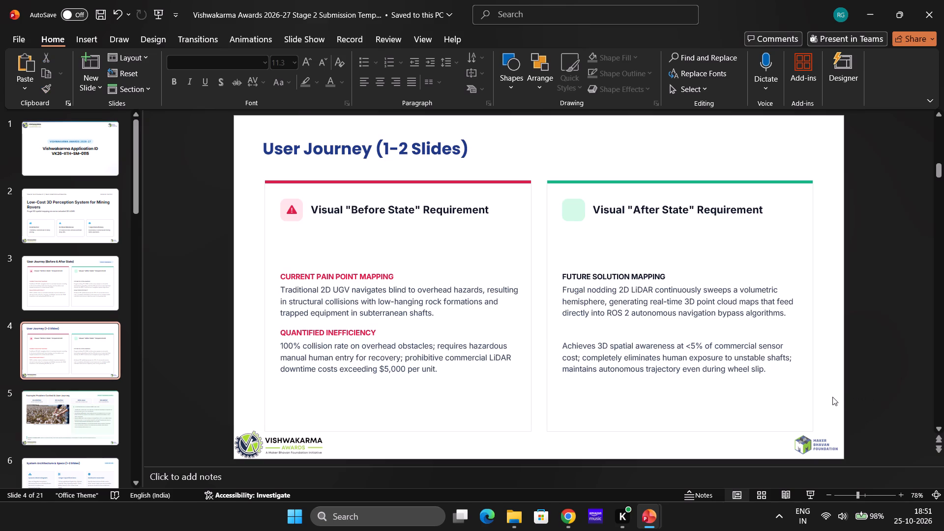
{"action": "key", "text": "ctrl+v"}
{"action": "left_click", "coordinate": [830, 397]}
{"action": "key", "text": "Up"}
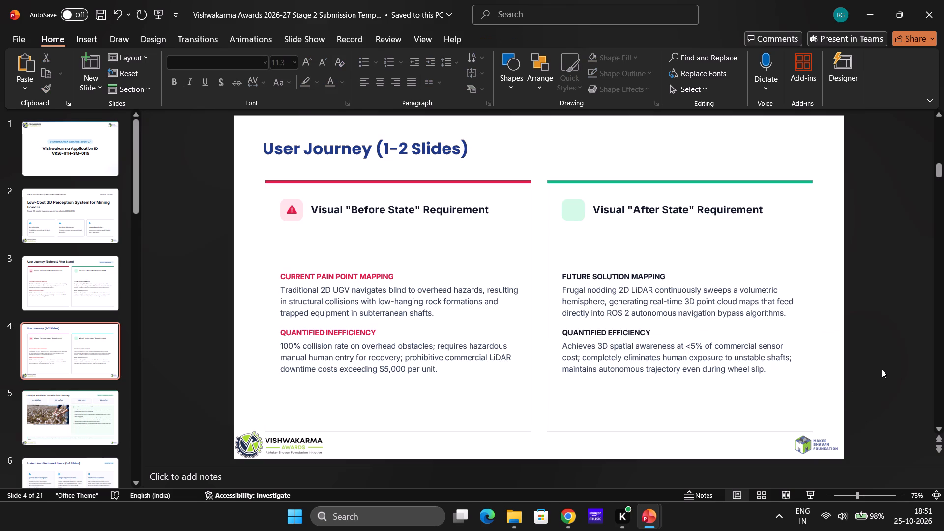
{"action": "key", "text": "Down"}
{"action": "key", "text": "Up"}
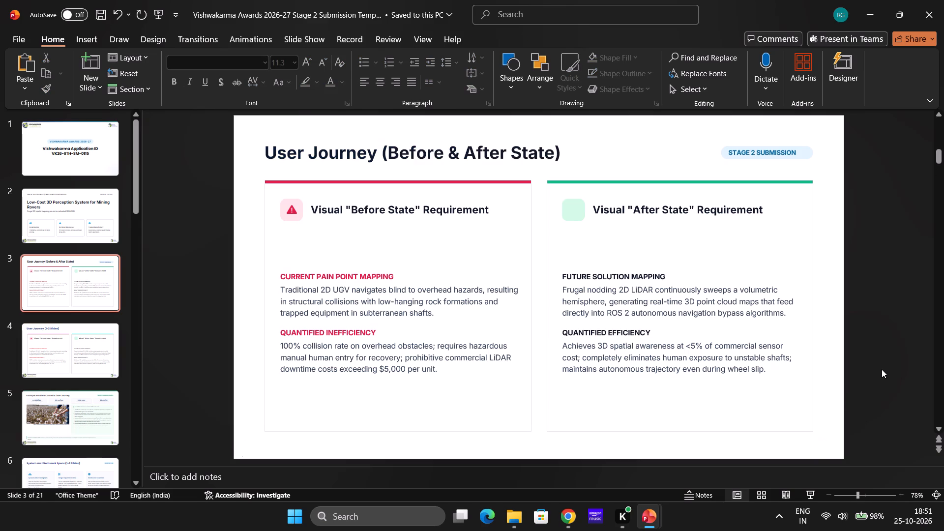
{"action": "key", "text": "Down"}
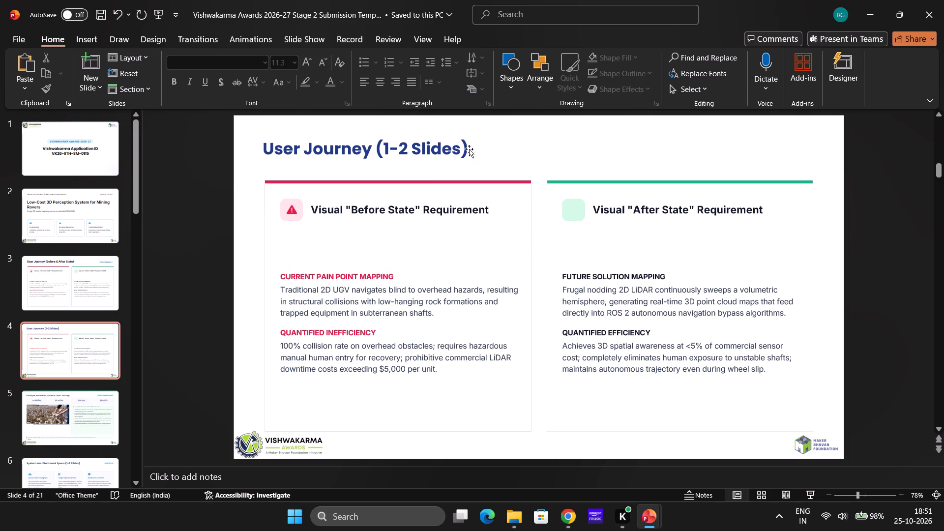
Change the title of slide 4 to "Our Journey" and save the presentation.
{"action": "left_click", "coordinate": [306, 149]}
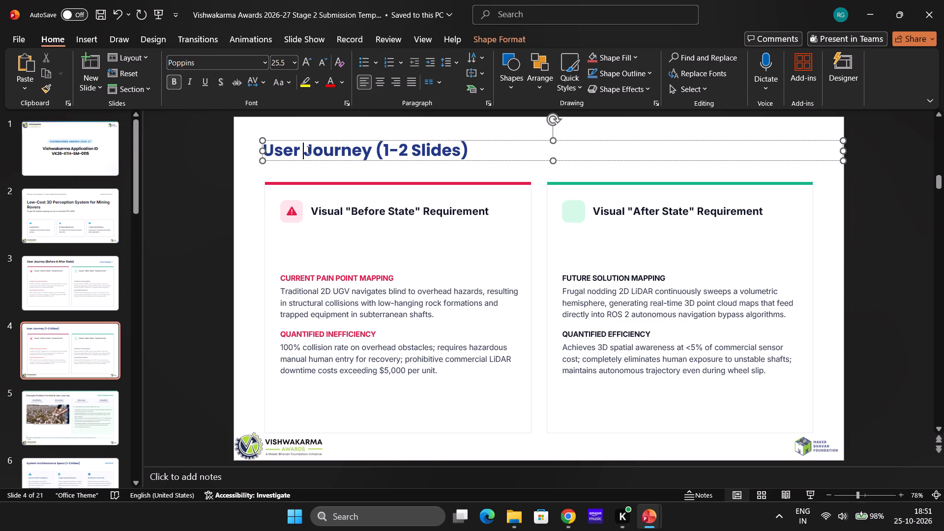
{"action": "key", "text": "ctrl+BackSpace"}
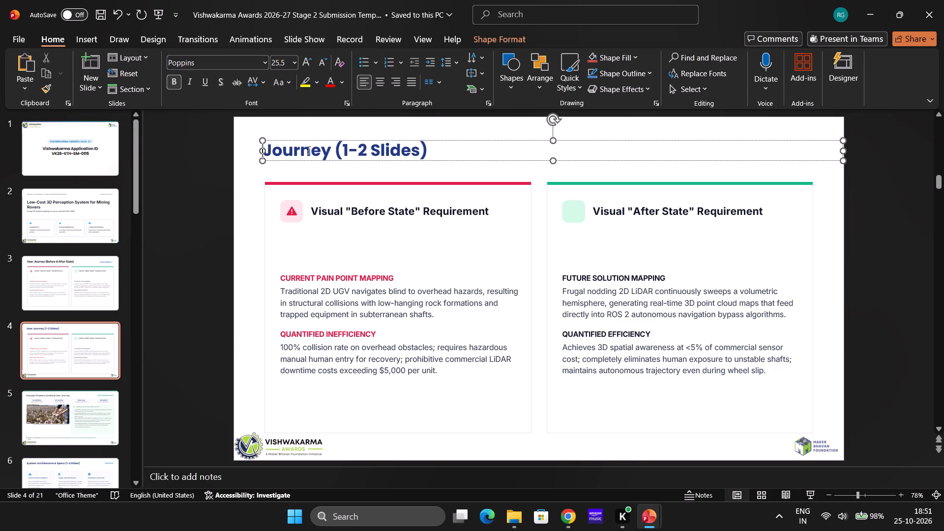
{"action": "left_click", "coordinate": [426, 152]}
{"action": "key", "text": "ctrl+BackSpace"}
{"action": "key", "text": "ctrl+BackSpace"}
{"action": "key", "text": "ctrl+BackSpace"}
{"action": "key", "text": "ctrl+BackSpace"}
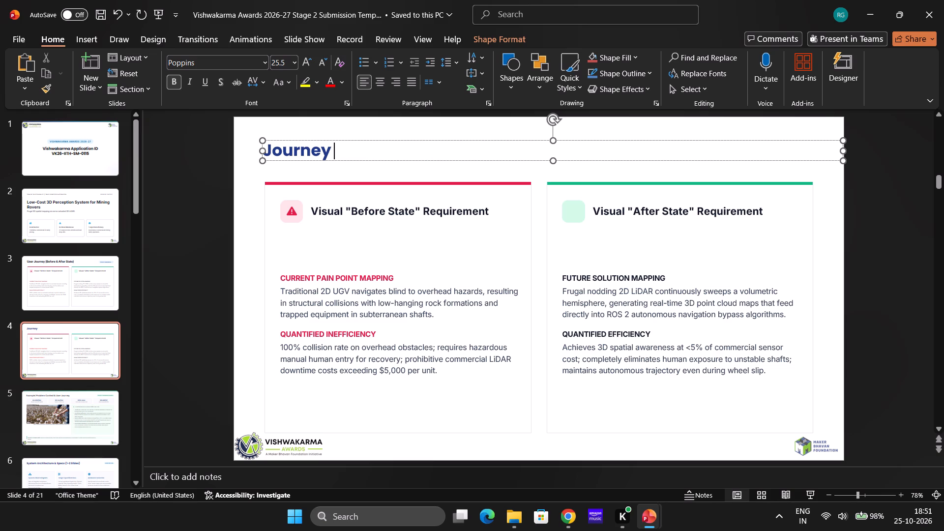
{"action": "key", "text": "ctrl+Left"}
{"action": "type", "text": "OU"}
{"action": "key", "text": "BackSpace"}
{"action": "type", "text": "ur"}
{"action": "key", "text": "space"}
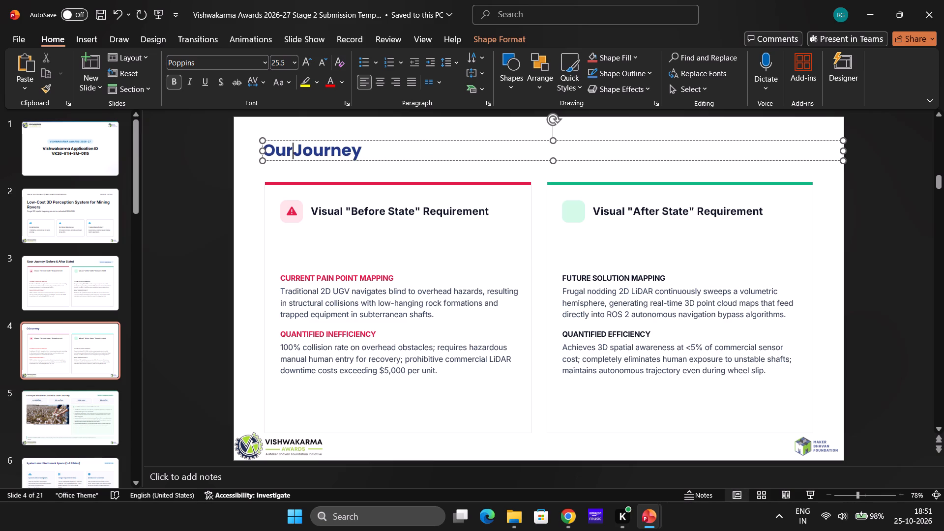
{"action": "key", "text": "ctrl+s"}
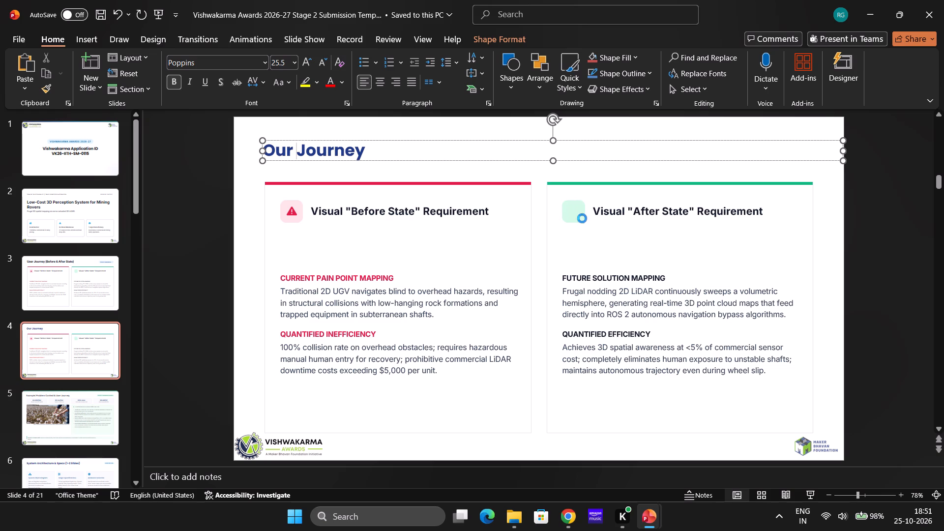
{"action": "left_click", "coordinate": [885, 315]}
Delete slide 3, the unbranded "User Journey (Before & After State)" source slide.
{"action": "left_click", "coordinate": [68, 277]}
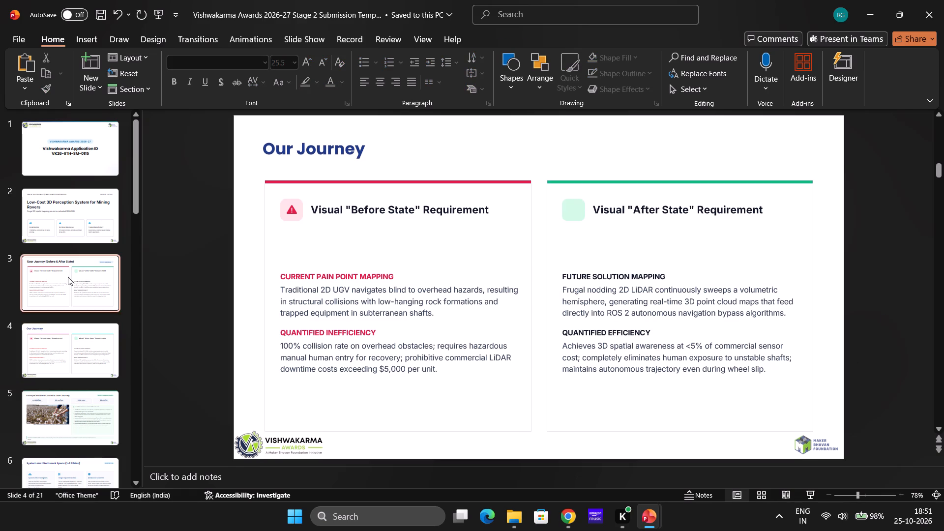
{"action": "left_click", "coordinate": [76, 344]}
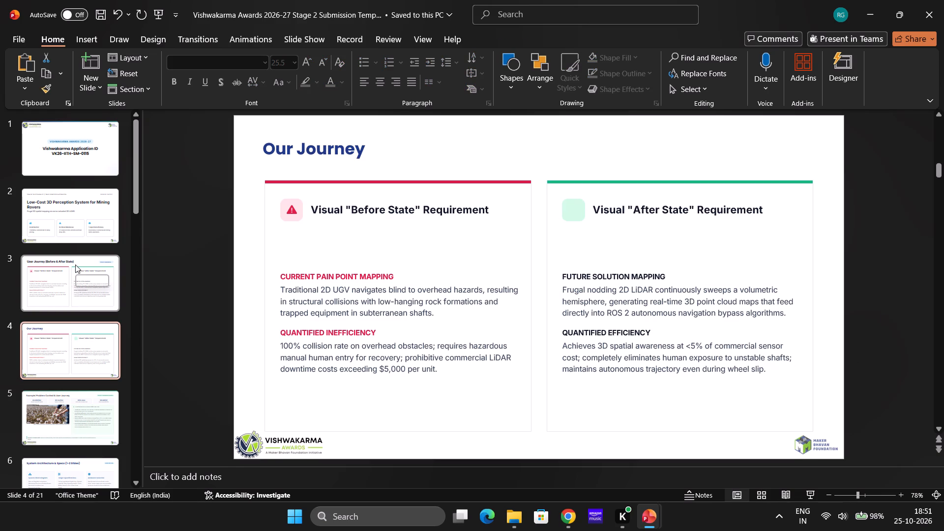
{"action": "left_click", "coordinate": [74, 284]}
{"action": "right_click", "coordinate": [74, 284]}
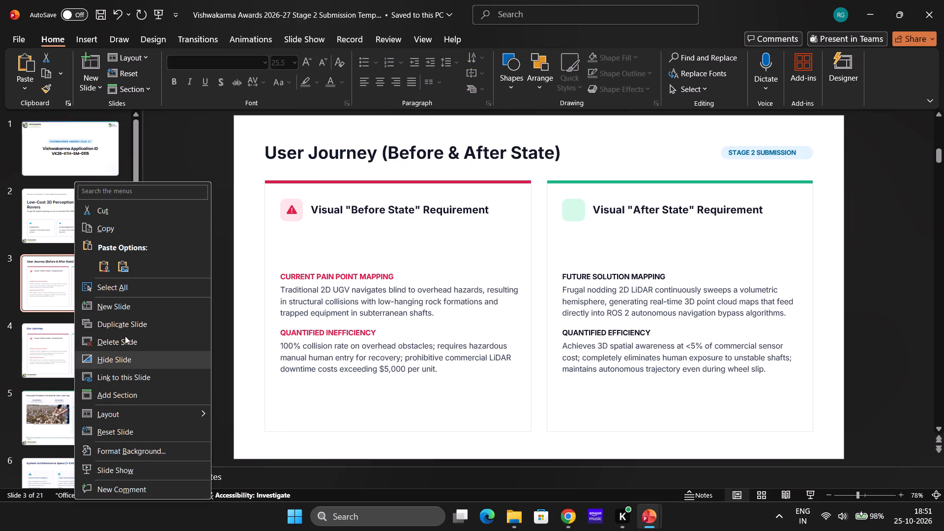
{"action": "left_click", "coordinate": [123, 338]}
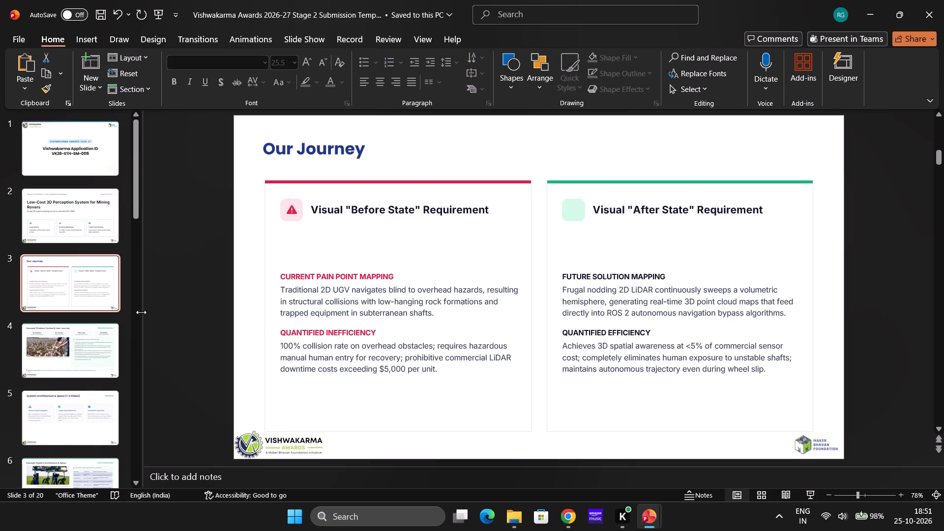
{"action": "left_click", "coordinate": [65, 343]}
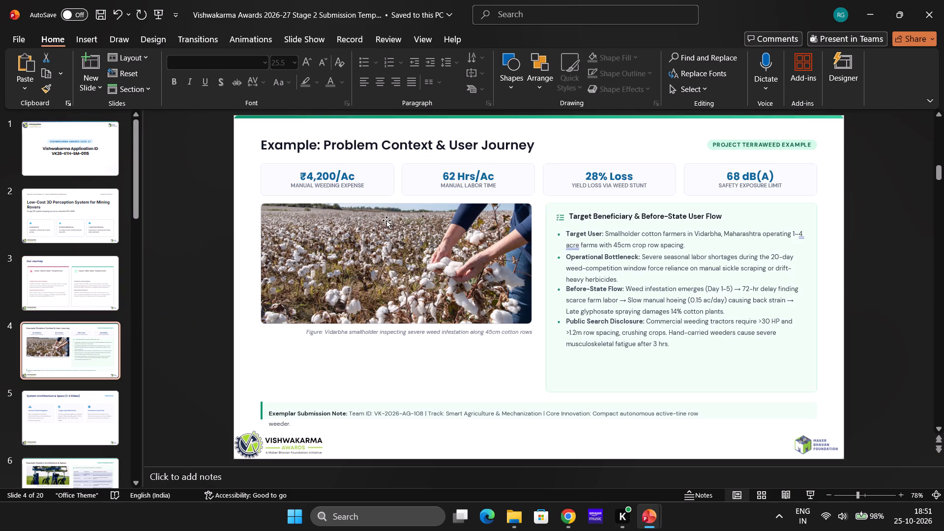
{"action": "key", "text": "Print"}
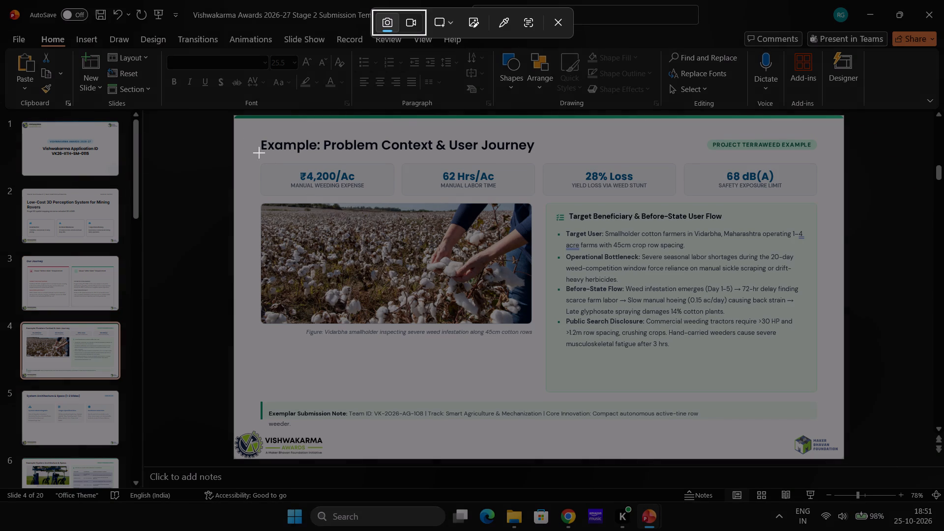
{"action": "left_click_drag", "start_coordinate": [235, 118], "coordinate": [780, 397]}
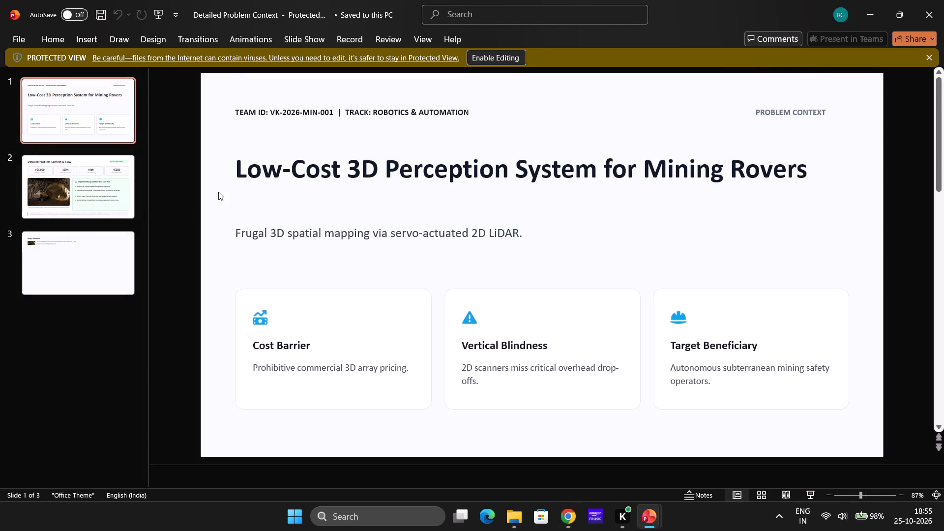
{"action": "left_click", "coordinate": [106, 190]}
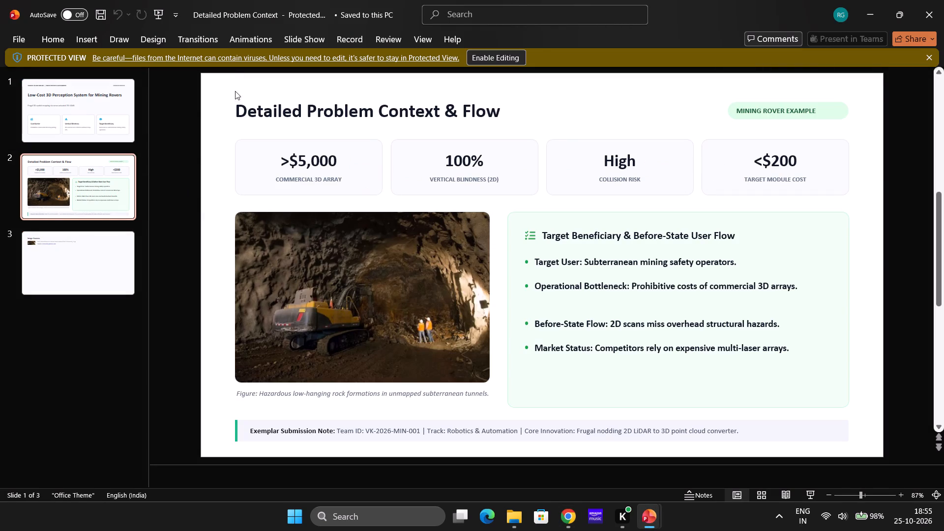
{"action": "left_click_drag", "start_coordinate": [210, 79], "coordinate": [876, 457]}
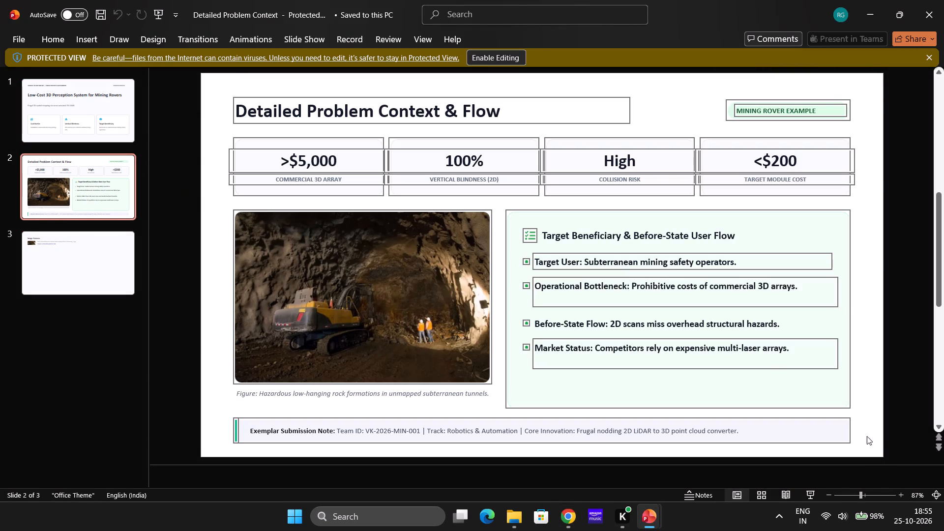
{"action": "left_click", "coordinate": [473, 58]}
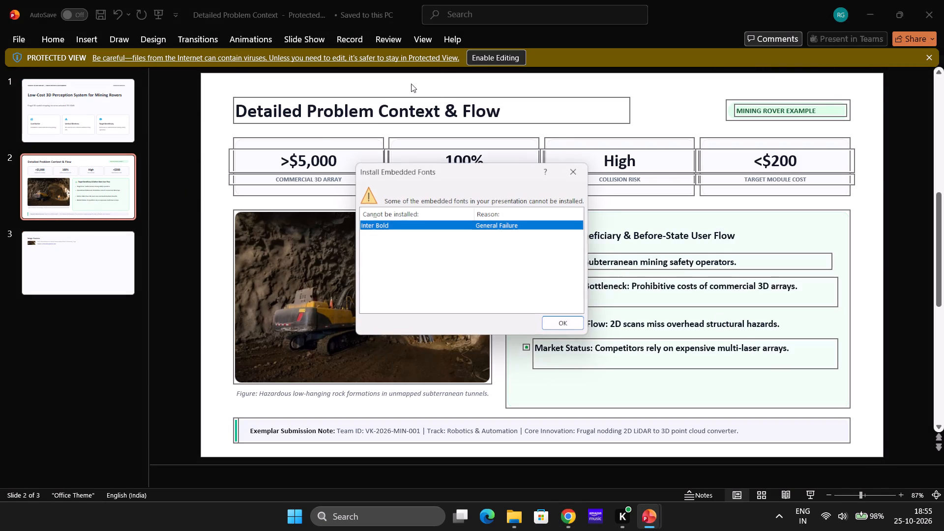
{"action": "left_click", "coordinate": [574, 323]}
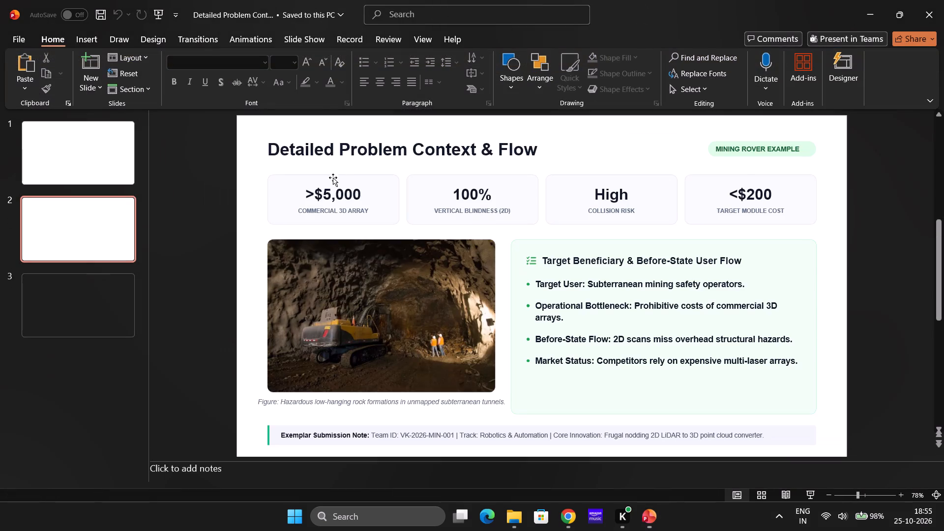
Copy the Detailed Problem Context & Flow slide into the Stage 2 submission template, placing it after the Our Journey slide.
{"action": "right_click", "coordinate": [77, 217]}
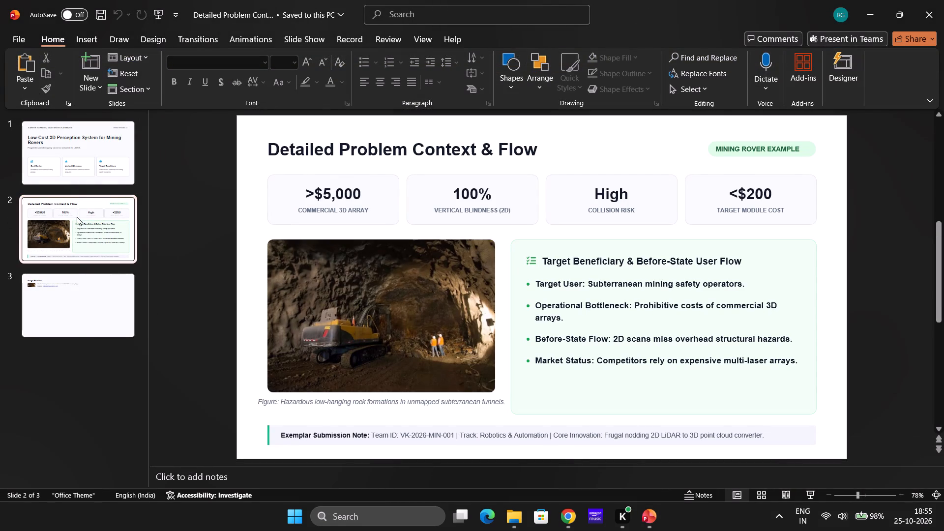
{"action": "left_click", "coordinate": [118, 232]}
{"action": "key", "text": "alt+Tab"}
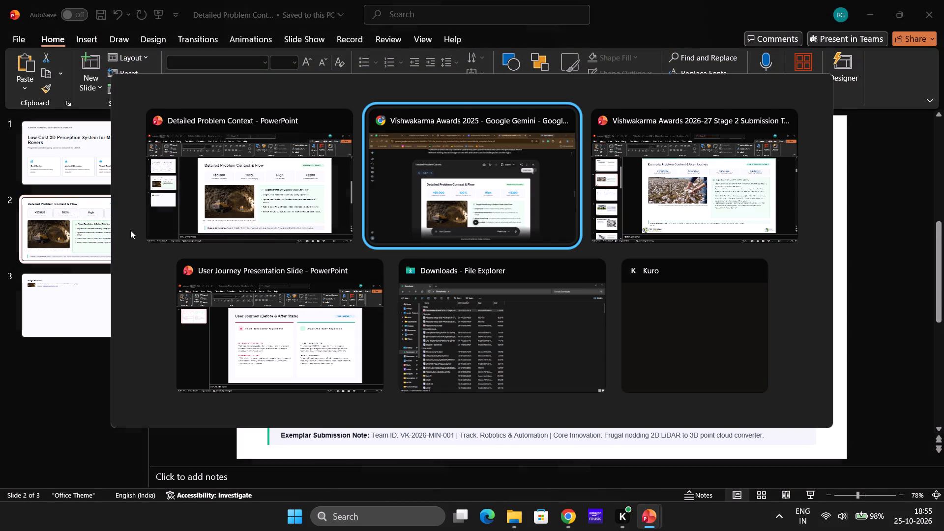
{"action": "key", "text": "alt+Tab"}
{"action": "key", "text": "alt+Tab"}
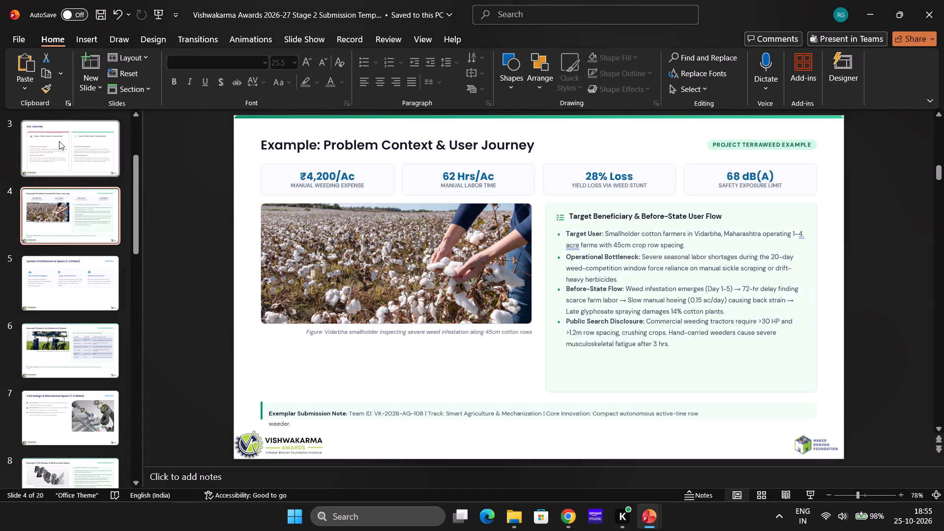
{"action": "scroll", "coordinate": [64, 245], "scroll_direction": "up", "scroll_amount": 1}
{"action": "left_click", "coordinate": [83, 187]}
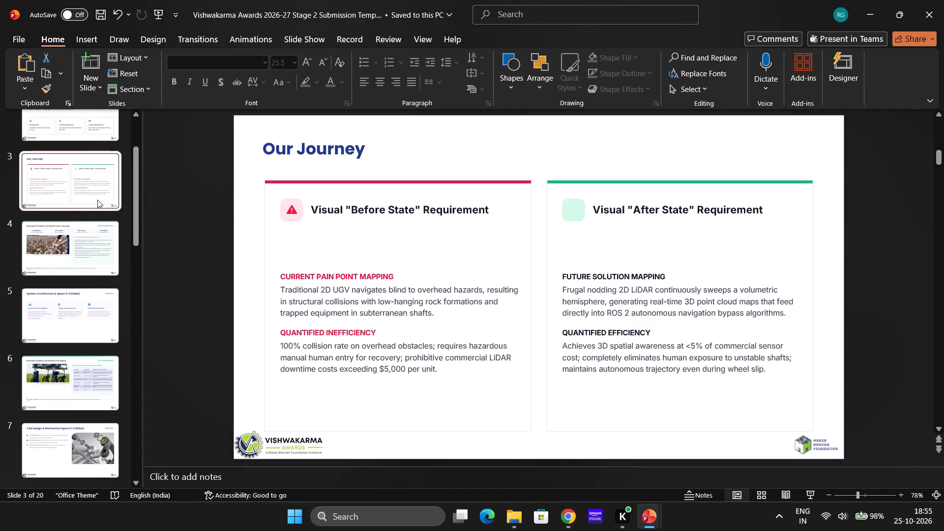
{"action": "key", "text": "ctrl+v"}
Compare the pasted slide with the template's example slide and delete the background box behind its Exemplar Submission Note.
{"action": "left_click", "coordinate": [60, 324]}
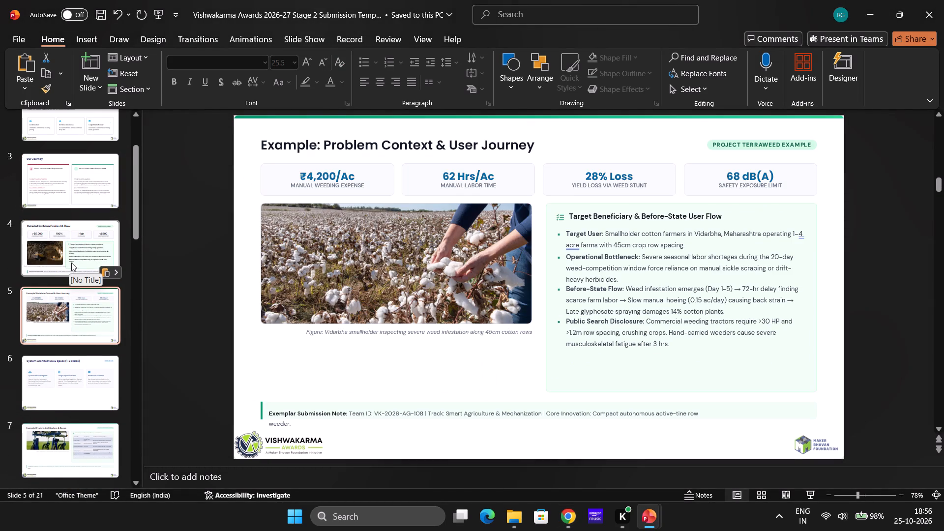
{"action": "left_click", "coordinate": [81, 239]}
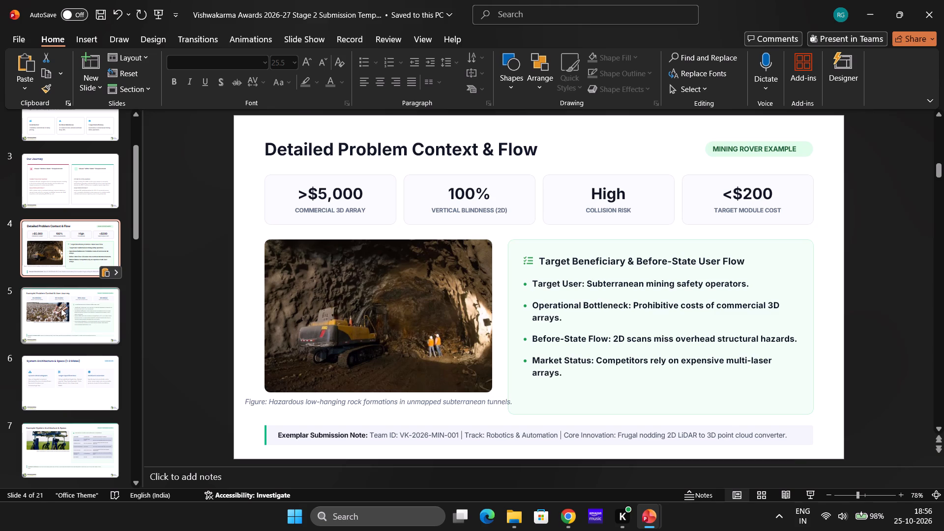
{"action": "left_click", "coordinate": [59, 318]}
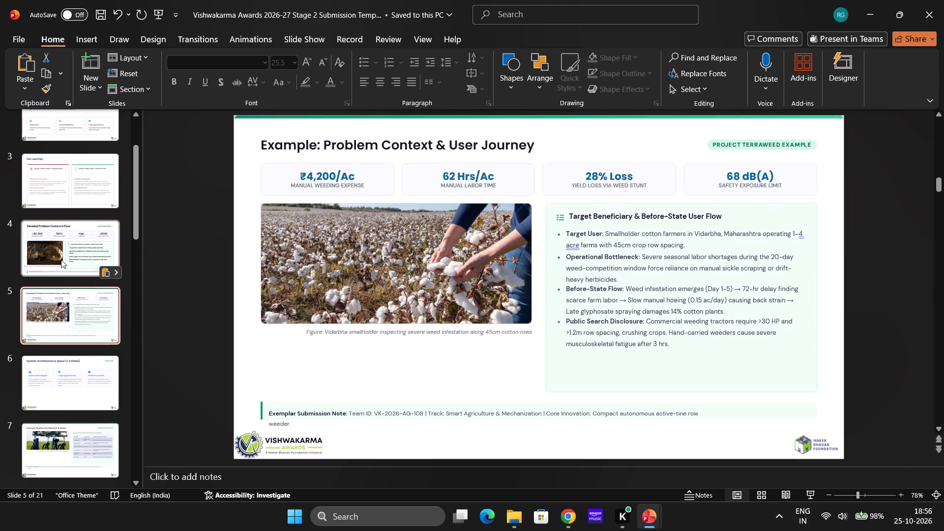
{"action": "left_click", "coordinate": [61, 257]}
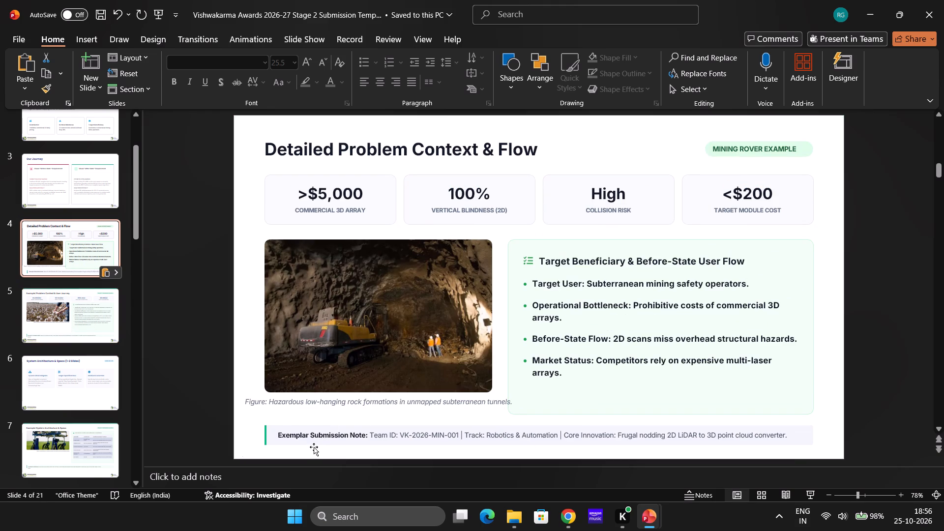
{"action": "left_click", "coordinate": [89, 301]}
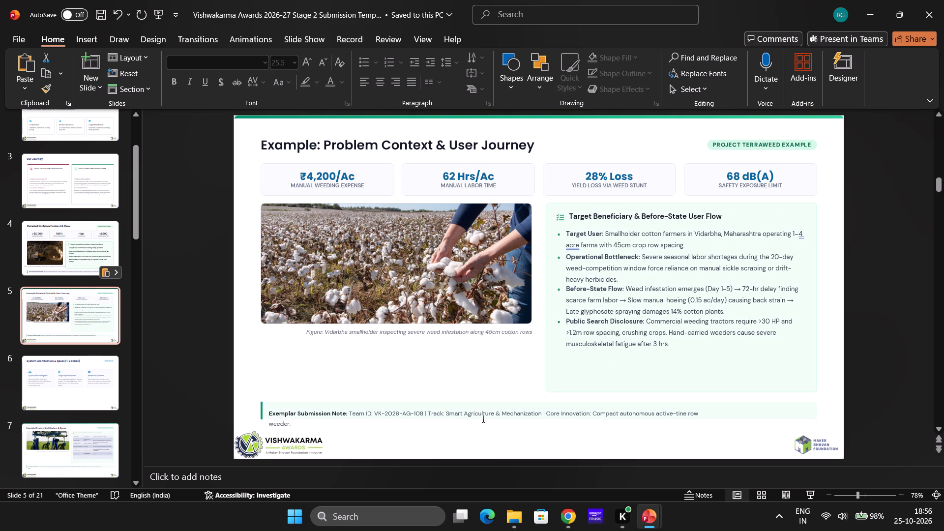
{"action": "left_click", "coordinate": [88, 256]}
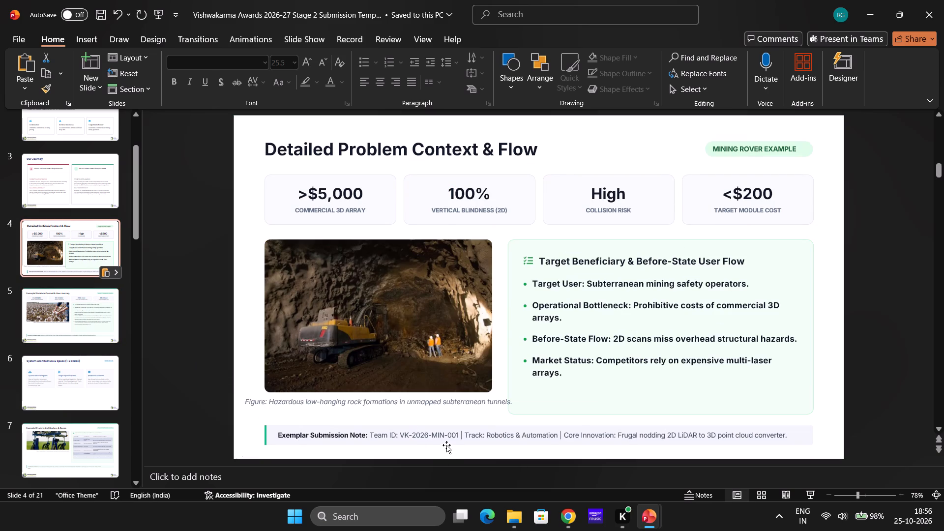
{"action": "left_click", "coordinate": [547, 443]}
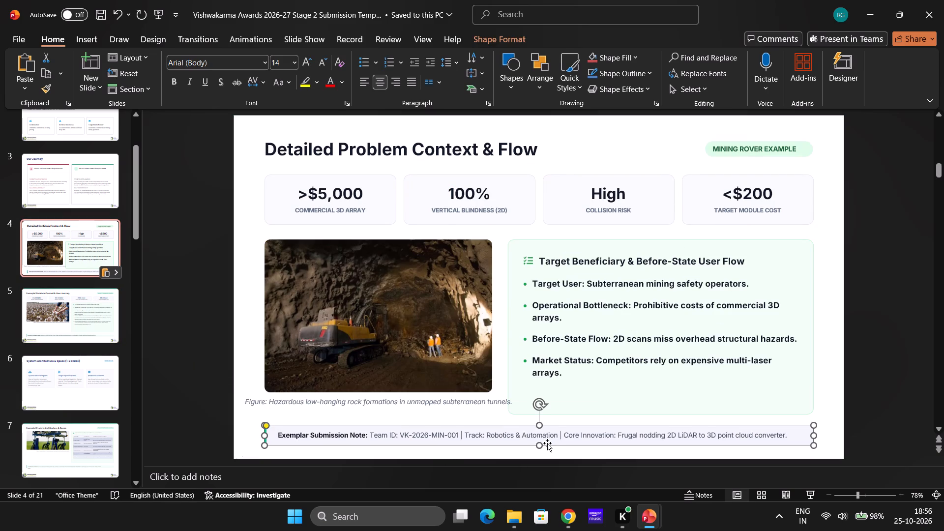
{"action": "key", "text": "Delete"}
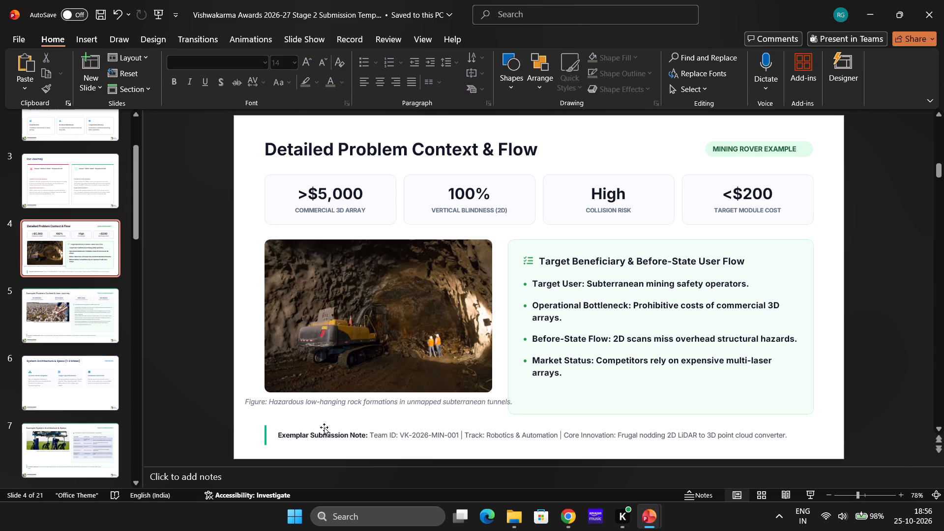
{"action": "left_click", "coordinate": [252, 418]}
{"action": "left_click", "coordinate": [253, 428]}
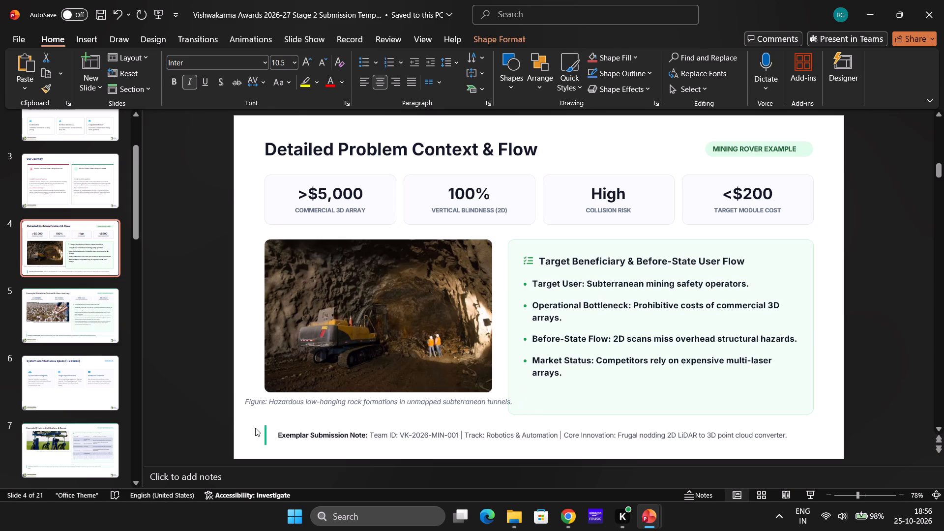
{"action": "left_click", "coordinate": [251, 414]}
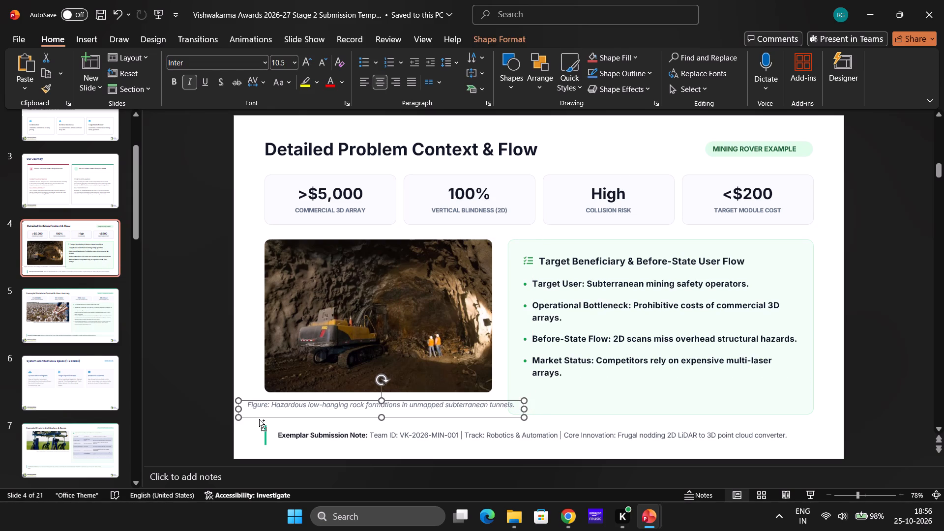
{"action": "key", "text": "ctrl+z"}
Delete the green accent bar and the Exemplar Submission Note text from the Detailed Problem Context & Flow slide.
{"action": "left_click", "coordinate": [207, 433]}
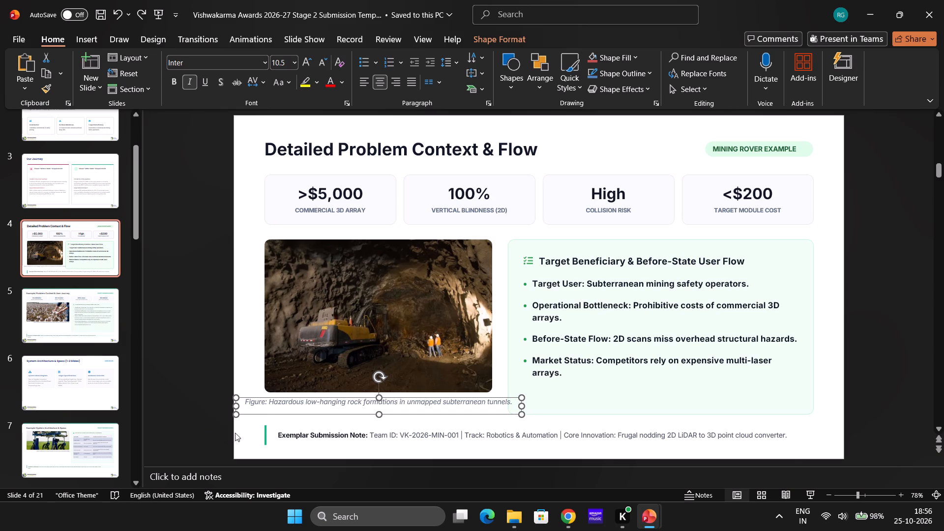
{"action": "left_click_drag", "start_coordinate": [250, 425], "coordinate": [804, 457]}
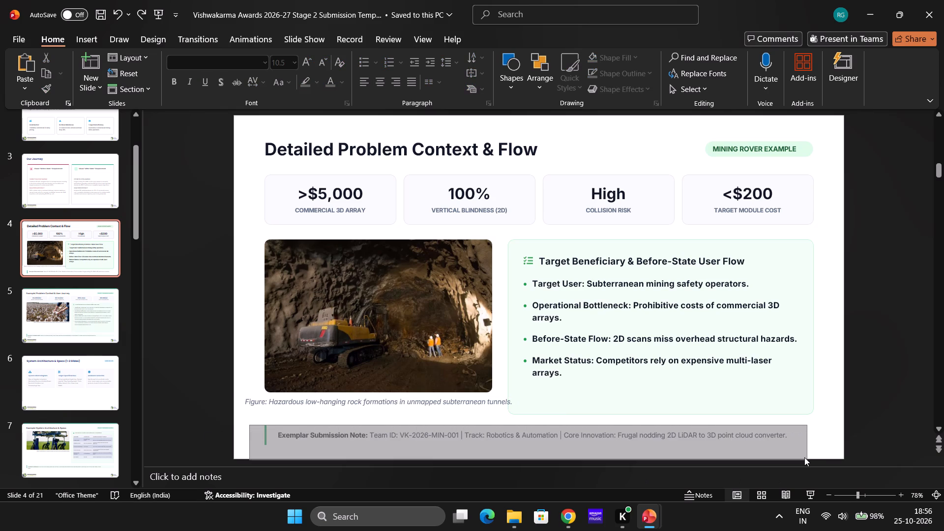
{"action": "left_click_drag", "start_coordinate": [804, 457], "coordinate": [803, 448]}
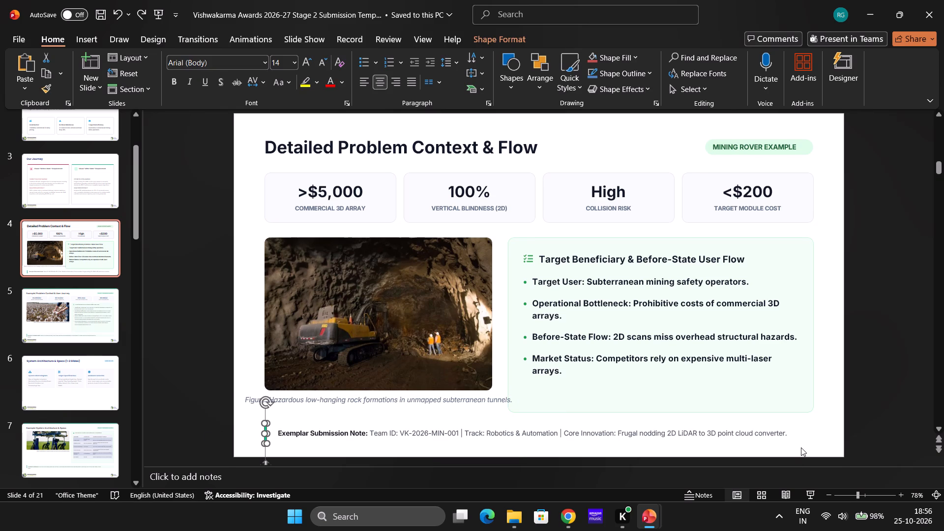
{"action": "key", "text": "Delete"}
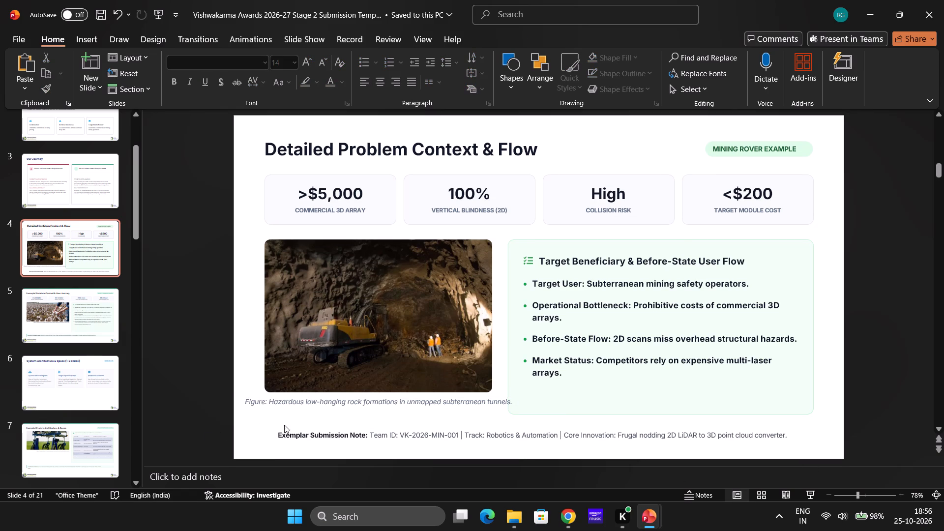
{"action": "left_click_drag", "start_coordinate": [273, 424], "coordinate": [776, 450]}
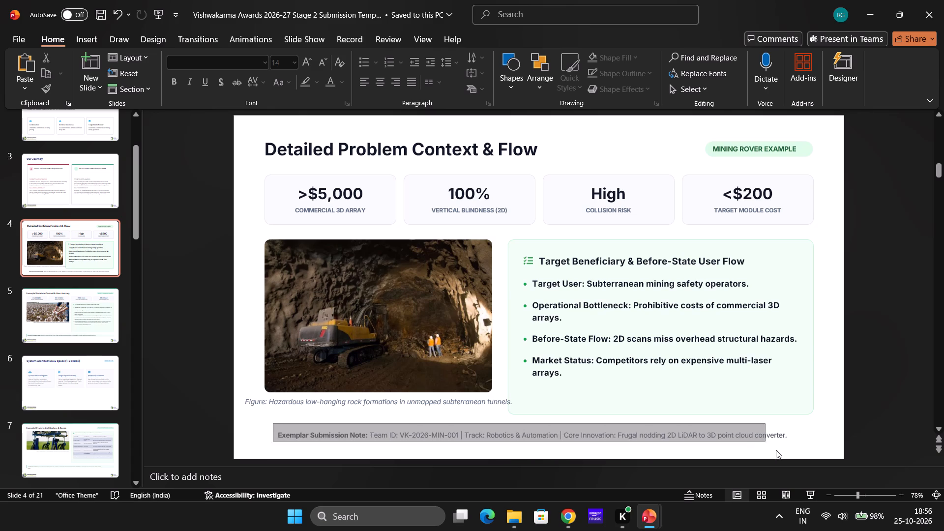
{"action": "left_click_drag", "start_coordinate": [776, 450], "coordinate": [793, 444]}
{"action": "left_click", "coordinate": [784, 444]}
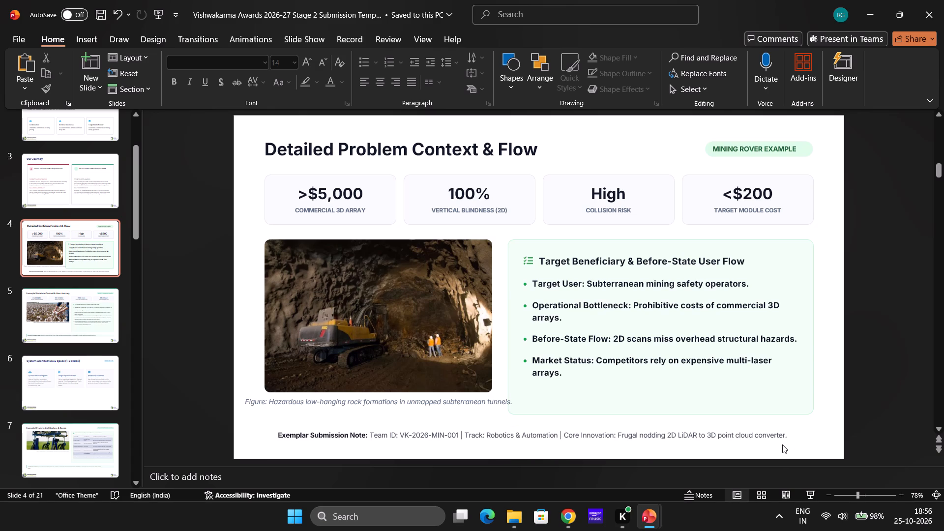
{"action": "left_click", "coordinate": [778, 440]}
{"action": "key", "text": "Delete"}
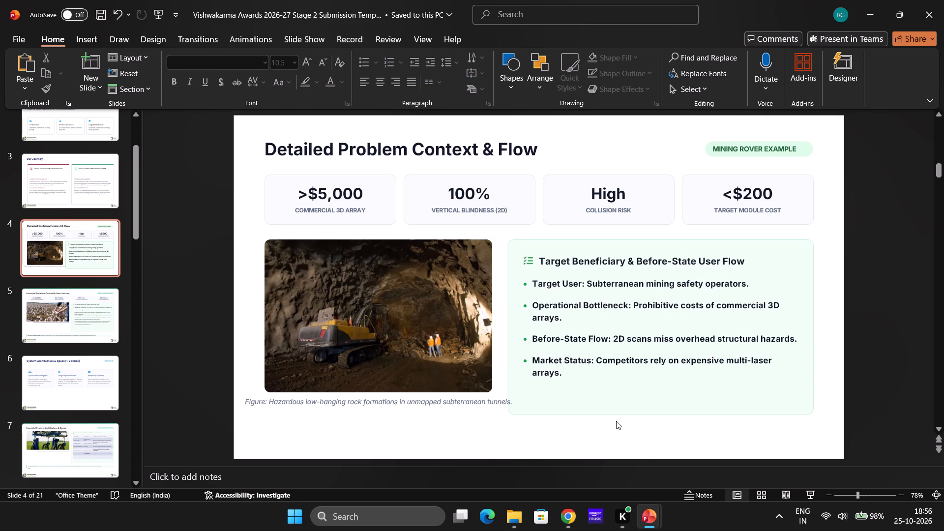
Compare the cleaned Detailed Problem Context & Flow slide with the template's Example: Problem Context & User Journey slide.
{"action": "key", "text": "Up"}
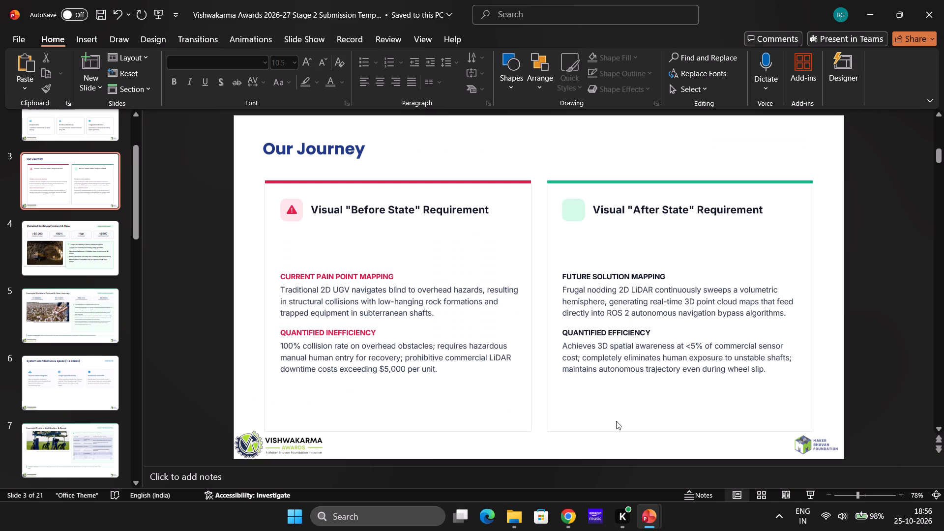
{"action": "left_click", "coordinate": [40, 304]}
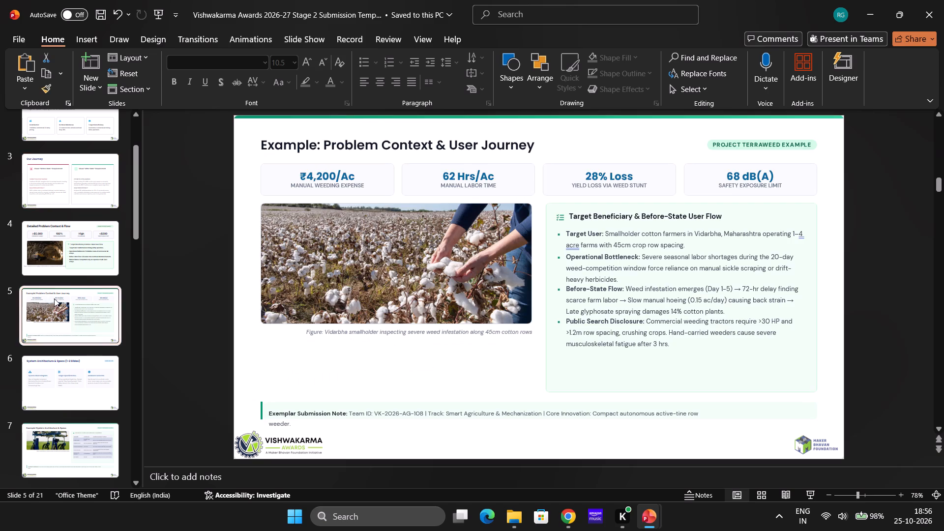
{"action": "left_click", "coordinate": [69, 247]}
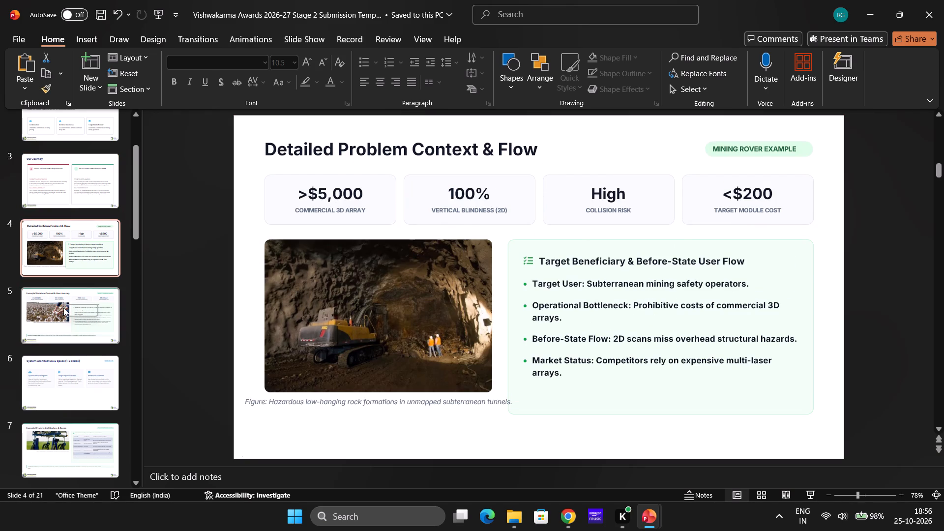
{"action": "left_click", "coordinate": [63, 314]}
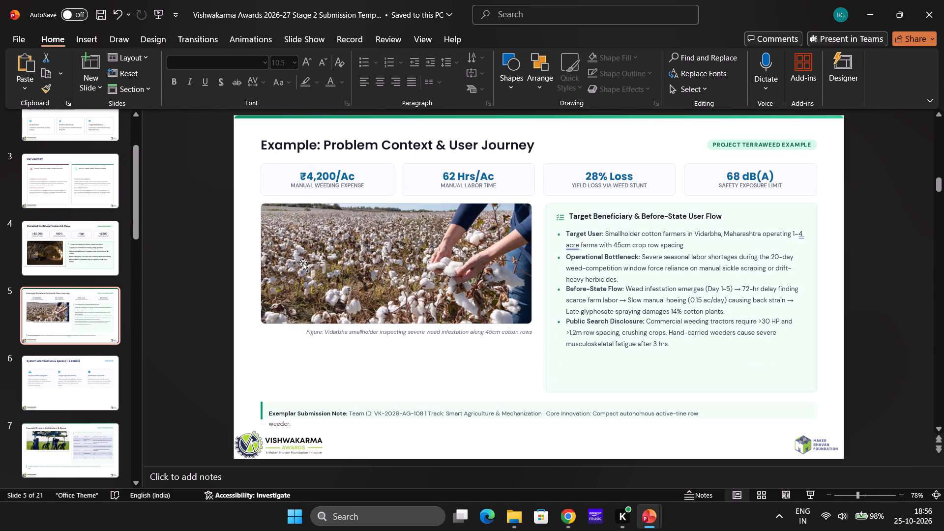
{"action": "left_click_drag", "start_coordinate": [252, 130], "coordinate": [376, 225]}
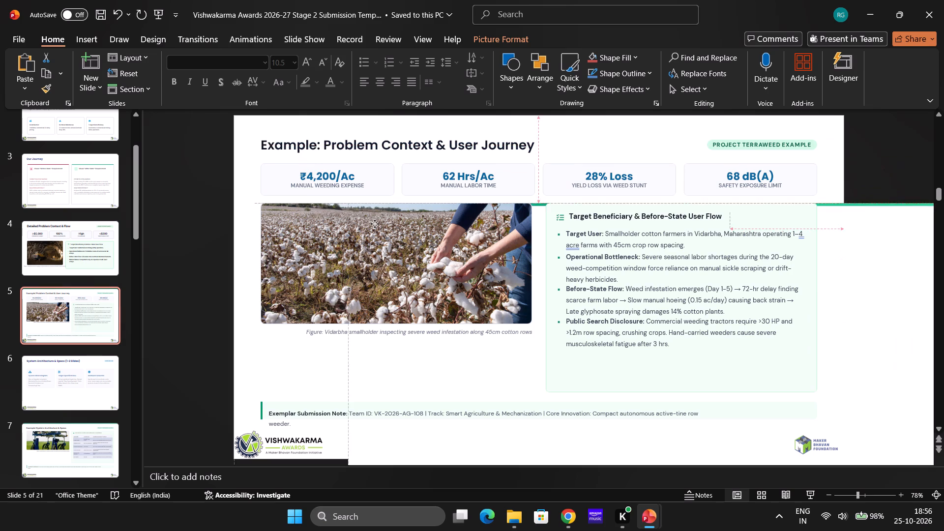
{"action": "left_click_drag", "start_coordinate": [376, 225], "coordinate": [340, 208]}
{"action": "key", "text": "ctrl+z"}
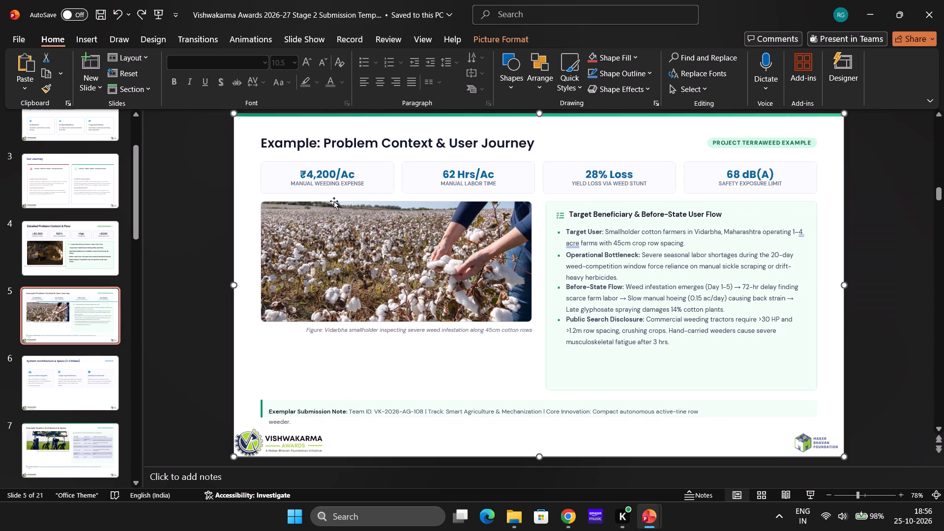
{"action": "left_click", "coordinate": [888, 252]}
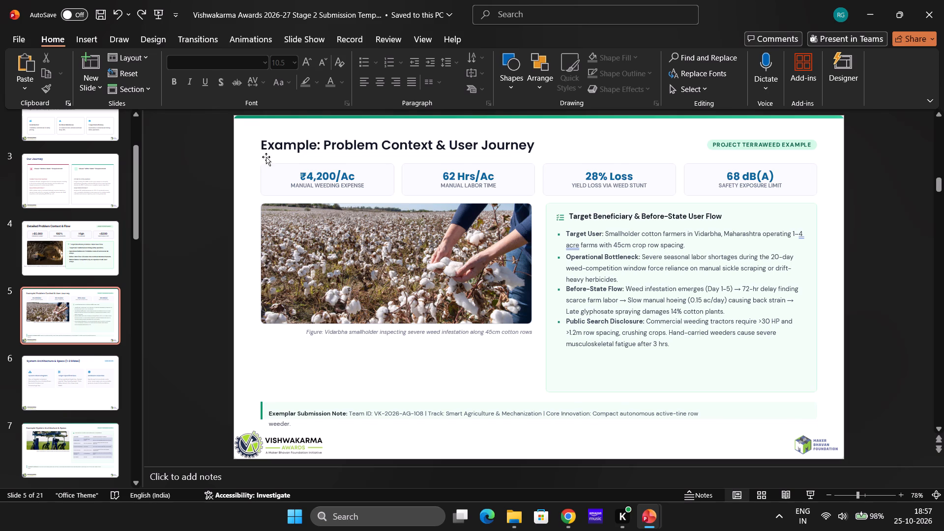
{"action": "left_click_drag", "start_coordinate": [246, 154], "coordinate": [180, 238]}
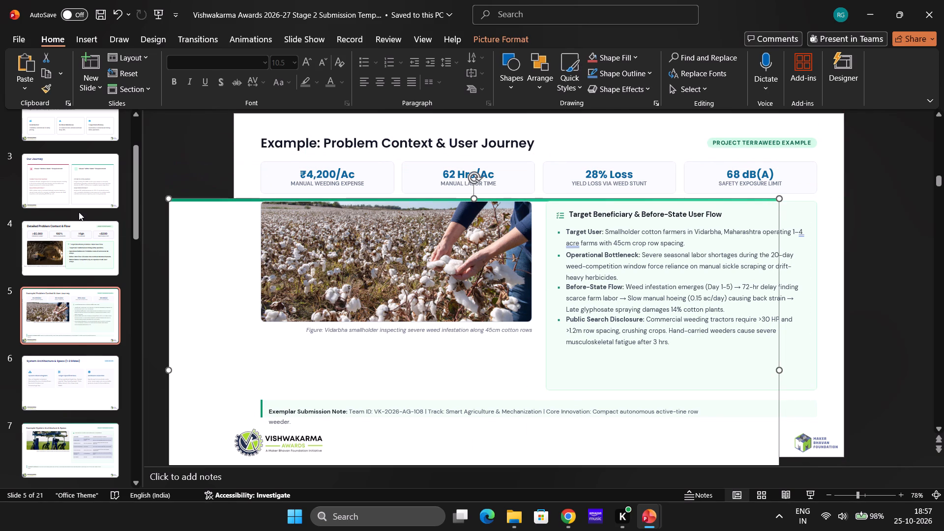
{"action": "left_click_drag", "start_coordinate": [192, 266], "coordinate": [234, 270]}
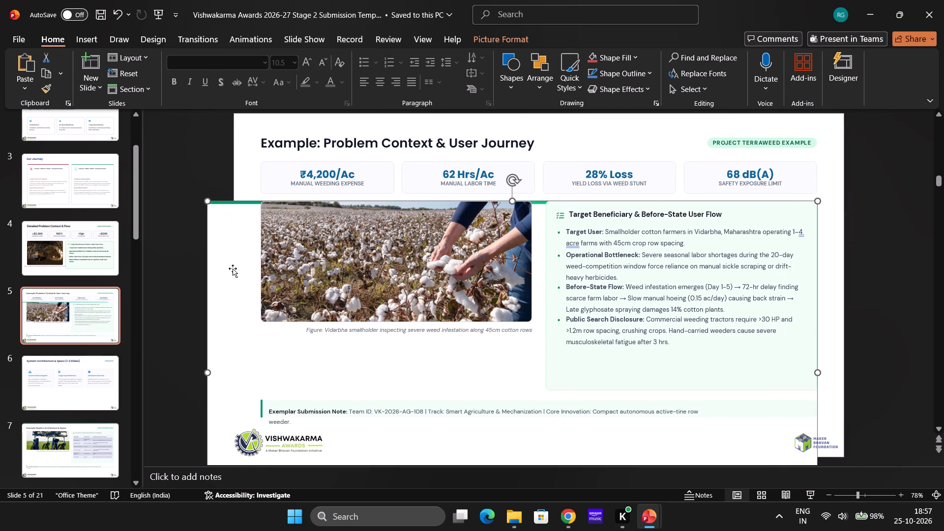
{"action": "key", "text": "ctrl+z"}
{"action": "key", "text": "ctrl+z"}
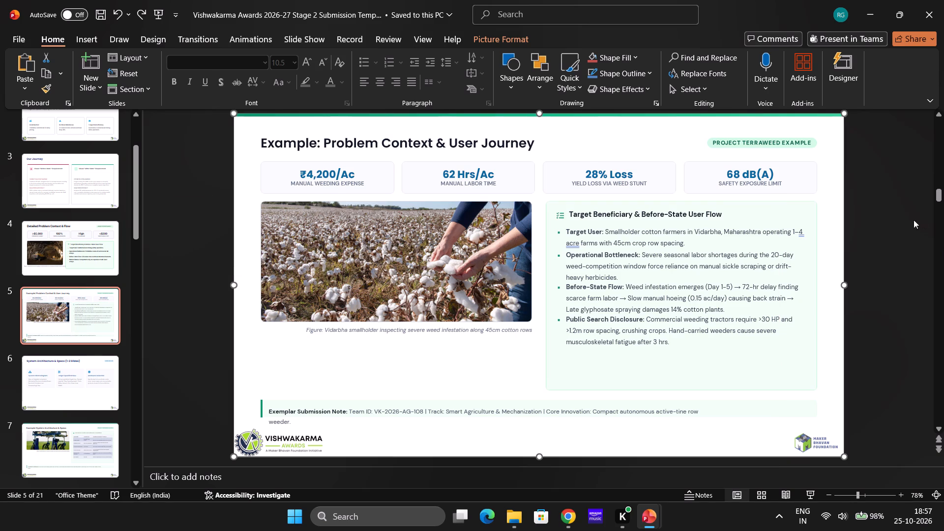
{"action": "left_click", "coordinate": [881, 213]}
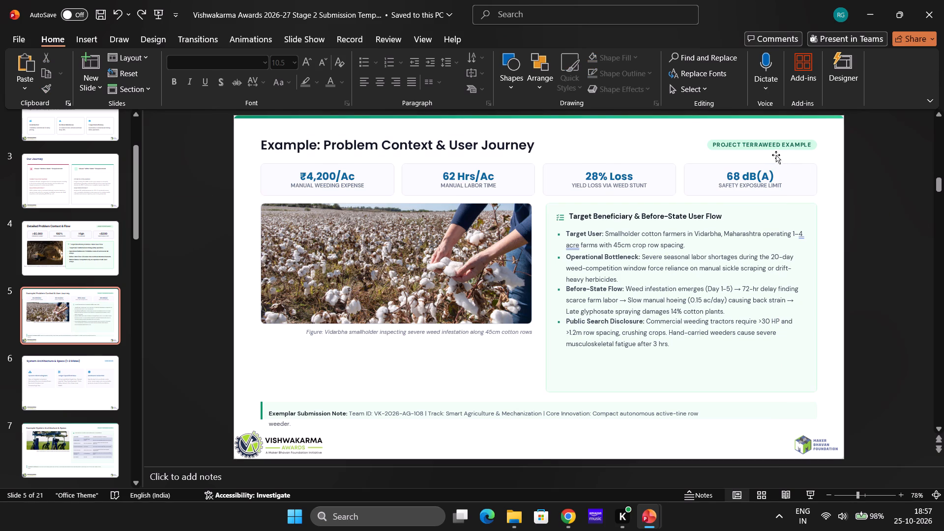
Delete the Project TerraWeed Example badge and the title from the Example: Problem Context & User Journey slide.
{"action": "left_click", "coordinate": [782, 153]}
{"action": "left_click", "coordinate": [886, 196]}
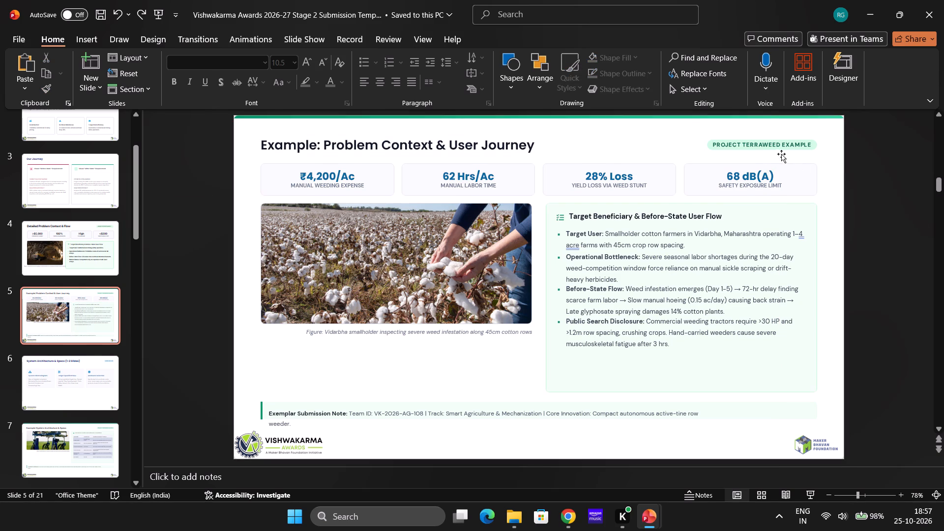
{"action": "left_click", "coordinate": [783, 143]}
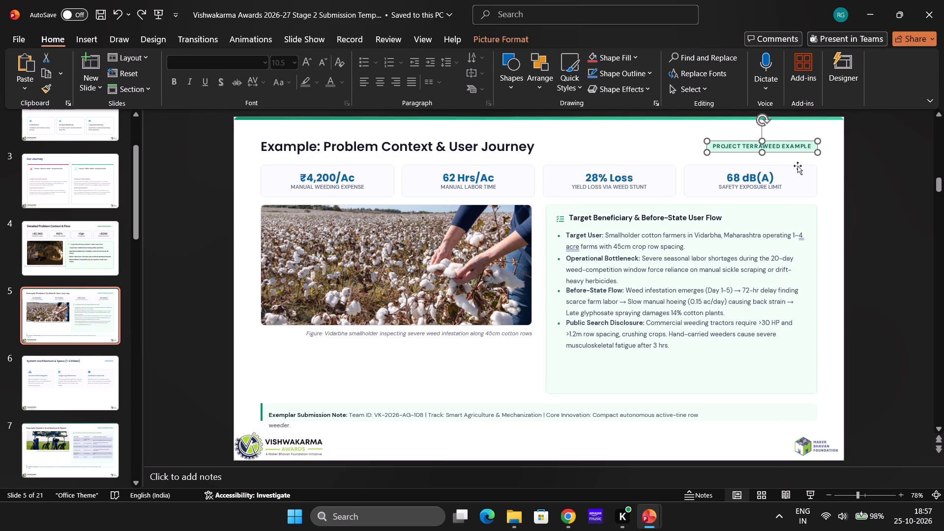
{"action": "key", "text": "Delete"}
{"action": "left_click", "coordinate": [528, 150]}
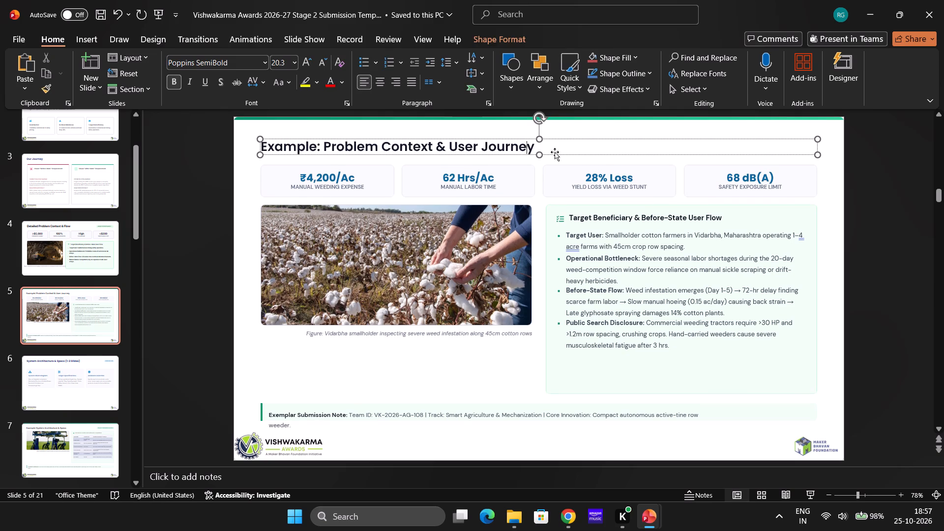
{"action": "left_click", "coordinate": [602, 151]}
{"action": "key", "text": "Delete"}
Delete the values and labels of the 28% Loss and 62 Hrs/Ac cards from the example slide.
{"action": "left_click", "coordinate": [561, 187]}
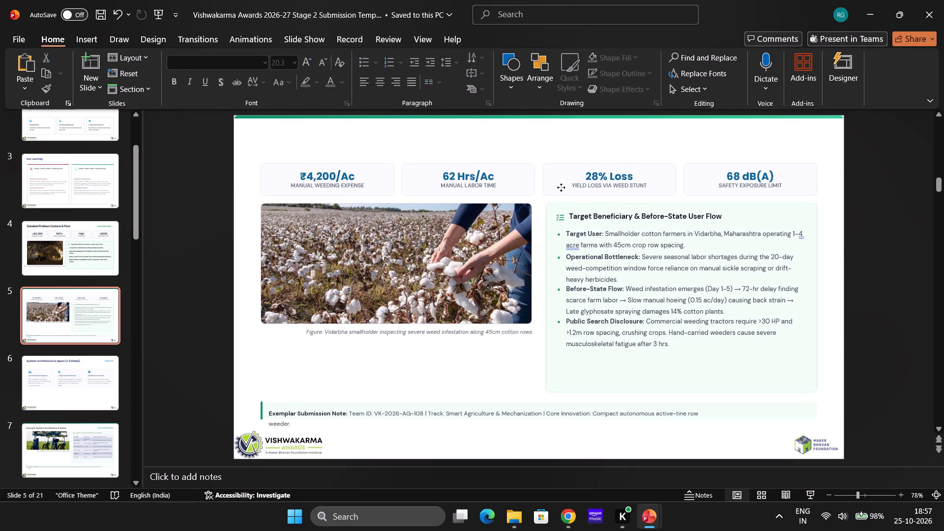
{"action": "key", "text": "Delete"}
{"action": "left_click", "coordinate": [555, 176]}
{"action": "key", "text": "Delete"}
{"action": "left_click", "coordinate": [497, 182]}
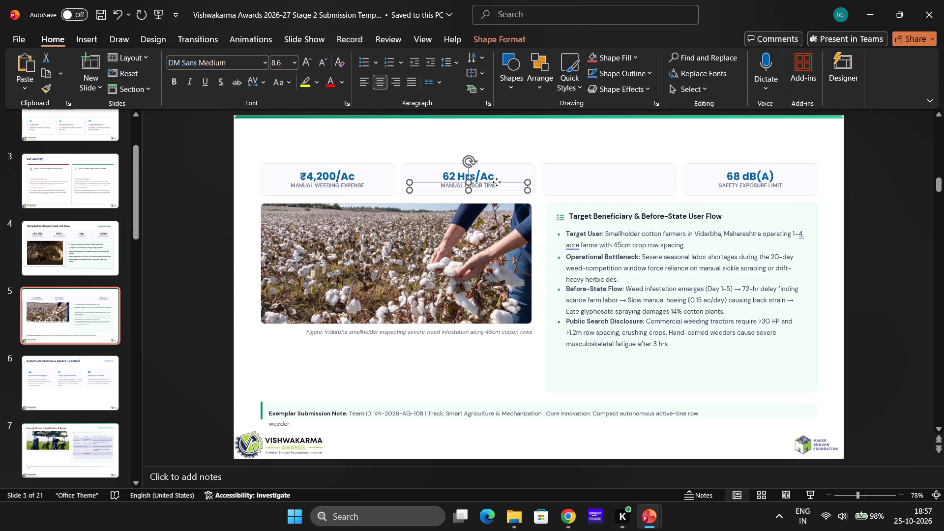
{"action": "key", "text": "Delete"}
{"action": "left_click", "coordinate": [492, 173]}
{"action": "left_click", "coordinate": [508, 177]}
{"action": "key", "text": "Delete"}
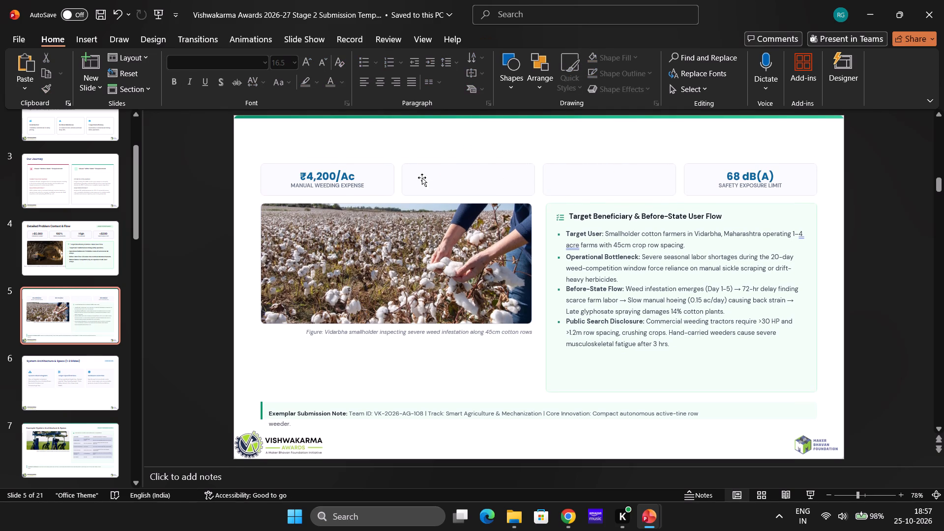
Delete the ₹4,200/Ac value and the boxes of the first three metric cards.
{"action": "left_click", "coordinate": [350, 184]}
{"action": "key", "text": "Delete"}
{"action": "left_click", "coordinate": [369, 175]}
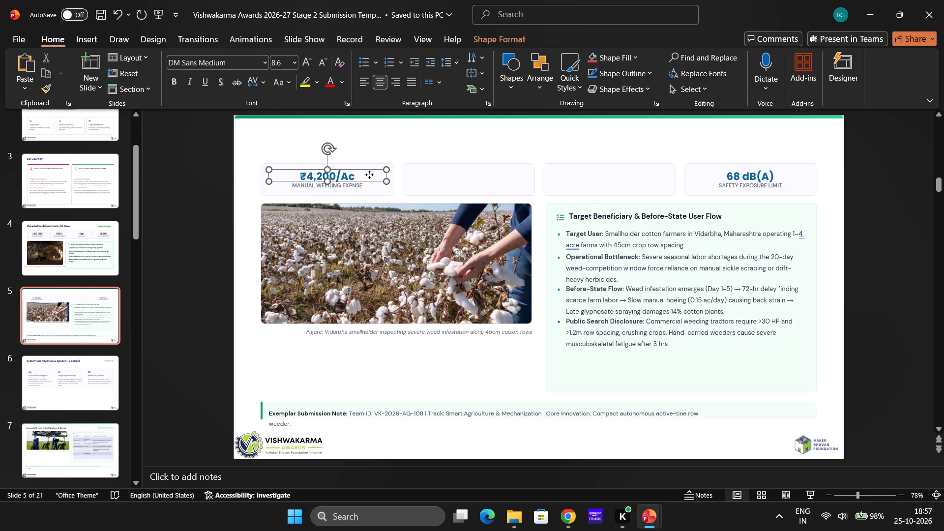
{"action": "key", "text": "Delete"}
{"action": "left_click", "coordinate": [371, 182]}
{"action": "key", "text": "Delete"}
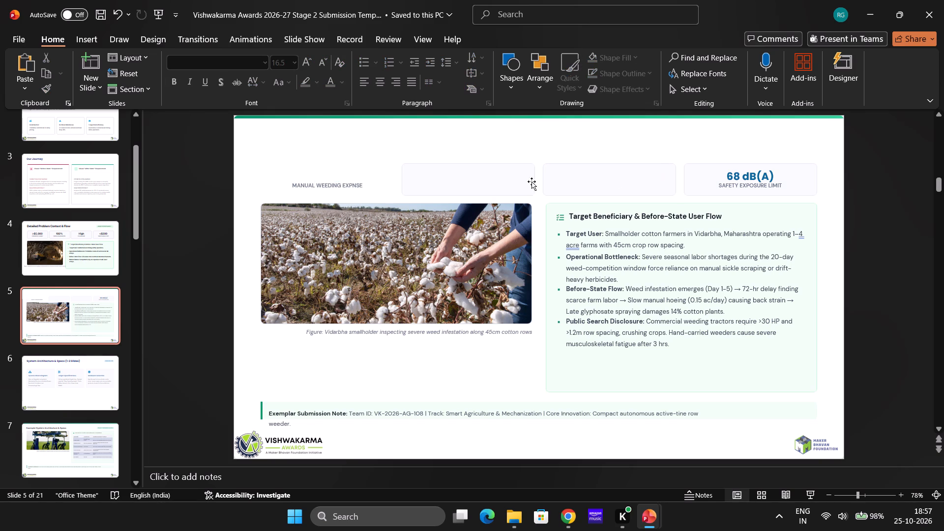
{"action": "left_click", "coordinate": [505, 176]}
{"action": "key", "text": "Delete"}
{"action": "key", "text": "Delete"}
{"action": "left_click", "coordinate": [609, 184]}
{"action": "key", "text": "Delete"}
Delete the 68 dB(A) card with its value and label, and the leftover manual weeding label.
{"action": "left_click", "coordinate": [754, 180]}
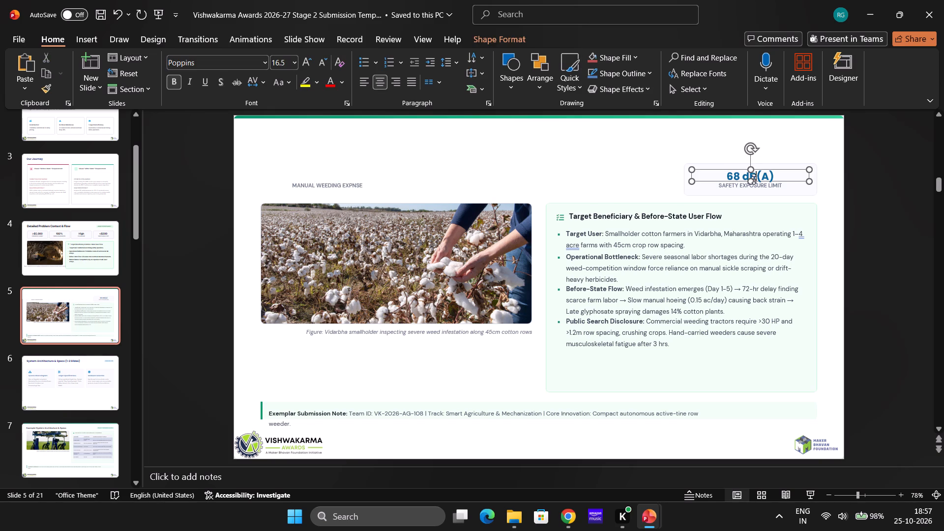
{"action": "left_click", "coordinate": [807, 193]}
{"action": "key", "text": "Delete"}
{"action": "left_click", "coordinate": [753, 189]}
{"action": "key", "text": "Delete"}
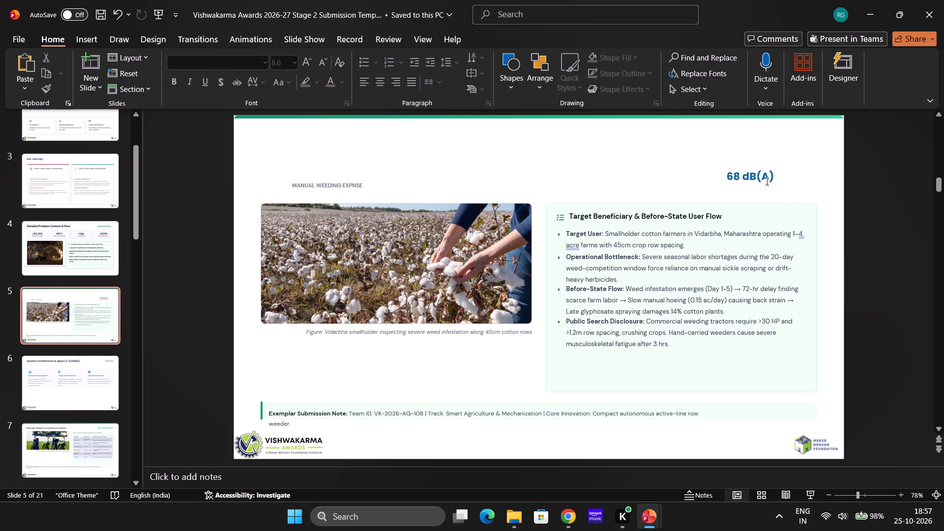
{"action": "left_click", "coordinate": [766, 179]}
{"action": "key", "text": "Delete"}
{"action": "key", "text": "Delete"}
{"action": "left_click", "coordinate": [801, 184]}
{"action": "key", "text": "Delete"}
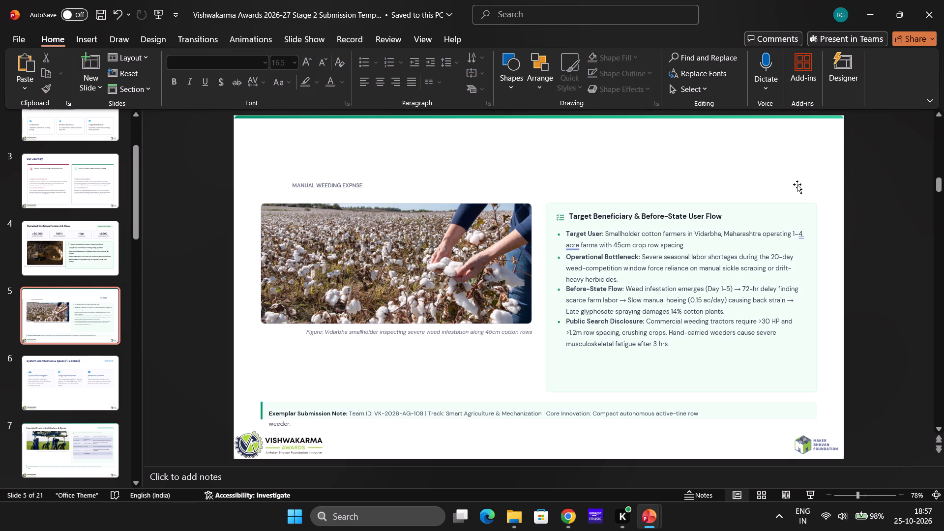
{"action": "left_click", "coordinate": [375, 189]}
{"action": "key", "text": "Delete"}
Delete the cotton-field photo, its placeholder frame, and the green panel behind the Target Beneficiary text.
{"action": "left_click", "coordinate": [377, 206]}
{"action": "key", "text": "Delete"}
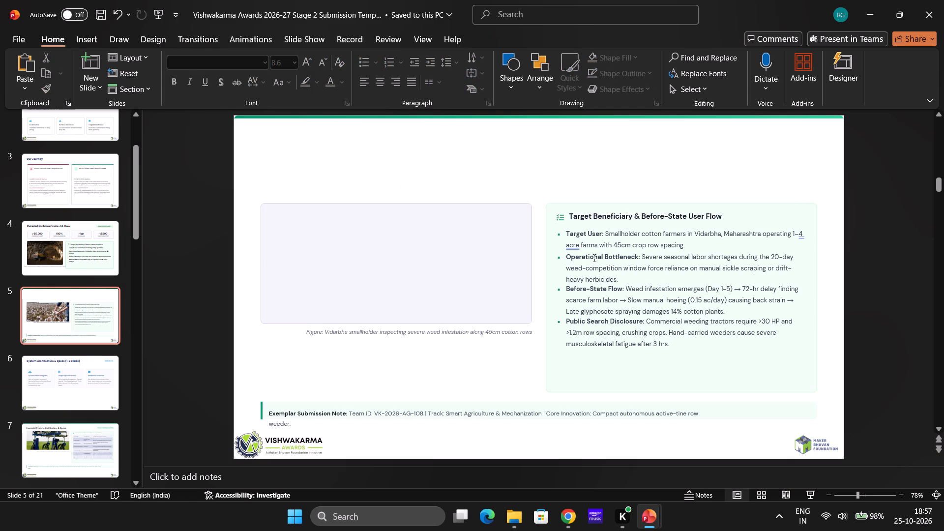
{"action": "left_click", "coordinate": [775, 206]}
{"action": "key", "text": "Delete"}
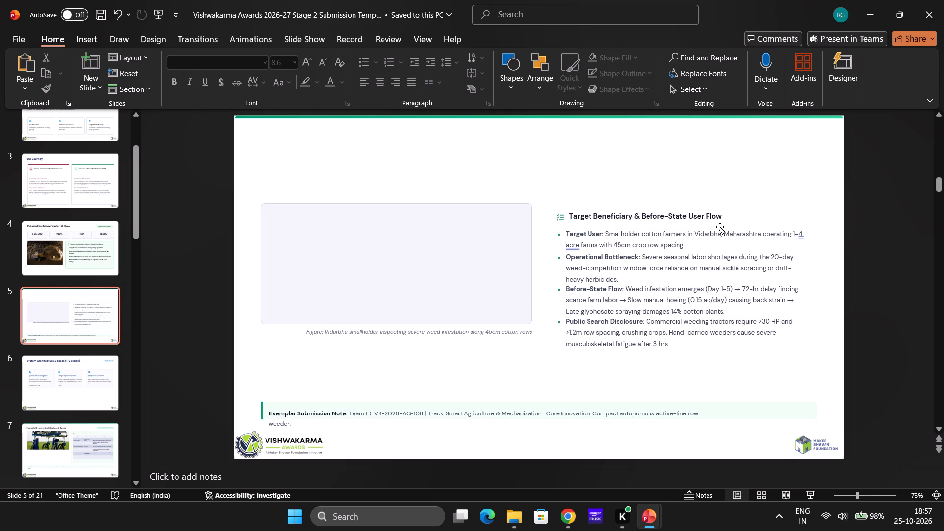
{"action": "left_click_drag", "start_coordinate": [536, 184], "coordinate": [554, 206]}
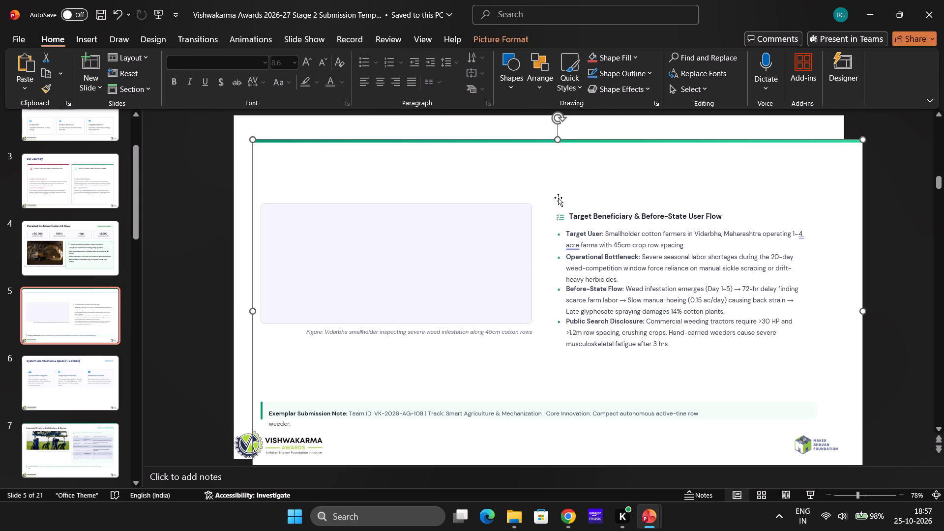
{"action": "key", "text": "ctrl+z"}
{"action": "left_click", "coordinate": [510, 248]}
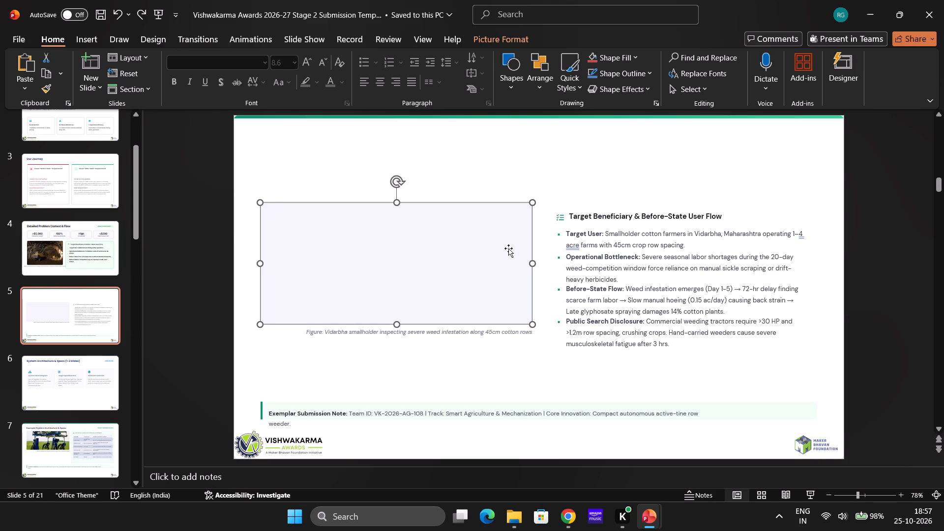
{"action": "key", "text": "Delete"}
Delete the full-slide background picture with the green top stripe from the example slide.
{"action": "left_click", "coordinate": [485, 332]}
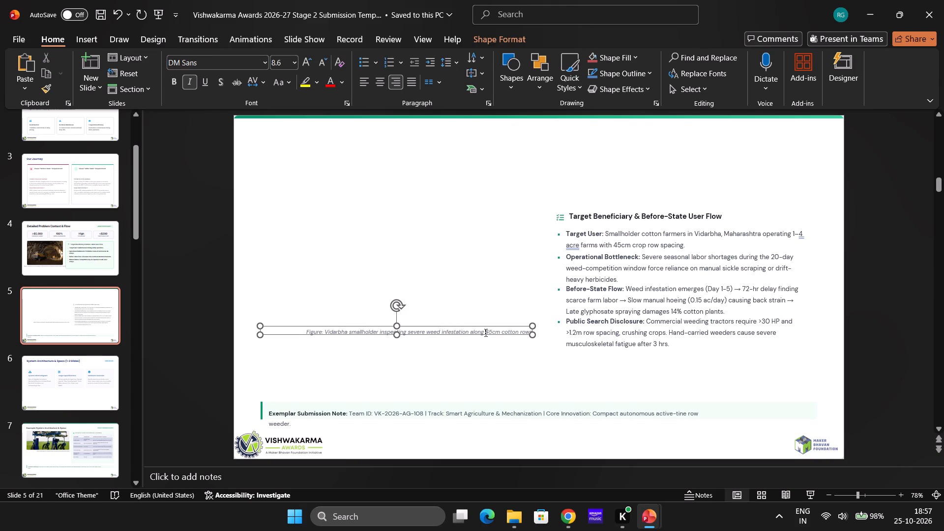
{"action": "left_click", "coordinate": [530, 335]}
{"action": "left_click", "coordinate": [501, 217]}
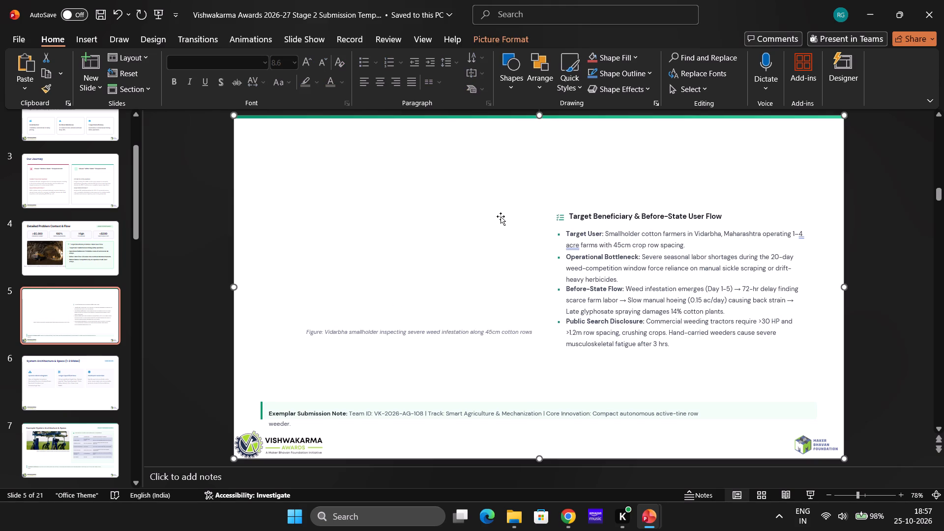
{"action": "left_click_drag", "start_coordinate": [501, 216], "coordinate": [494, 242]}
{"action": "key", "text": "Delete"}
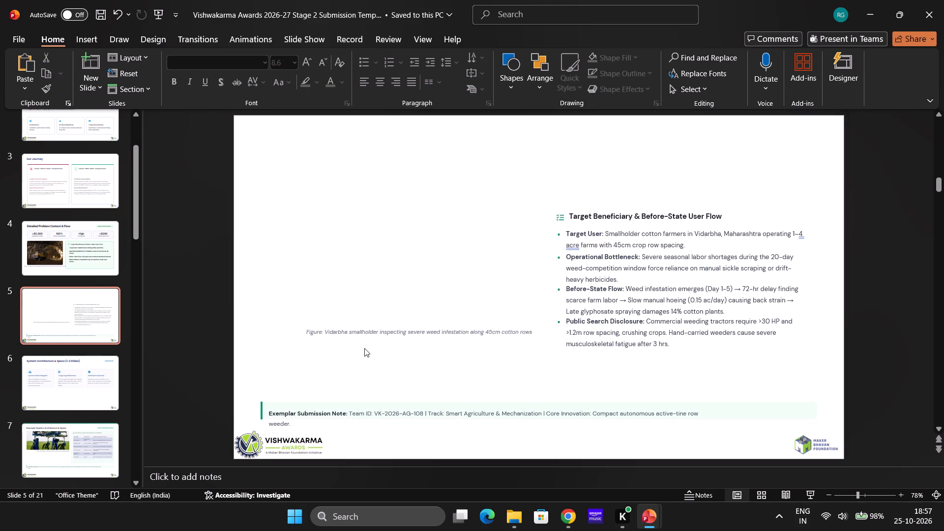
Delete the Target Beneficiary & Before-State User Flow heading, bullets and icon, plus the Vidarbha figure caption.
{"action": "left_click_drag", "start_coordinate": [301, 209], "coordinate": [608, 375]}
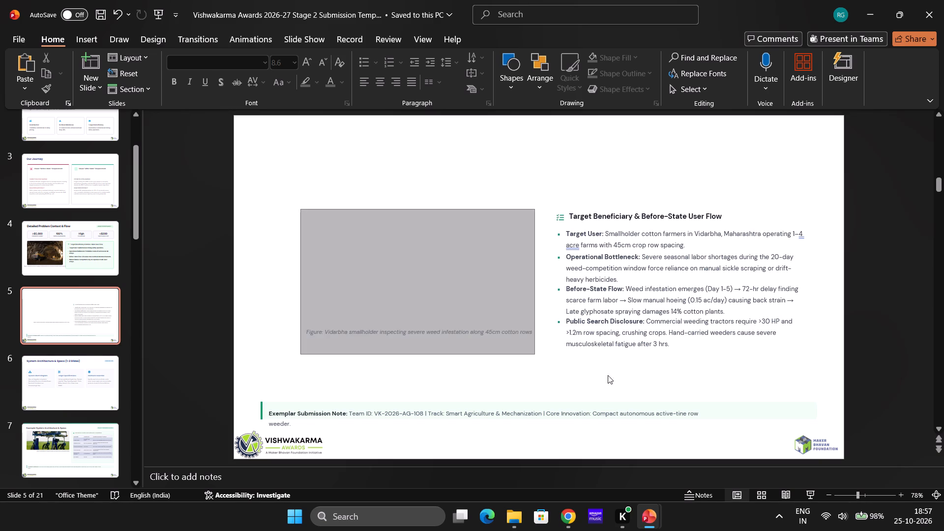
{"action": "left_click_drag", "start_coordinate": [608, 375], "coordinate": [815, 384]}
{"action": "key", "text": "Delete"}
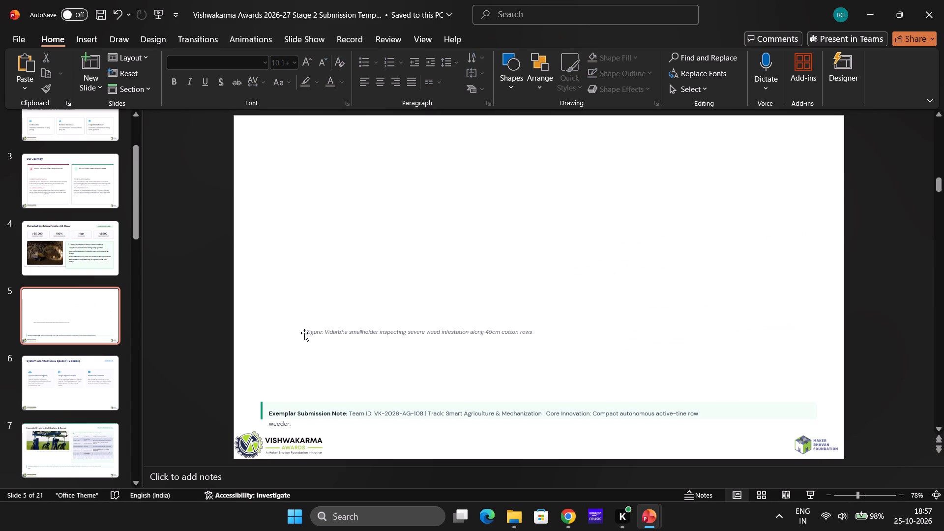
{"action": "left_click_drag", "start_coordinate": [280, 312], "coordinate": [560, 367]}
{"action": "key", "text": "Delete"}
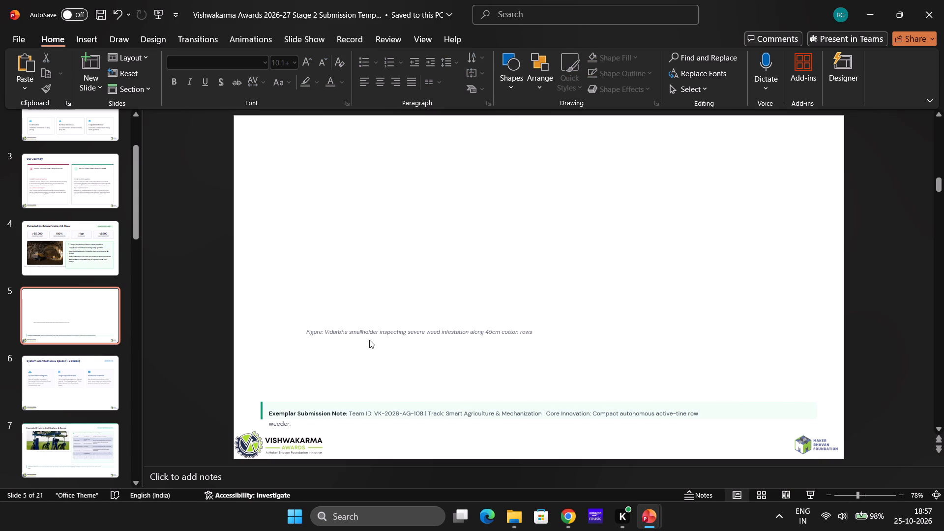
{"action": "left_click", "coordinate": [378, 331]}
{"action": "key", "text": "Delete"}
{"action": "left_click", "coordinate": [532, 337]}
{"action": "key", "text": "Delete"}
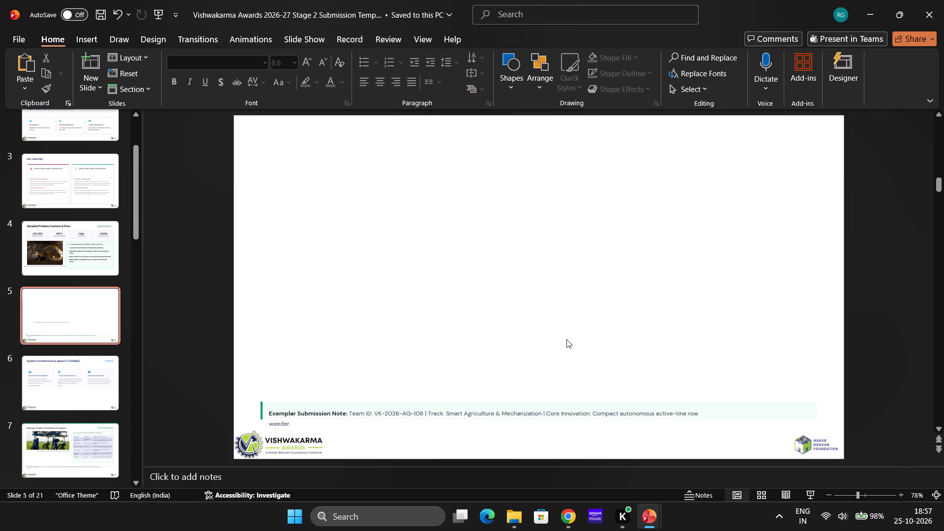
Delete the Exemplar Submission Note with its background box and green accent bar from the example slide.
{"action": "left_click_drag", "start_coordinate": [240, 383], "coordinate": [809, 412]}
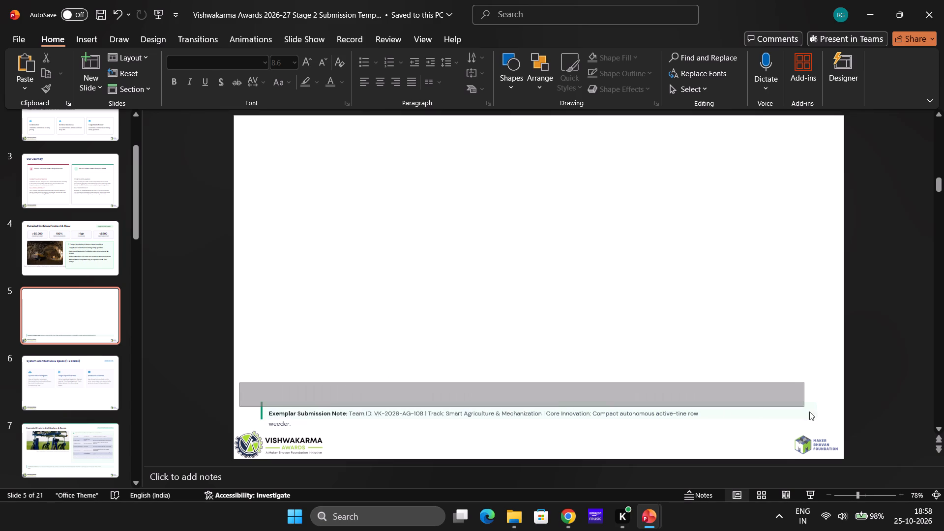
{"action": "left_click_drag", "start_coordinate": [809, 412], "coordinate": [823, 433]}
{"action": "key", "text": "Delete"}
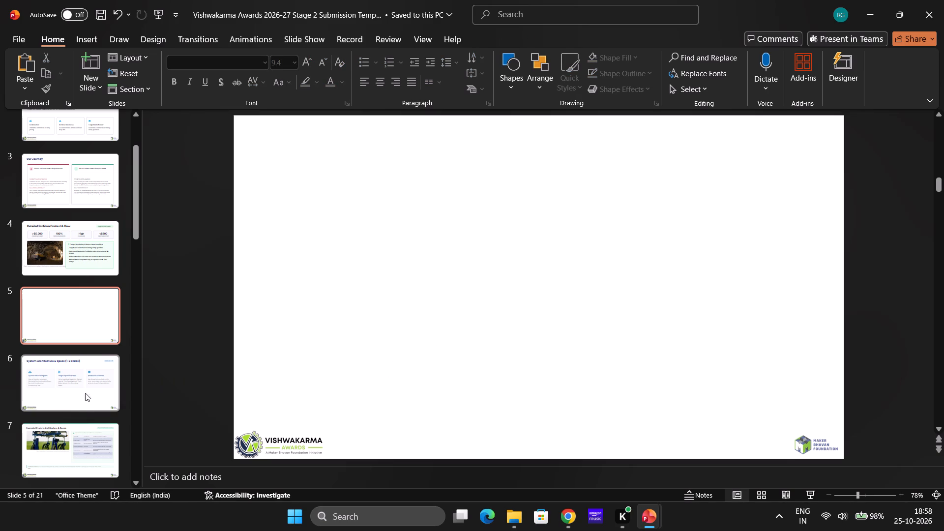
Copy the Detailed Problem Context & Flow slide's title, badge, metric cards, photo and text panel onto the emptied, logo-bearing slide 5.
{"action": "left_click", "coordinate": [97, 252]}
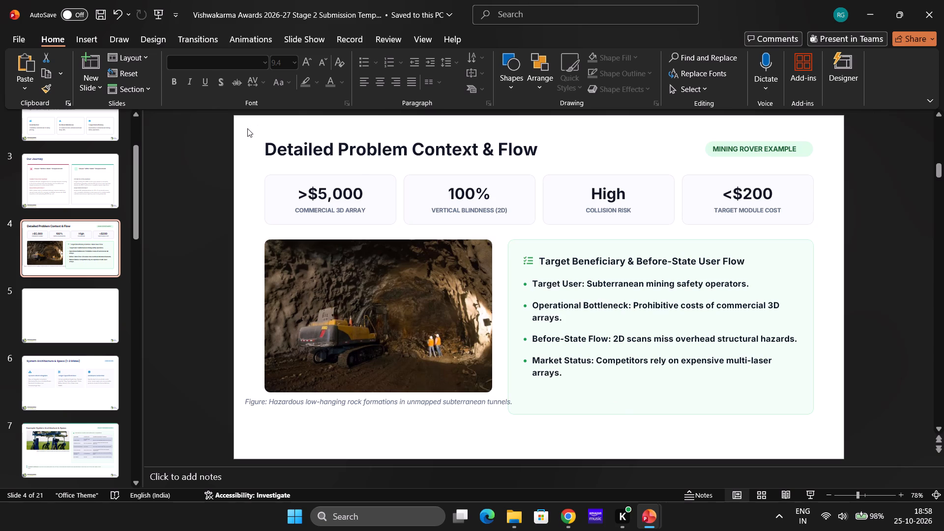
{"action": "left_click_drag", "start_coordinate": [247, 128], "coordinate": [832, 447]}
{"action": "key", "text": "ctrl+c"}
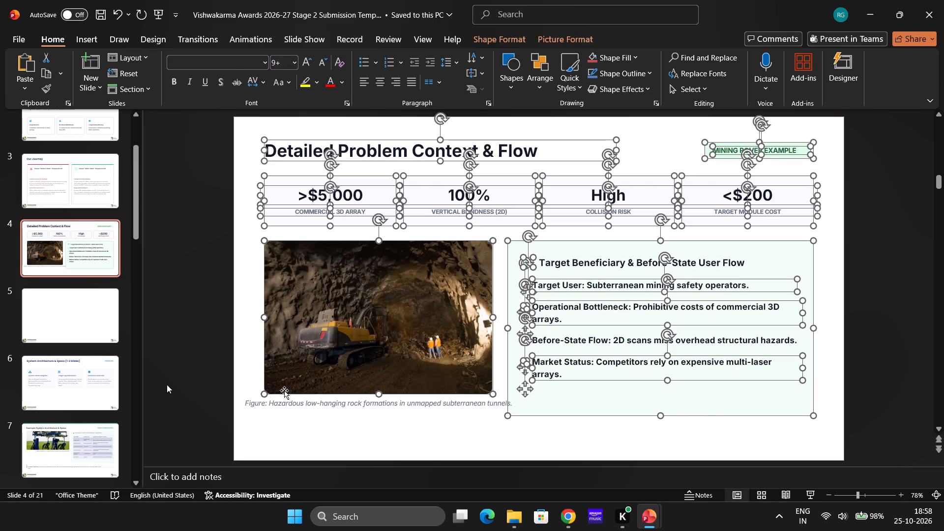
{"action": "left_click", "coordinate": [71, 312]}
{"action": "left_click", "coordinate": [599, 252]}
{"action": "key", "text": "ctrl+v"}
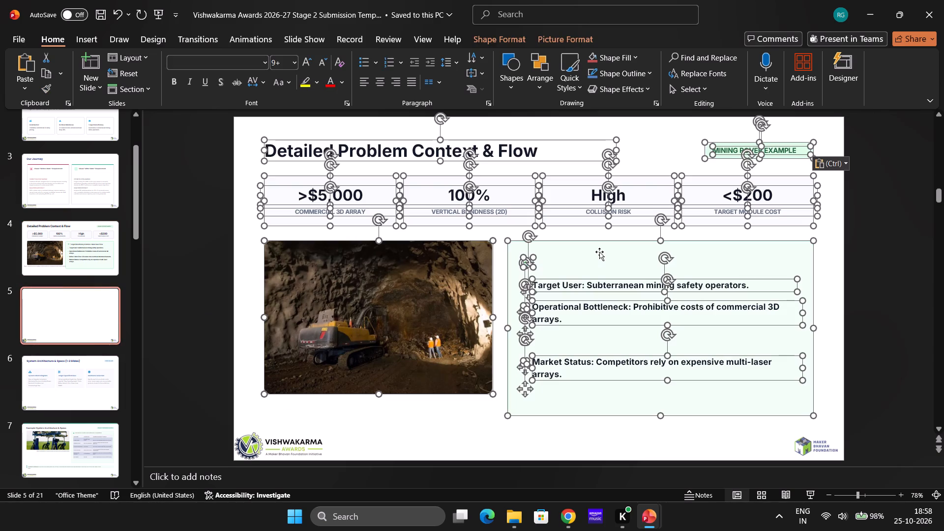
Copy the subterranean tunnels figure caption from slide 4 onto slide 5 and narrow its box clear of the green text panel.
{"action": "left_click", "coordinate": [62, 235]}
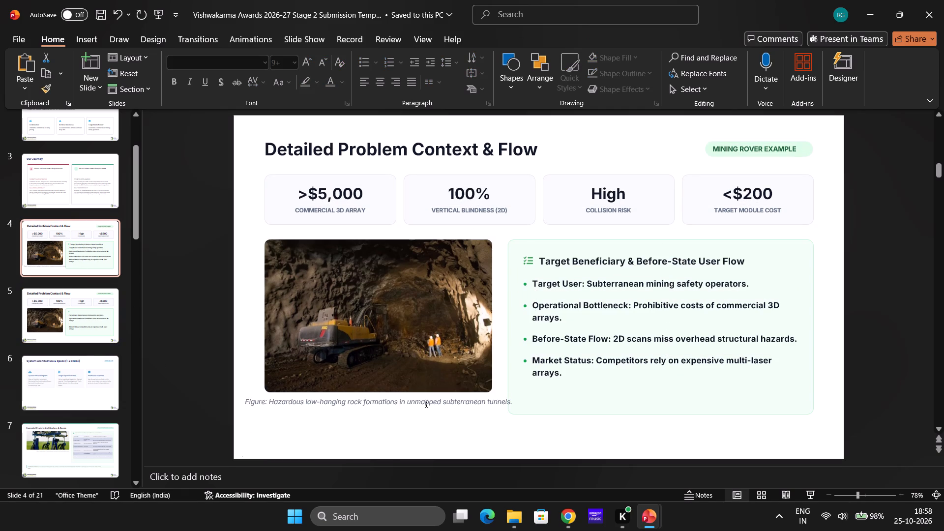
{"action": "left_click", "coordinate": [432, 411]}
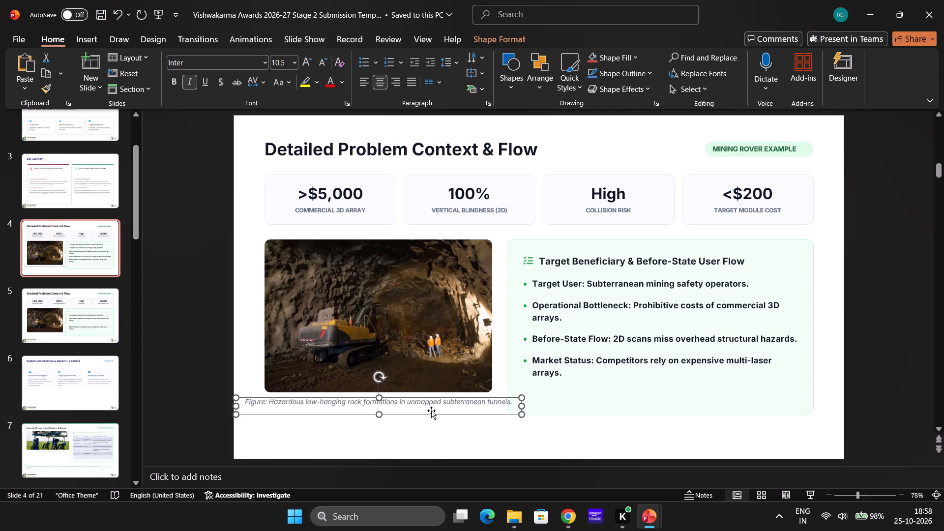
{"action": "key", "text": "ctrl+c"}
{"action": "left_click", "coordinate": [93, 329]}
{"action": "left_click", "coordinate": [424, 422]}
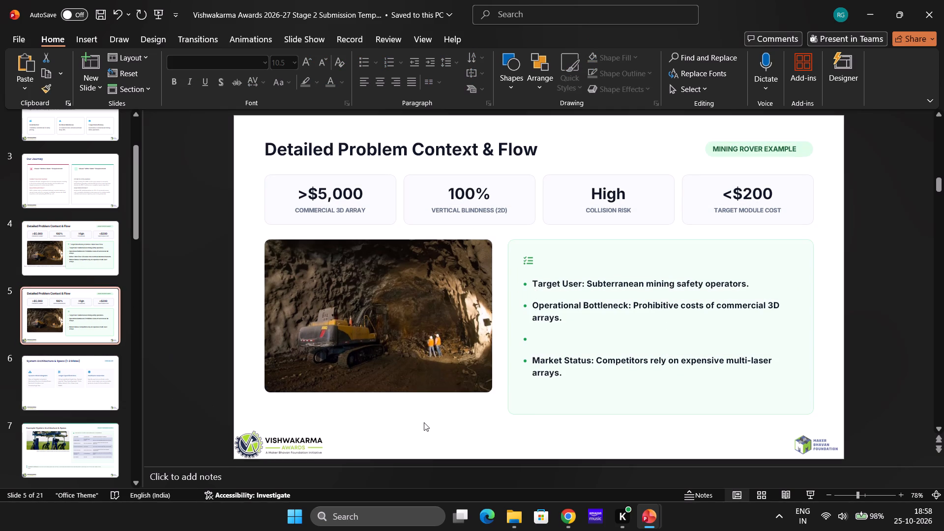
{"action": "key", "text": "ctrl+v"}
{"action": "left_click", "coordinate": [428, 427]}
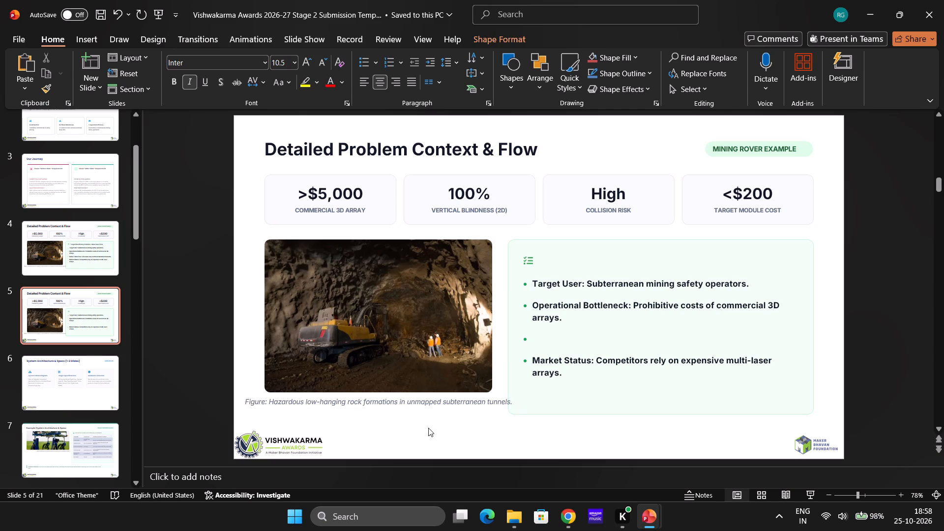
{"action": "left_click", "coordinate": [396, 404]}
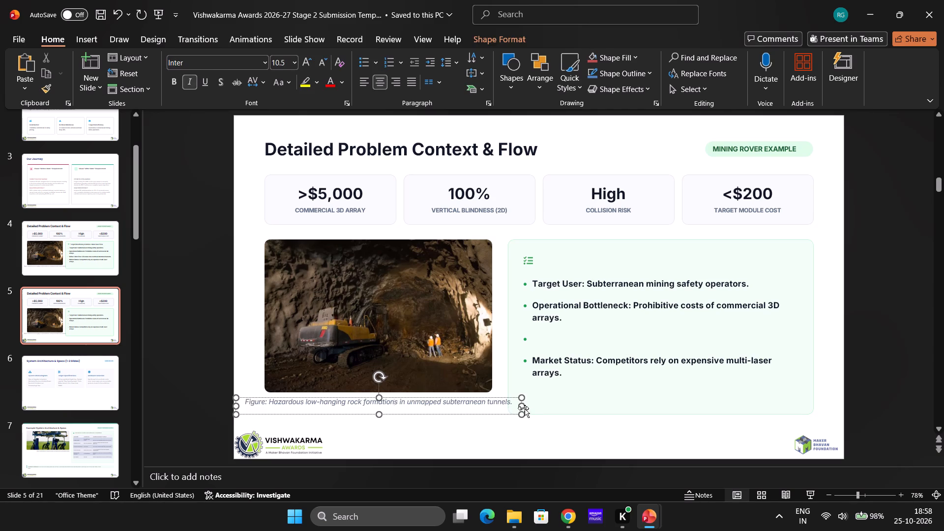
{"action": "left_click_drag", "start_coordinate": [522, 407], "coordinate": [504, 407]}
{"action": "left_click", "coordinate": [470, 432]}
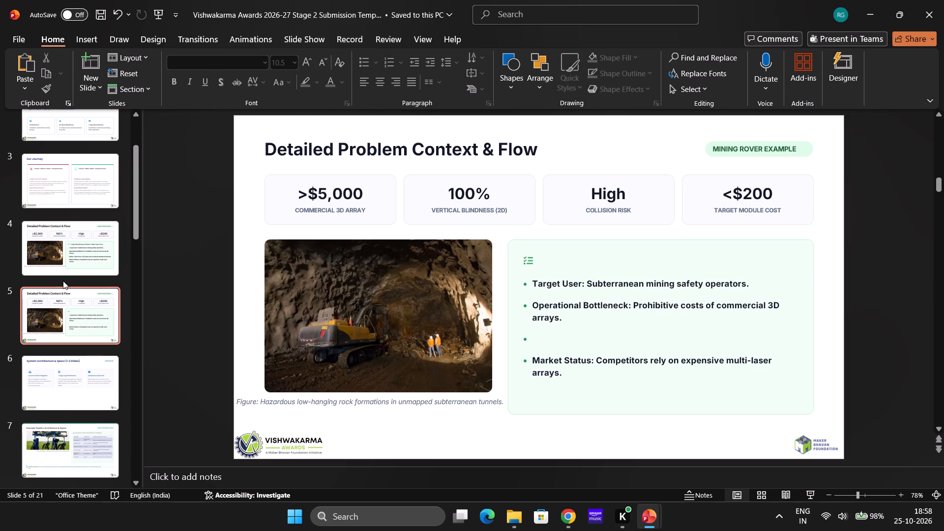
Copy the "Target Beneficiary & Before-State User Flow" heading from slide 4 into the green panel on slide 5.
{"action": "left_click", "coordinate": [107, 261]}
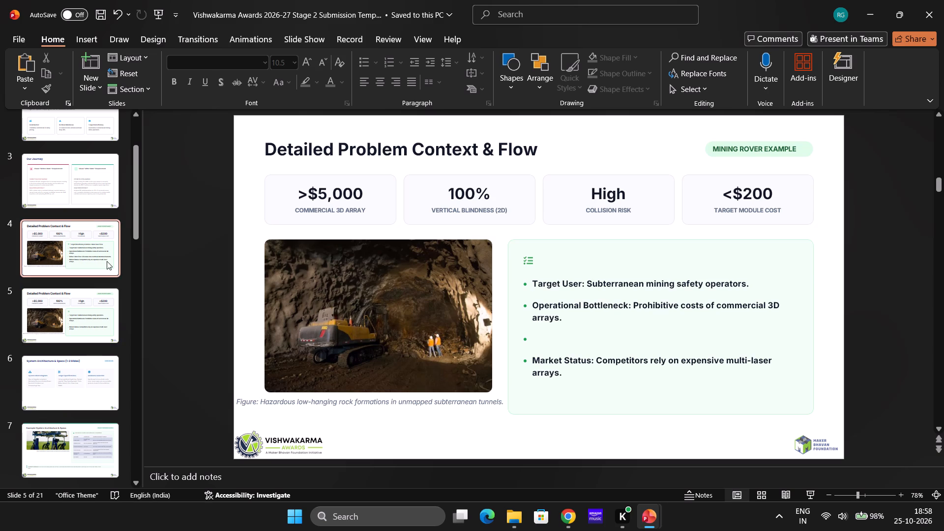
{"action": "left_click", "coordinate": [70, 334]}
{"action": "left_click", "coordinate": [69, 258]}
{"action": "left_click", "coordinate": [72, 324]}
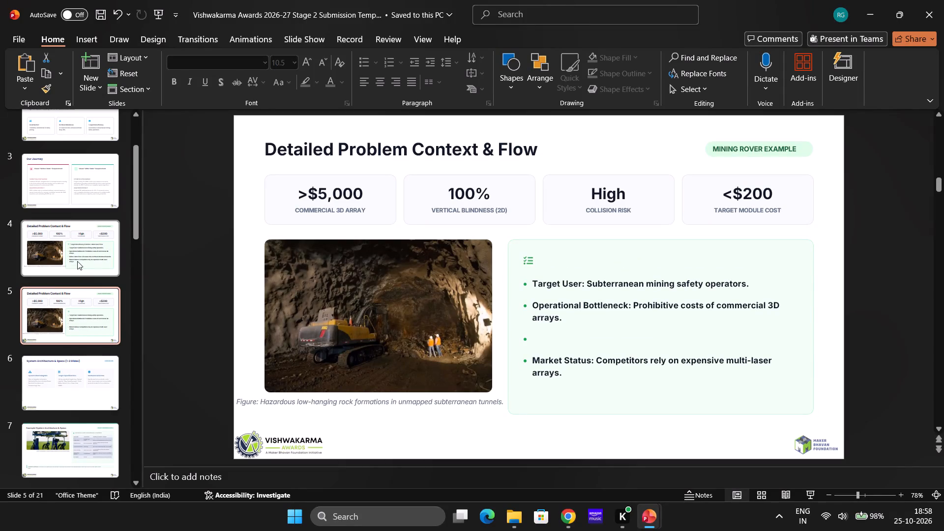
{"action": "left_click", "coordinate": [86, 264]}
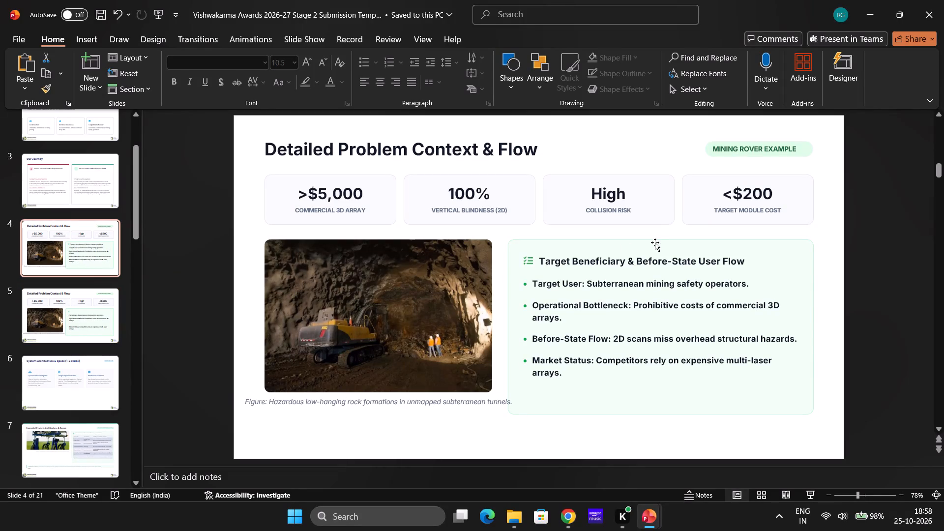
{"action": "left_click", "coordinate": [777, 264]}
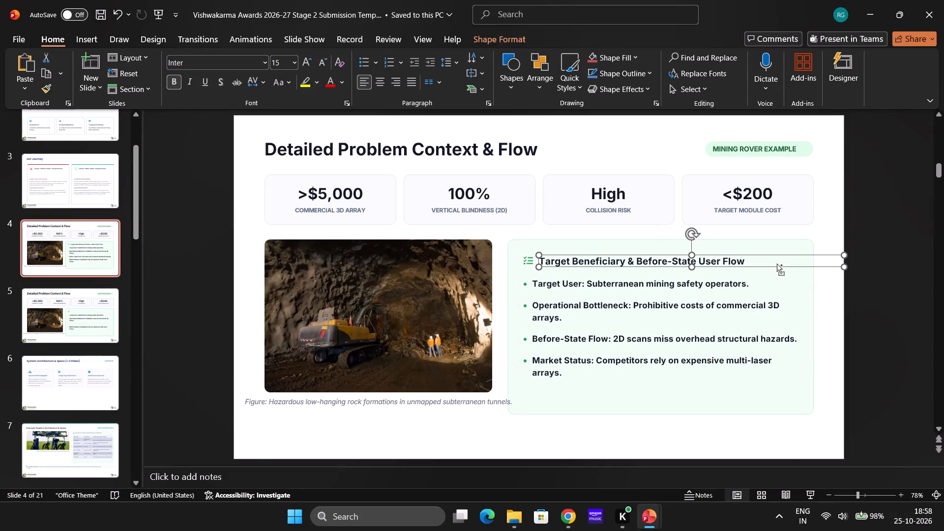
{"action": "key", "text": "ctrl+c"}
{"action": "left_click", "coordinate": [28, 309]}
{"action": "left_click", "coordinate": [633, 254]}
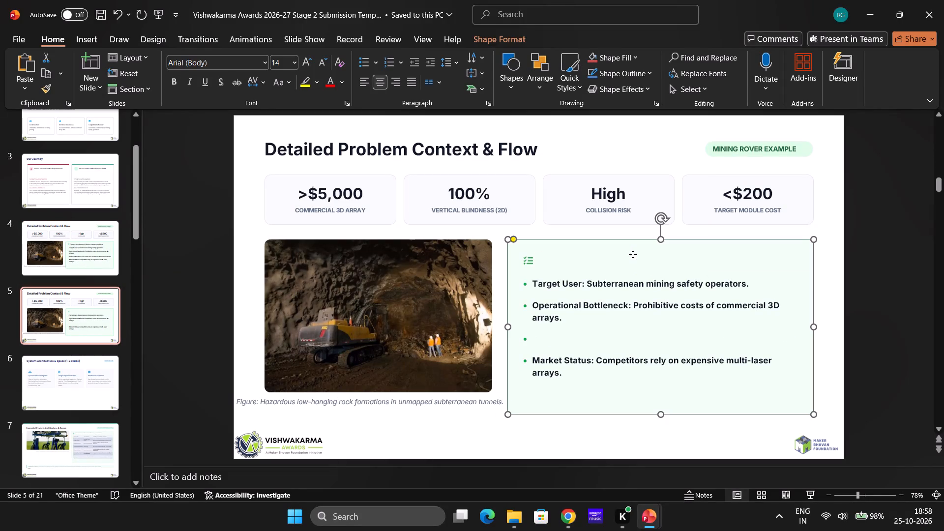
{"action": "left_click", "coordinate": [709, 428]}
{"action": "key", "text": "ctrl+v"}
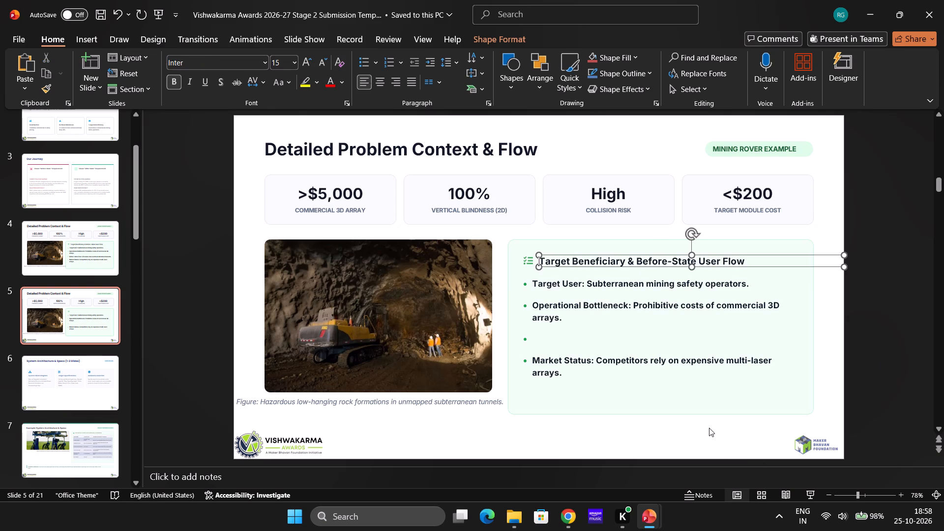
Copy the "Before-State Flow: 2D scans miss overhead structural hazards." bullet text from slide 4 onto slide 5.
{"action": "left_click", "coordinate": [73, 247]}
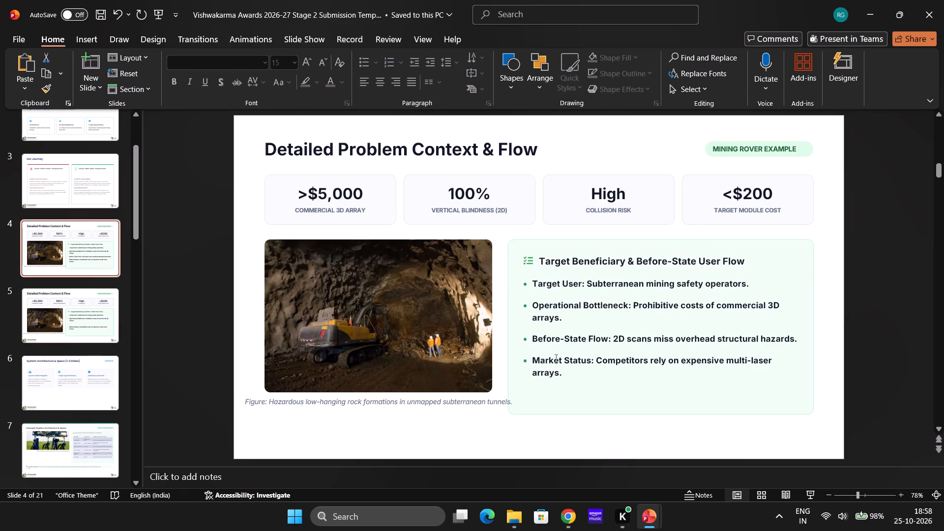
{"action": "left_click", "coordinate": [803, 343]}
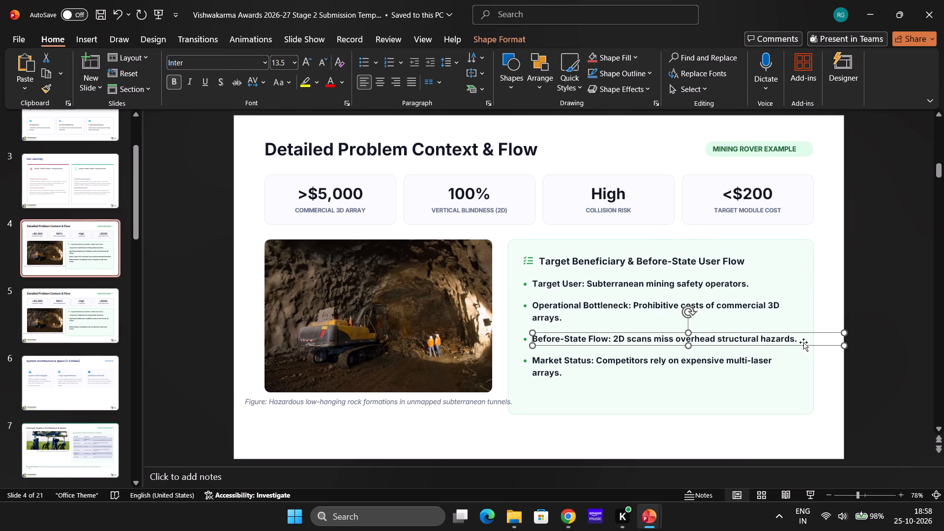
{"action": "key", "text": "ctrl+c"}
{"action": "left_click", "coordinate": [50, 316]}
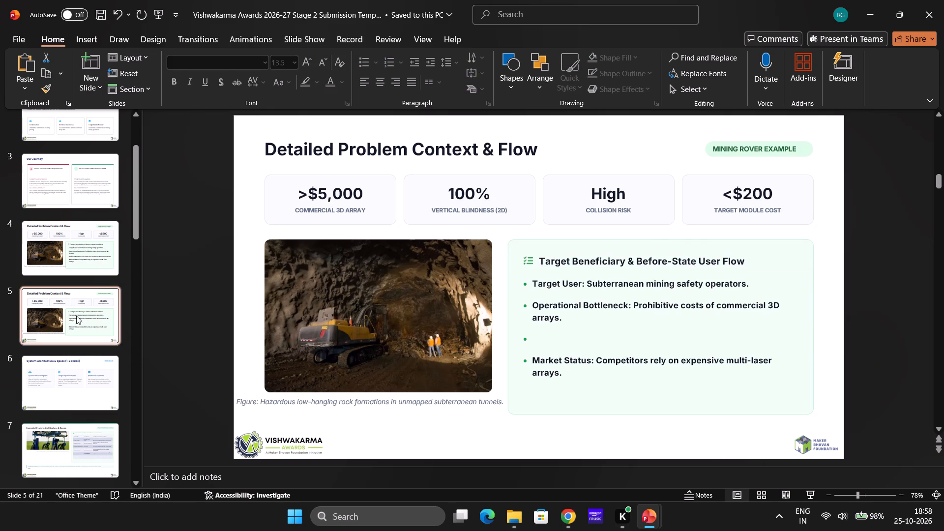
{"action": "left_click", "coordinate": [603, 431]}
{"action": "key", "text": "ctrl+v"}
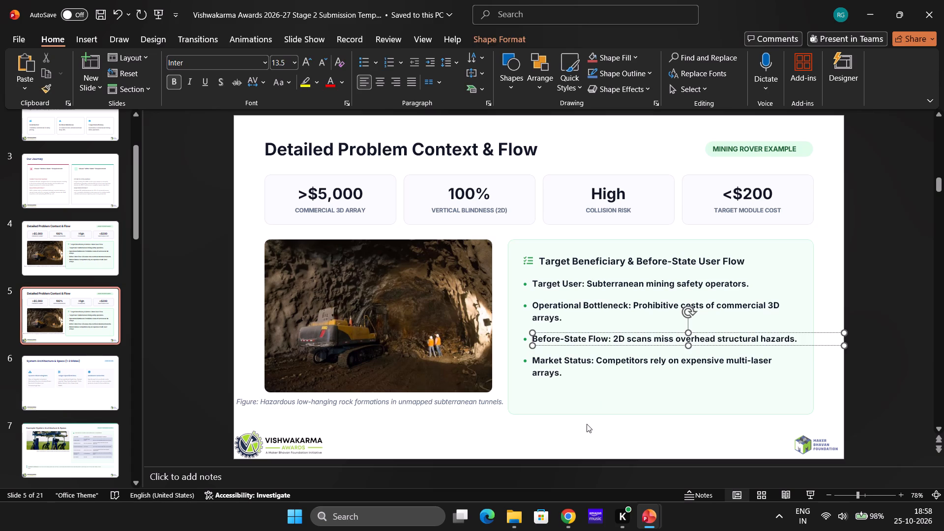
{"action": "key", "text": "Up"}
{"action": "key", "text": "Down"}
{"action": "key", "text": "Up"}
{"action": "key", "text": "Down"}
Compare slides 4 and 5 to check that all Detailed Problem Context & Flow content has been carried over.
{"action": "left_click", "coordinate": [76, 250]}
{"action": "left_click", "coordinate": [77, 326]}
{"action": "left_click", "coordinate": [67, 271]}
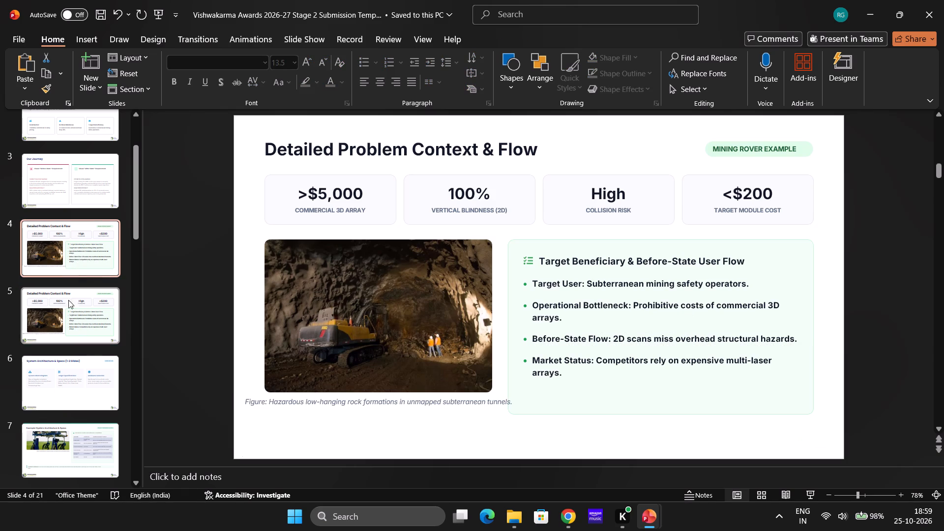
{"action": "left_click", "coordinate": [71, 326]}
{"action": "left_click", "coordinate": [59, 259]}
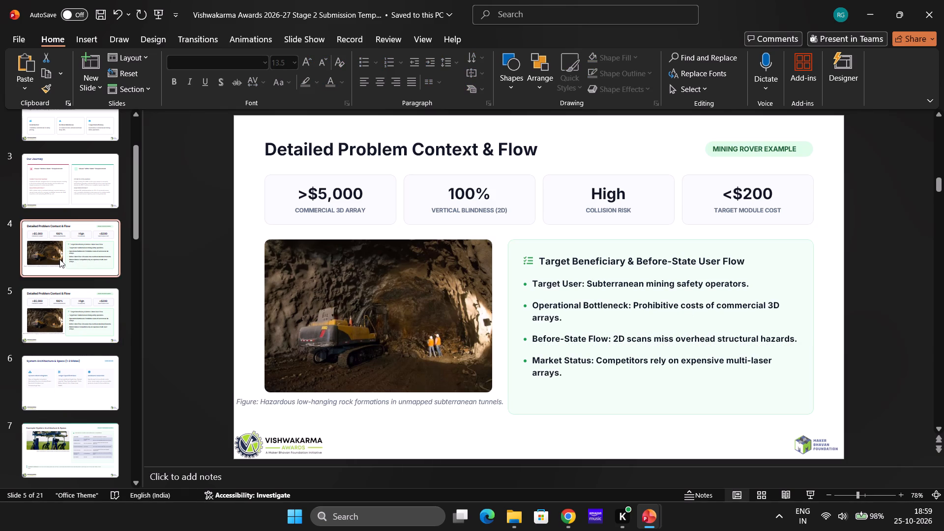
{"action": "left_click", "coordinate": [78, 309]}
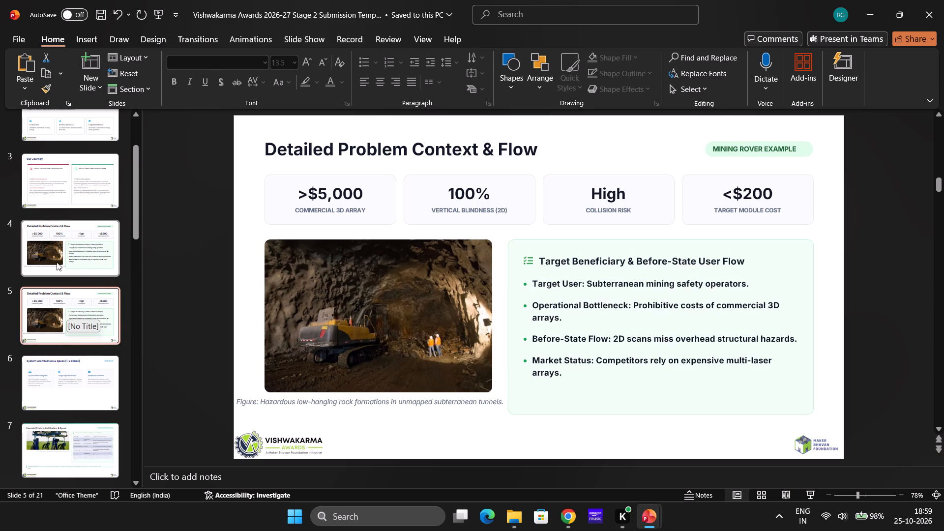
{"action": "left_click", "coordinate": [57, 262]}
{"action": "left_click", "coordinate": [61, 309]}
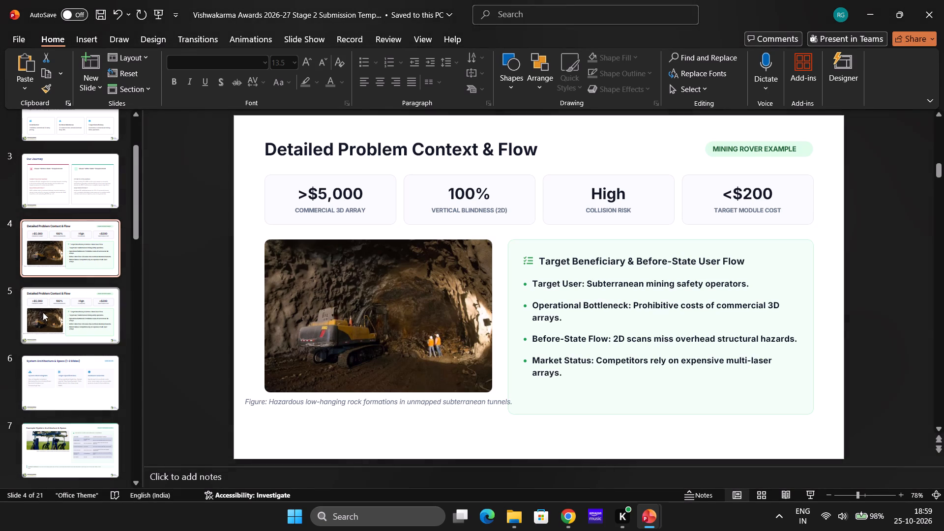
{"action": "left_click", "coordinate": [43, 312]}
{"action": "left_click", "coordinate": [51, 250]}
{"action": "right_click", "coordinate": [51, 249]}
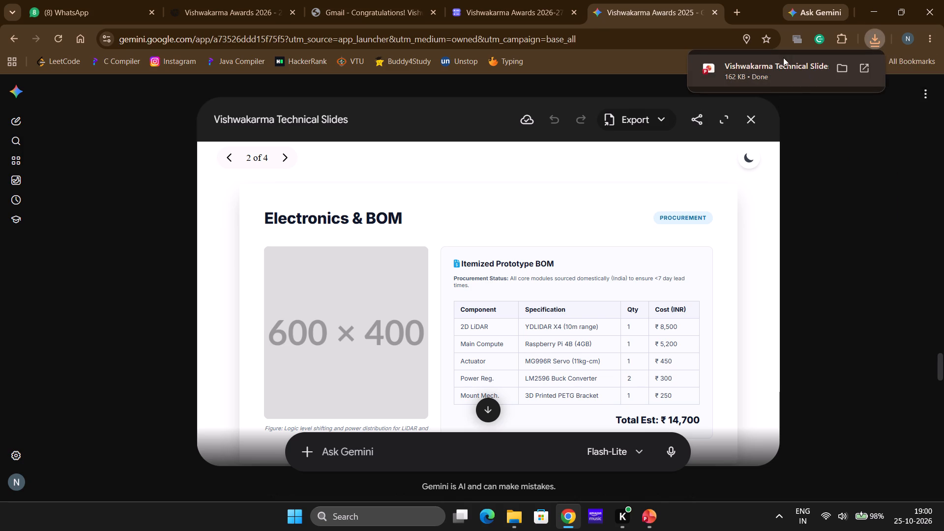
{"action": "left_click", "coordinate": [777, 77]}
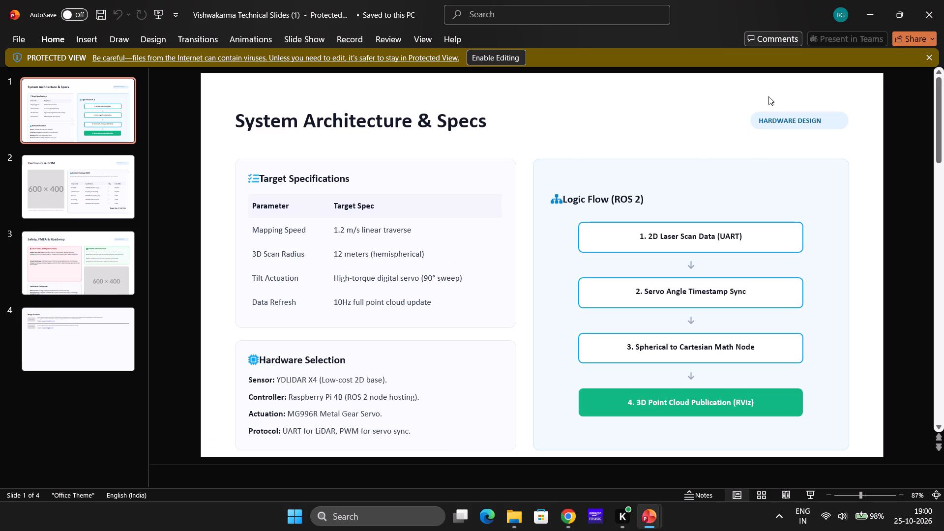
Copy the System Architecture & Specs slide from Vishwakarma Technical Slides into the Stage 2 submission template after slide 4.
{"action": "right_click", "coordinate": [67, 98]}
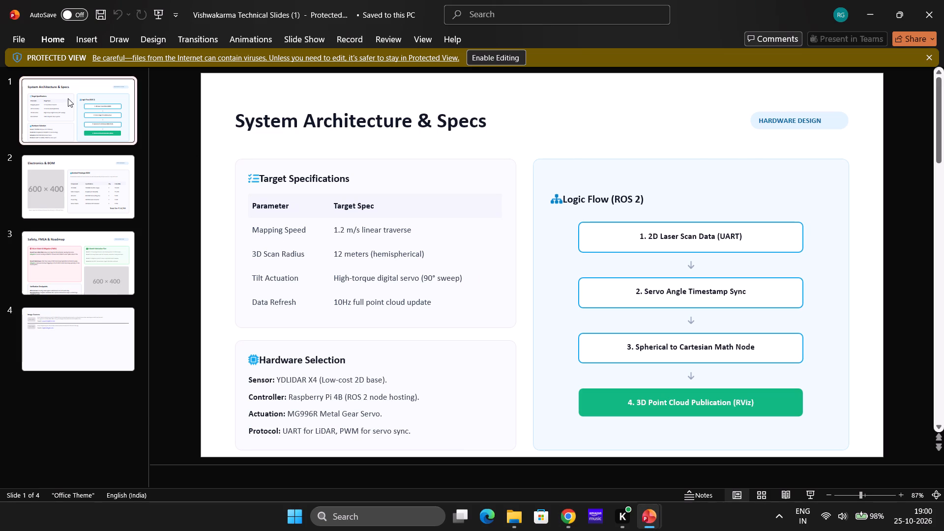
{"action": "left_click", "coordinate": [107, 147]}
{"action": "key", "text": "alt+Tab"}
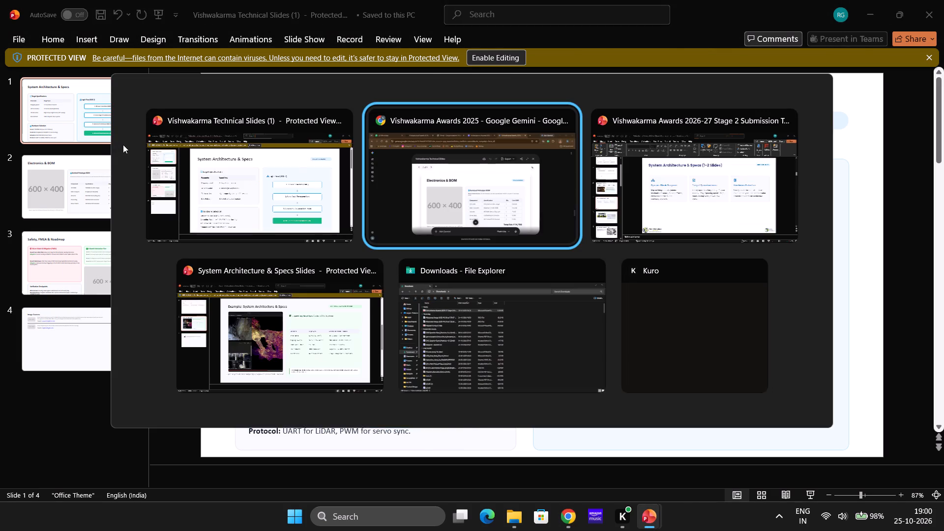
{"action": "key", "text": "alt+Tab"}
{"action": "key", "text": "alt+Tab"}
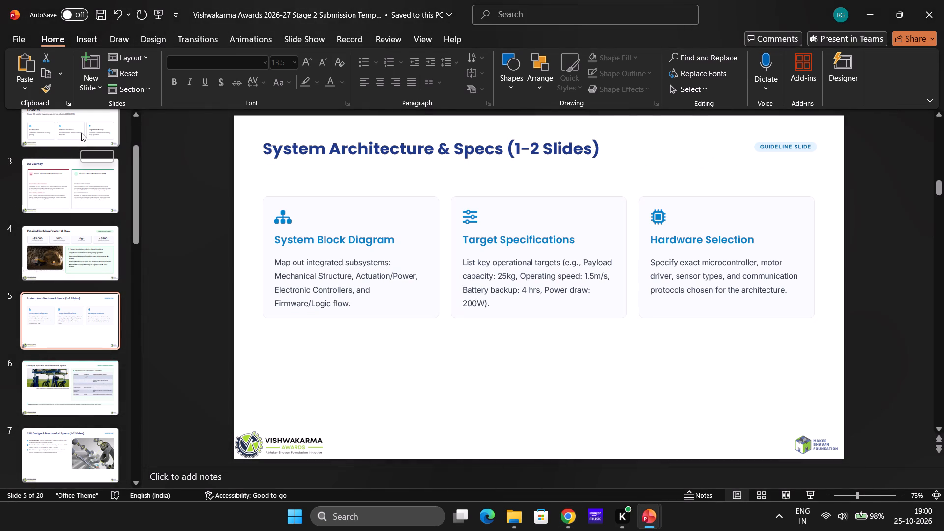
{"action": "scroll", "coordinate": [98, 239], "scroll_direction": "up", "scroll_amount": 1}
{"action": "scroll", "coordinate": [70, 194], "scroll_direction": "up", "scroll_amount": 3}
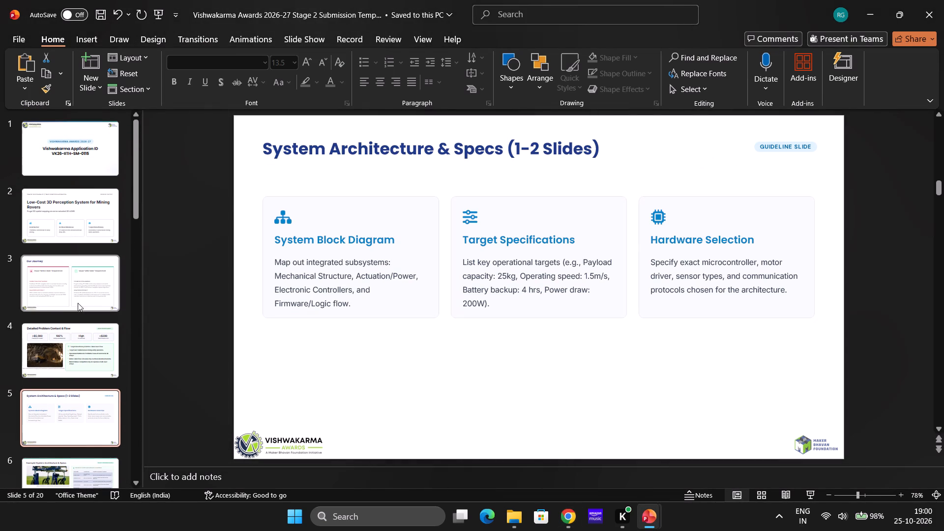
{"action": "scroll", "coordinate": [86, 352], "scroll_direction": "down", "scroll_amount": 1}
{"action": "left_click", "coordinate": [89, 316]}
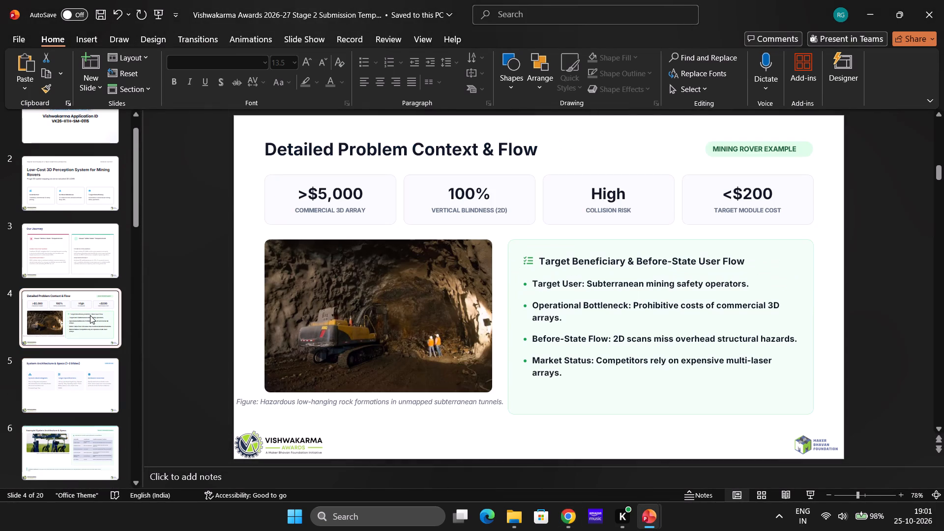
{"action": "key", "text": "ctrl+v"}
{"action": "scroll", "coordinate": [90, 315], "scroll_direction": "down", "scroll_amount": 2}
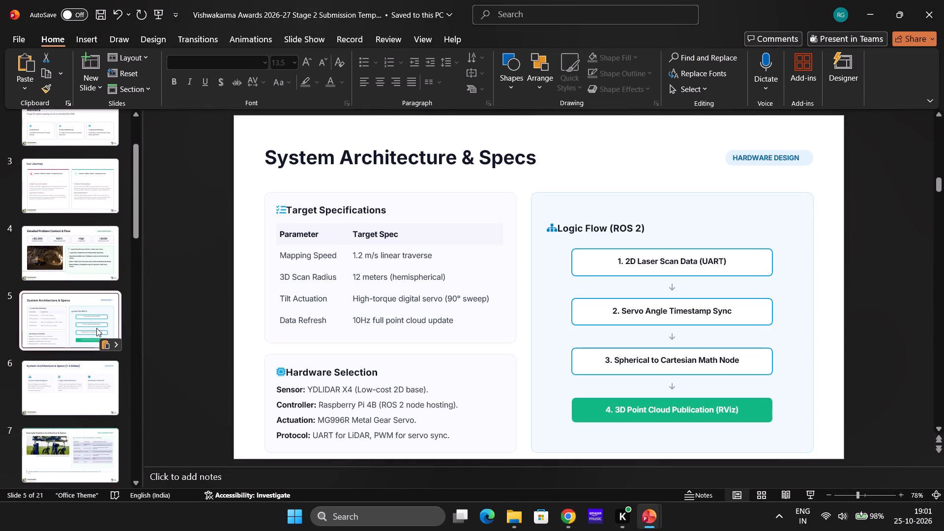
Compare the pasted System Architecture & Specs slide 5 with the template's guideline slide 6 for layout, heading and logo differences.
{"action": "left_click", "coordinate": [50, 372]}
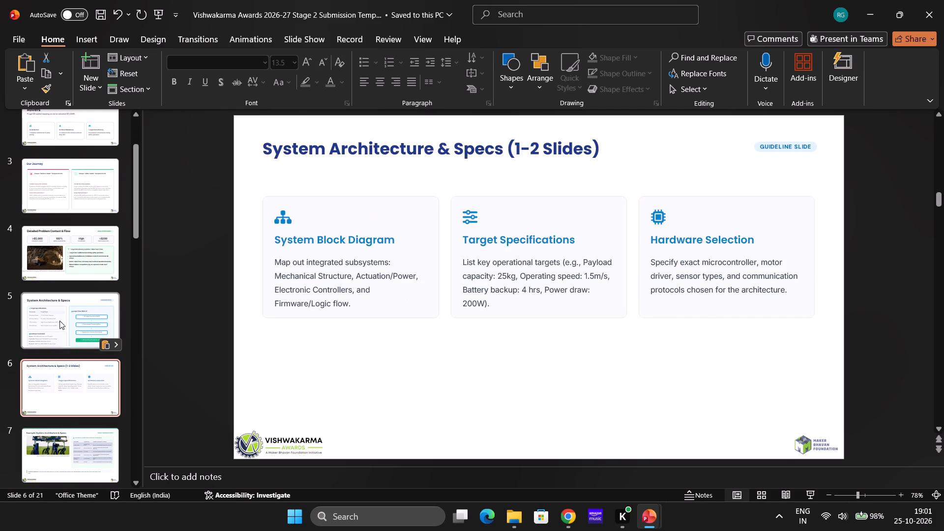
{"action": "left_click", "coordinate": [59, 321]}
{"action": "scroll", "coordinate": [154, 303], "scroll_direction": "down", "scroll_amount": 1}
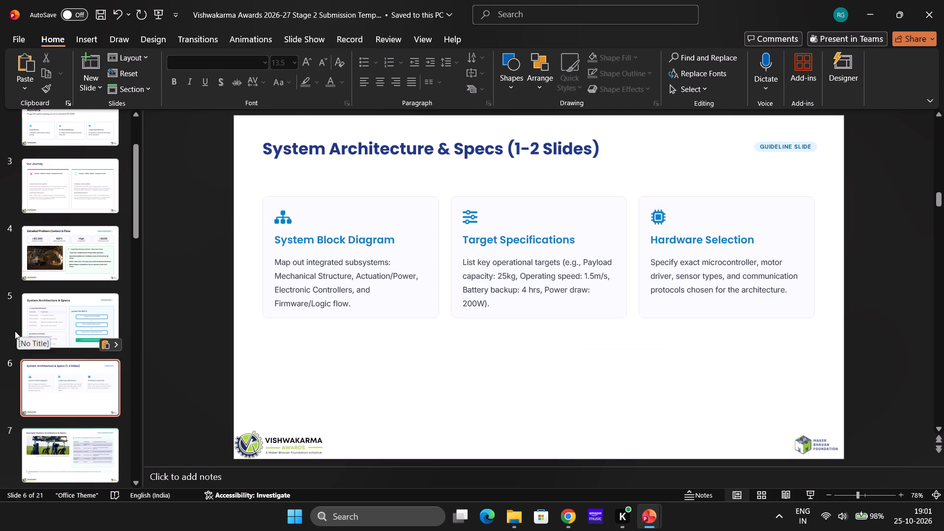
{"action": "scroll", "coordinate": [23, 327], "scroll_direction": "up", "scroll_amount": 1}
{"action": "left_click", "coordinate": [68, 417]}
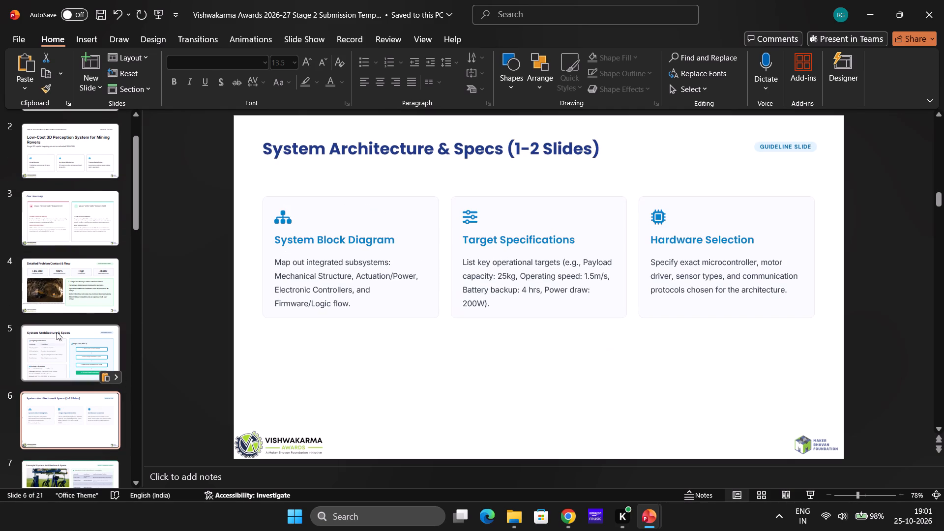
{"action": "scroll", "coordinate": [57, 310], "scroll_direction": "down", "scroll_amount": 1}
{"action": "left_click", "coordinate": [57, 320]}
{"action": "scroll", "coordinate": [315, 177], "scroll_direction": "down", "scroll_amount": 1}
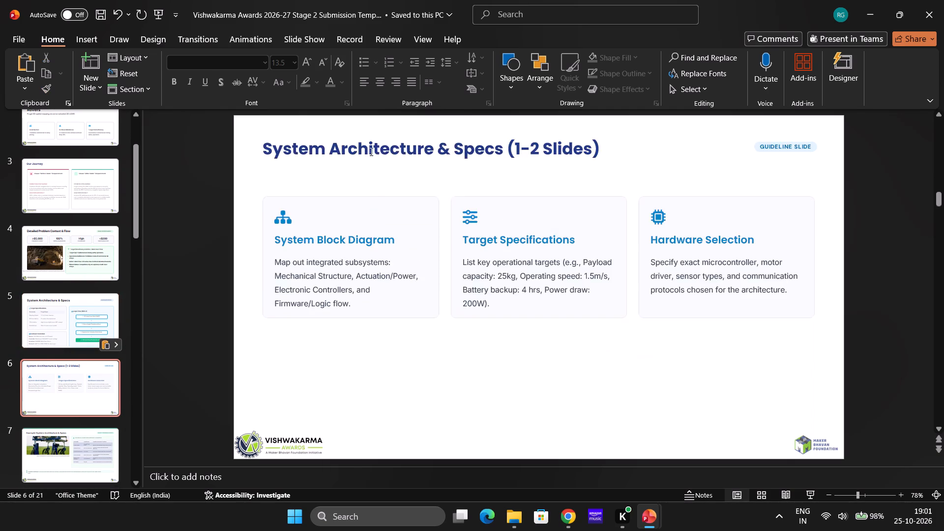
{"action": "scroll", "coordinate": [370, 151], "scroll_direction": "down", "scroll_amount": 1}
{"action": "scroll", "coordinate": [375, 150], "scroll_direction": "up", "scroll_amount": 2}
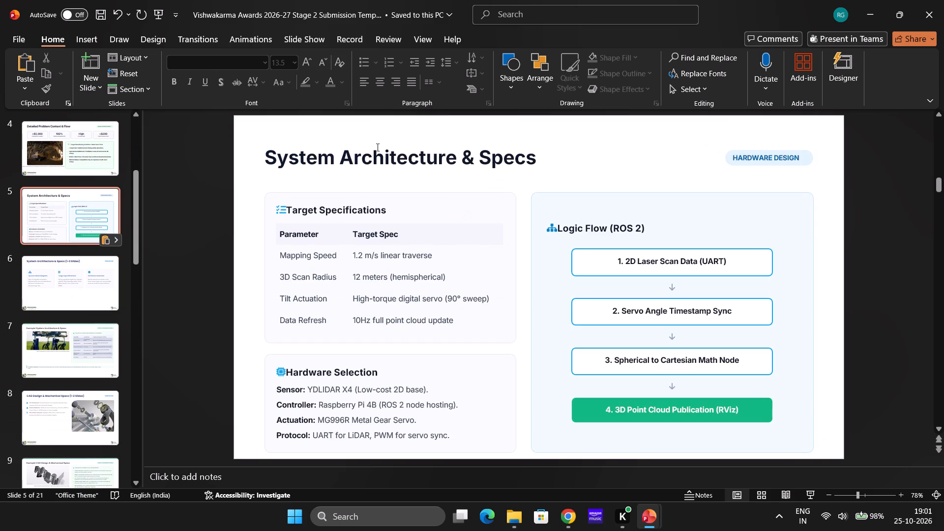
{"action": "scroll", "coordinate": [377, 147], "scroll_direction": "down", "scroll_amount": 1}
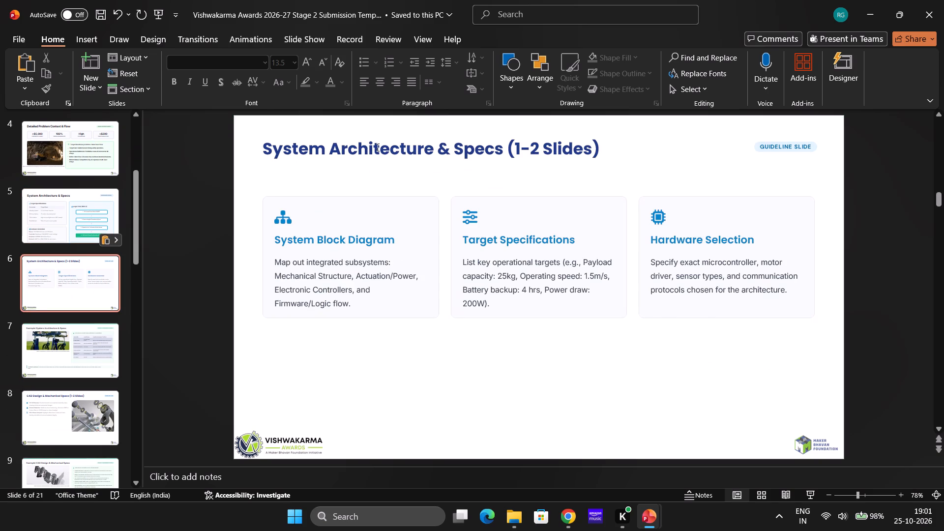
{"action": "scroll", "coordinate": [377, 147], "scroll_direction": "up", "scroll_amount": 1}
{"action": "scroll", "coordinate": [377, 147], "scroll_direction": "down", "scroll_amount": 1}
{"action": "scroll", "coordinate": [377, 147], "scroll_direction": "up", "scroll_amount": 1}
{"action": "scroll", "coordinate": [377, 147], "scroll_direction": "down", "scroll_amount": 1}
{"action": "scroll", "coordinate": [377, 147], "scroll_direction": "up", "scroll_amount": 1}
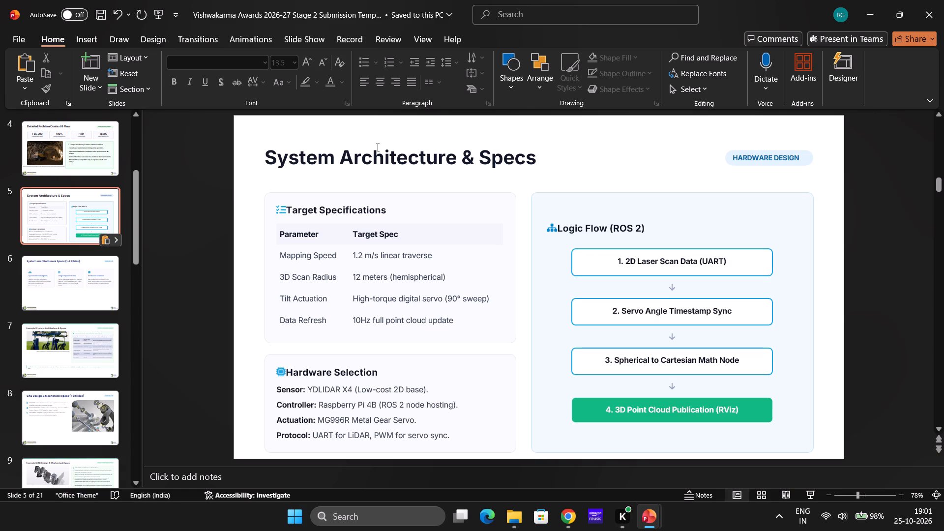
{"action": "scroll", "coordinate": [377, 147], "scroll_direction": "down", "scroll_amount": 1}
{"action": "scroll", "coordinate": [377, 147], "scroll_direction": "up", "scroll_amount": 1}
{"action": "scroll", "coordinate": [377, 147], "scroll_direction": "down", "scroll_amount": 1}
{"action": "scroll", "coordinate": [377, 147], "scroll_direction": "up", "scroll_amount": 1}
{"action": "scroll", "coordinate": [377, 147], "scroll_direction": "down", "scroll_amount": 1}
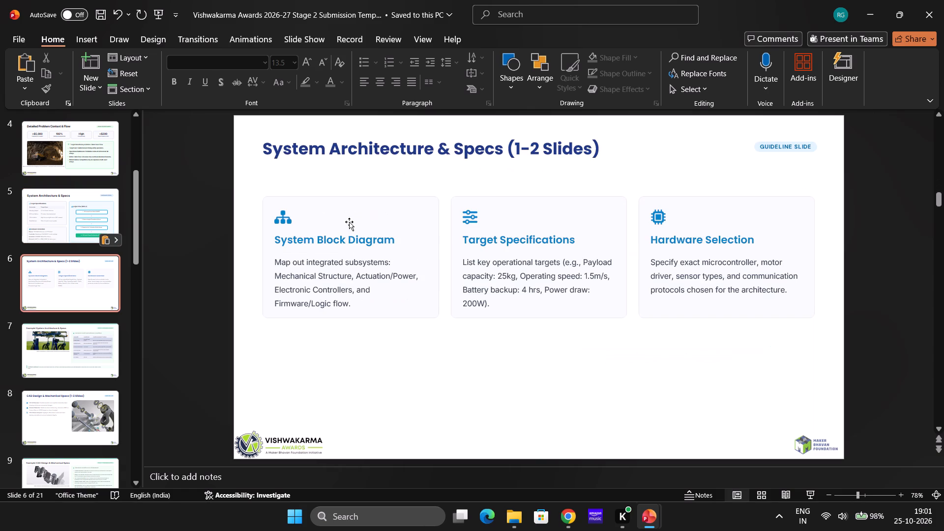
Delete the three guideline cards and the GUIDELINE SLIDE badge from slide 6, keeping its heading and logos.
{"action": "left_click_drag", "start_coordinate": [247, 173], "coordinate": [747, 301]}
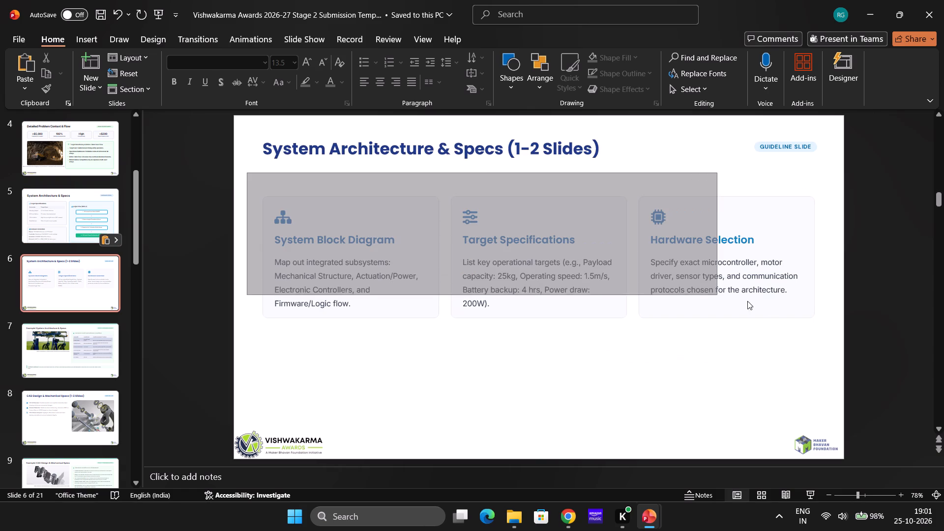
{"action": "left_click_drag", "start_coordinate": [747, 301], "coordinate": [826, 332]}
{"action": "key", "text": "Delete"}
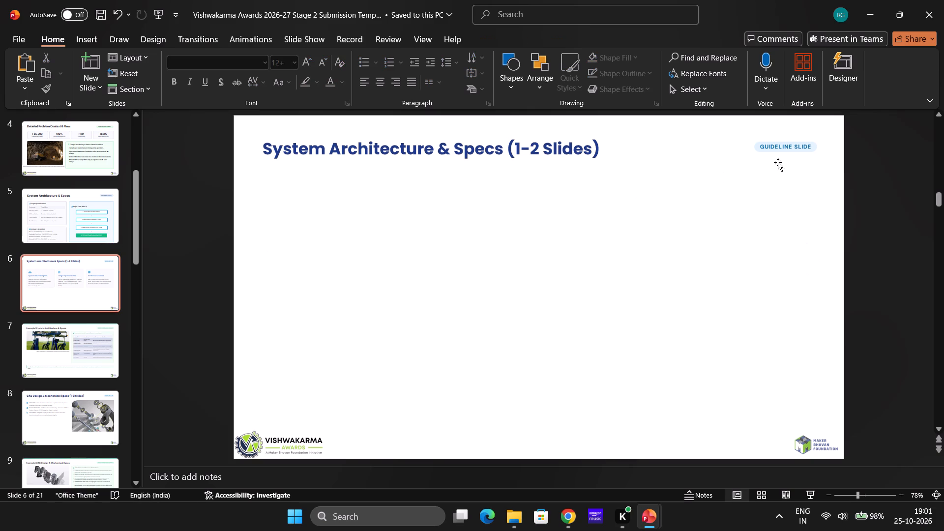
{"action": "left_click_drag", "start_coordinate": [741, 130], "coordinate": [830, 158]}
{"action": "key", "text": "Delete"}
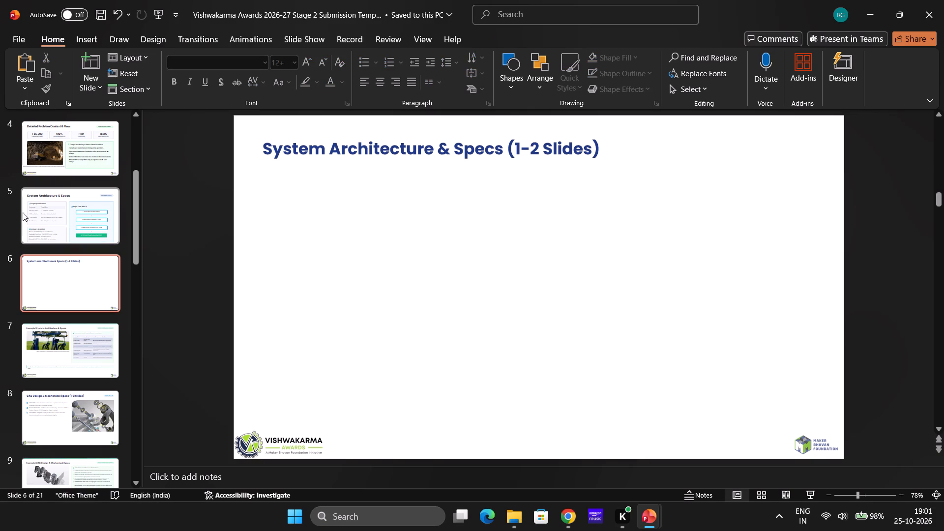
Delete the System Architecture & Specs heading from the pasted slide 5.
{"action": "left_click", "coordinate": [32, 203]}
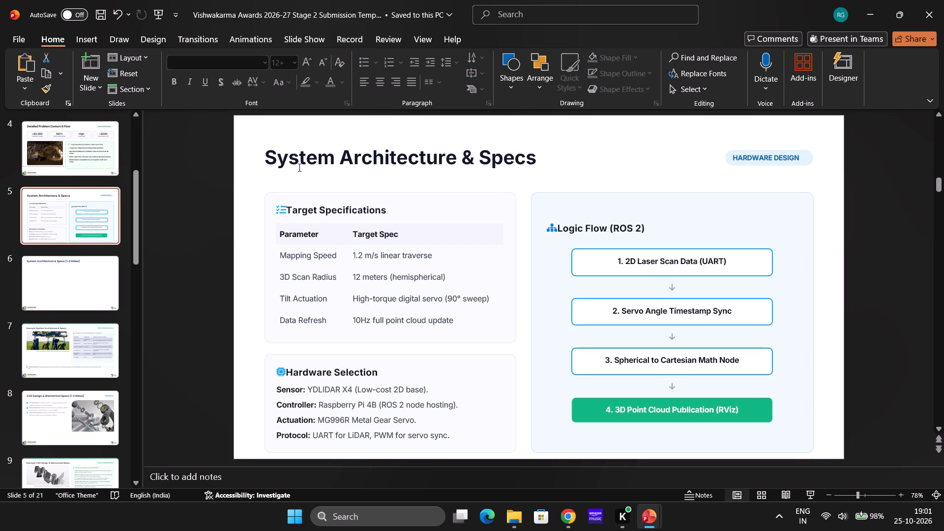
{"action": "left_click_drag", "start_coordinate": [568, 158], "coordinate": [536, 154]}
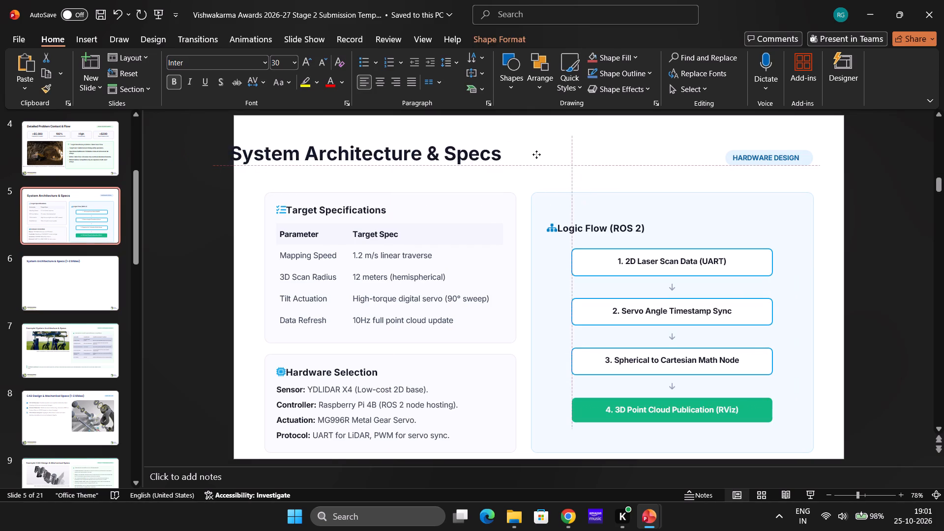
{"action": "left_click_drag", "start_coordinate": [536, 154], "coordinate": [561, 162]}
{"action": "key", "text": "Delete"}
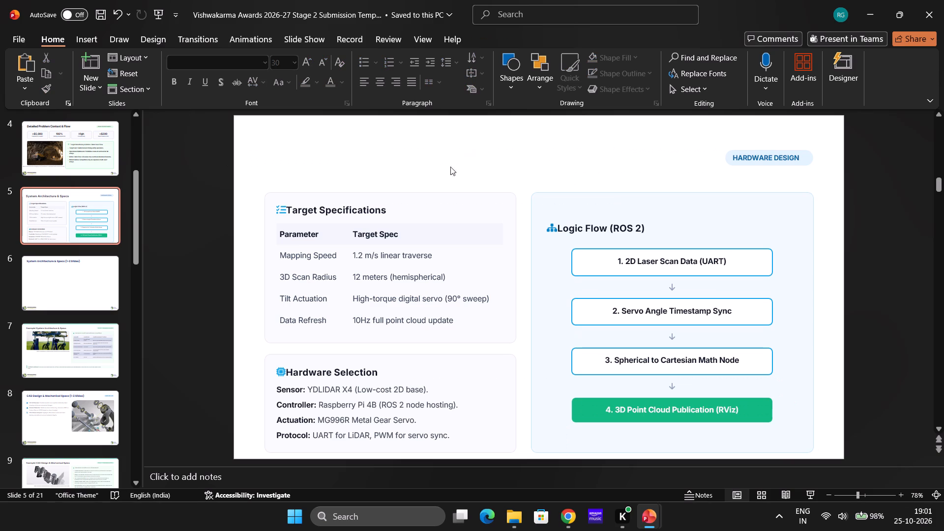
Copy all remaining content of slide 5, including the HARDWARE DESIGN badge, onto the cleared slide 6.
{"action": "left_click_drag", "start_coordinate": [244, 130], "coordinate": [819, 386]}
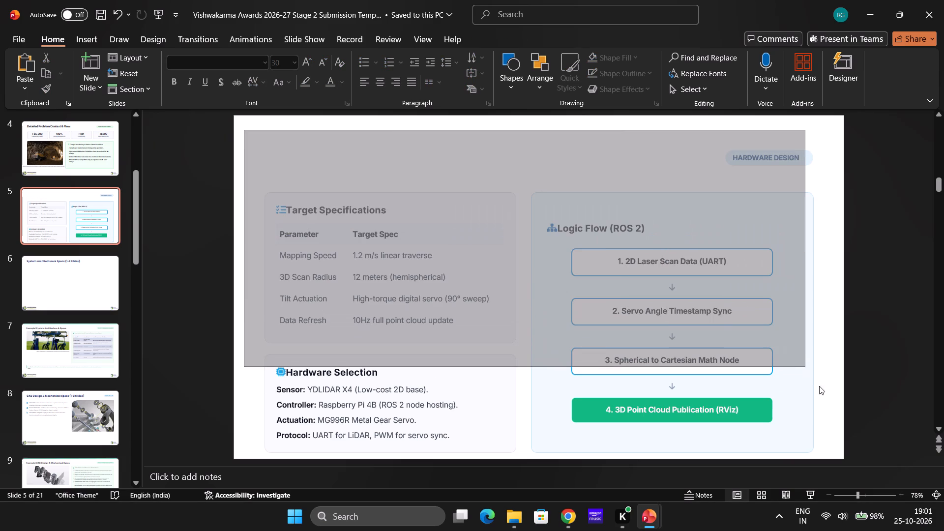
{"action": "left_click_drag", "start_coordinate": [819, 386], "coordinate": [830, 462]}
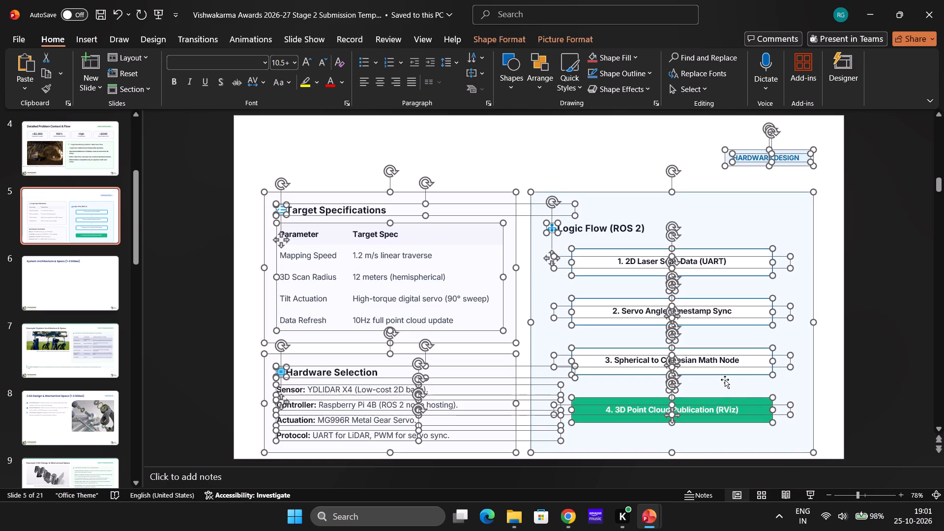
{"action": "key", "text": "ctrl+c"}
{"action": "left_click", "coordinate": [61, 280]}
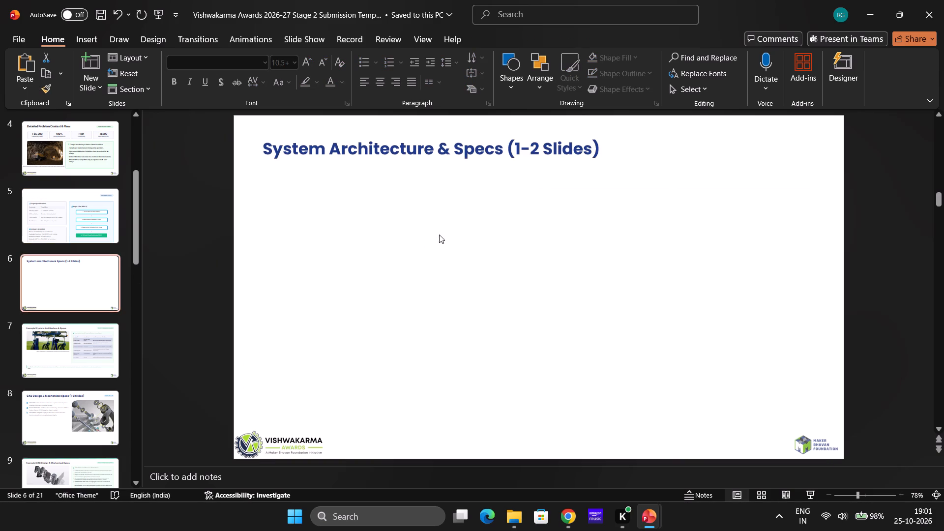
{"action": "left_click", "coordinate": [452, 227]}
{"action": "key", "text": "ctrl+v"}
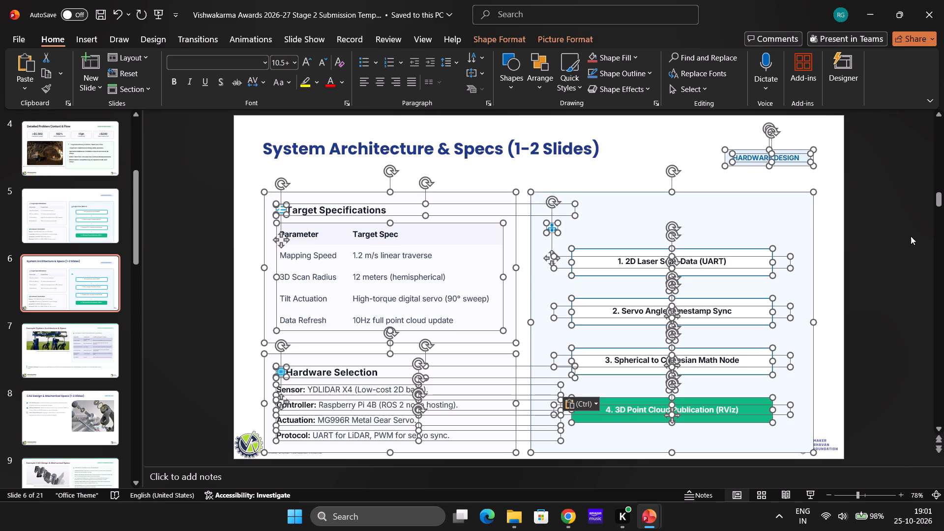
{"action": "left_click", "coordinate": [911, 236]}
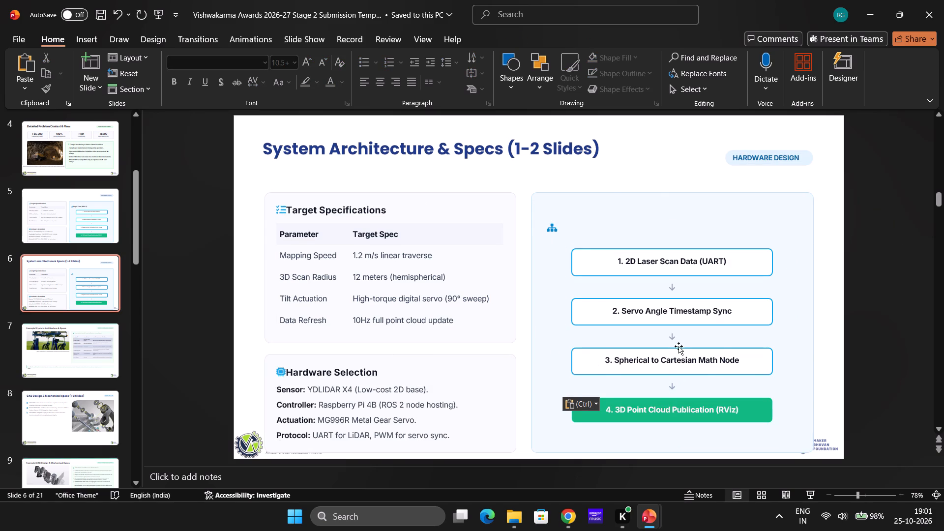
Copy the Logic Flow (ROS 2) heading from slide 5 onto slide 6.
{"action": "scroll", "coordinate": [527, 239], "scroll_direction": "up", "scroll_amount": 1}
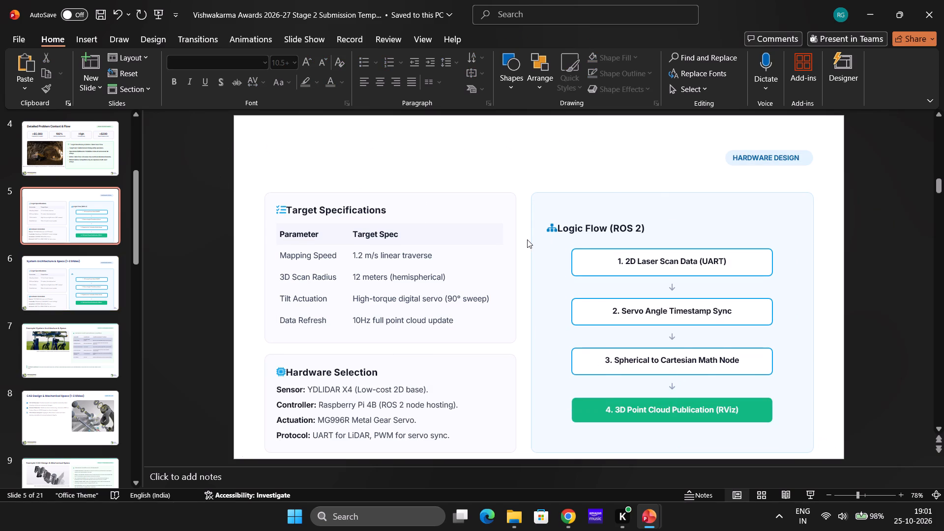
{"action": "scroll", "coordinate": [527, 239], "scroll_direction": "down", "scroll_amount": 1}
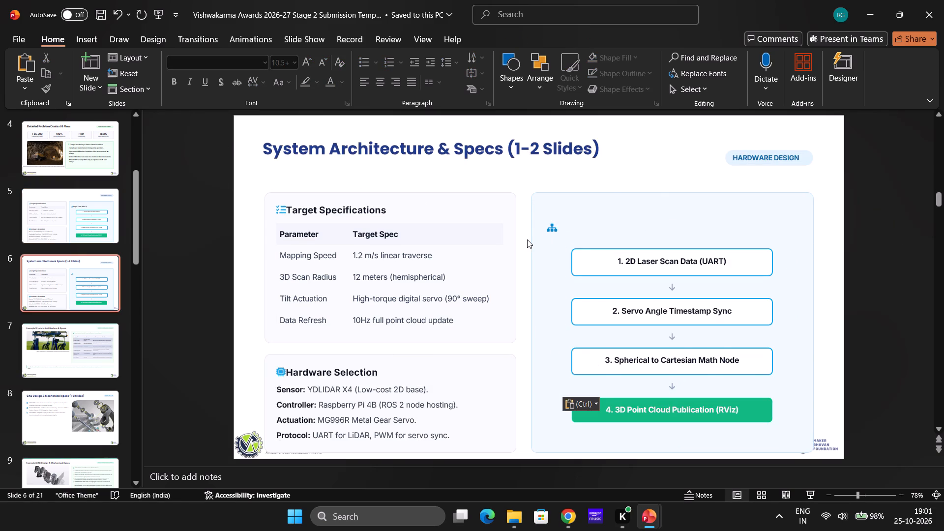
{"action": "scroll", "coordinate": [527, 239], "scroll_direction": "up", "scroll_amount": 1}
{"action": "left_click", "coordinate": [687, 226]}
{"action": "key", "text": "ctrl+c"}
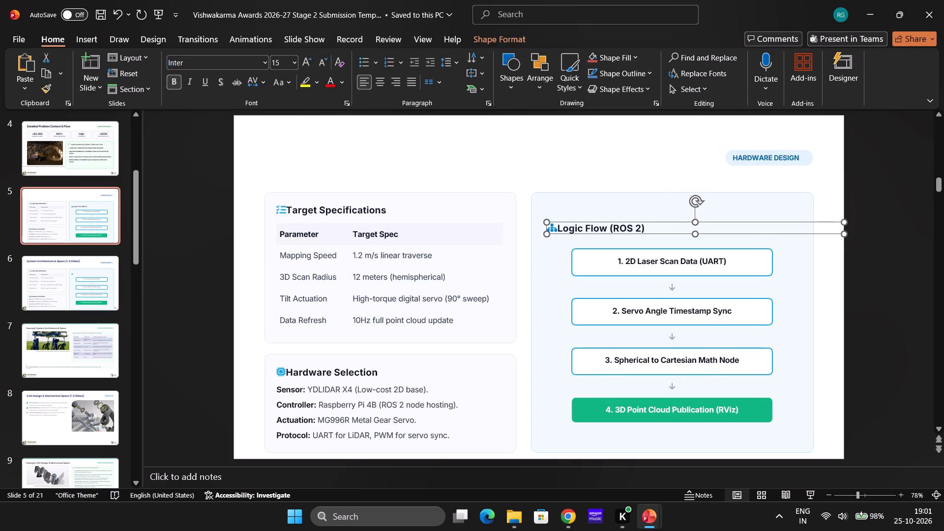
{"action": "scroll", "coordinate": [635, 186], "scroll_direction": "down", "scroll_amount": 1}
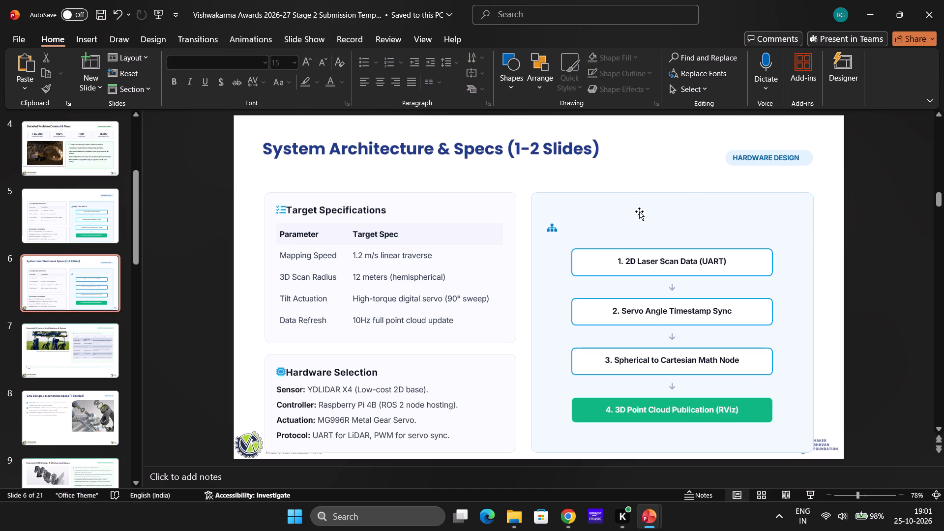
{"action": "key", "text": "ctrl+v"}
Compare slides 5 and 6 for missing or shifted content.
{"action": "scroll", "coordinate": [634, 196], "scroll_direction": "up", "scroll_amount": 1}
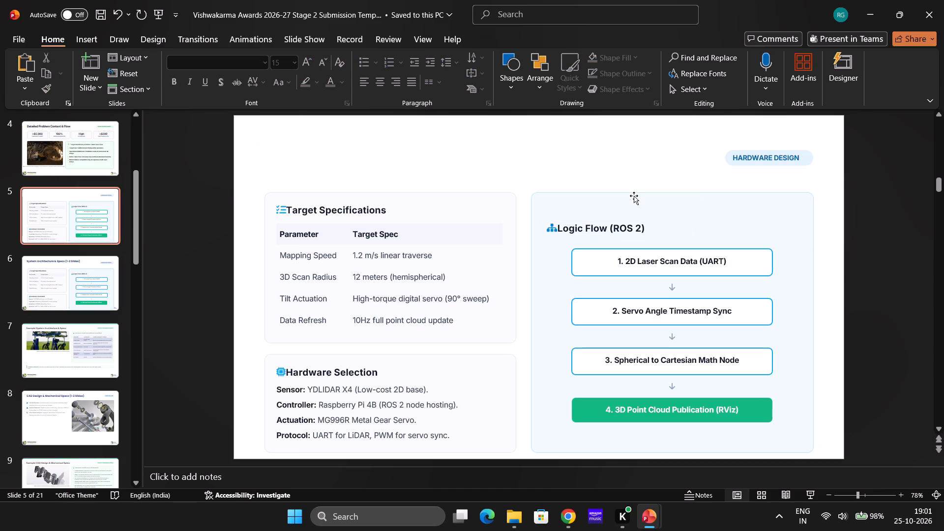
{"action": "scroll", "coordinate": [634, 196], "scroll_direction": "down", "scroll_amount": 1}
{"action": "scroll", "coordinate": [634, 196], "scroll_direction": "up", "scroll_amount": 1}
{"action": "scroll", "coordinate": [634, 196], "scroll_direction": "down", "scroll_amount": 1}
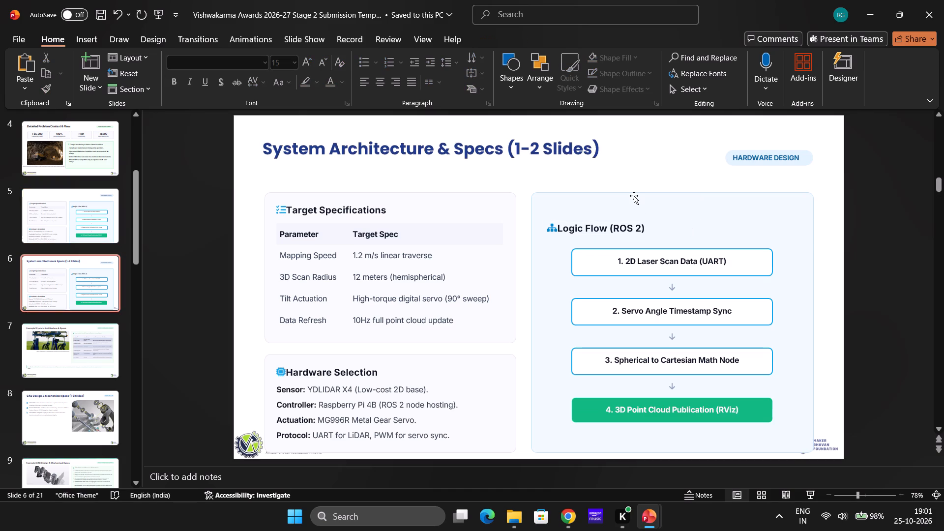
{"action": "scroll", "coordinate": [634, 196], "scroll_direction": "up", "scroll_amount": 1}
{"action": "scroll", "coordinate": [634, 196], "scroll_direction": "down", "scroll_amount": 1}
{"action": "scroll", "coordinate": [634, 196], "scroll_direction": "up", "scroll_amount": 1}
{"action": "scroll", "coordinate": [634, 196], "scroll_direction": "down", "scroll_amount": 1}
{"action": "scroll", "coordinate": [634, 196], "scroll_direction": "up", "scroll_amount": 1}
{"action": "scroll", "coordinate": [634, 196], "scroll_direction": "down", "scroll_amount": 1}
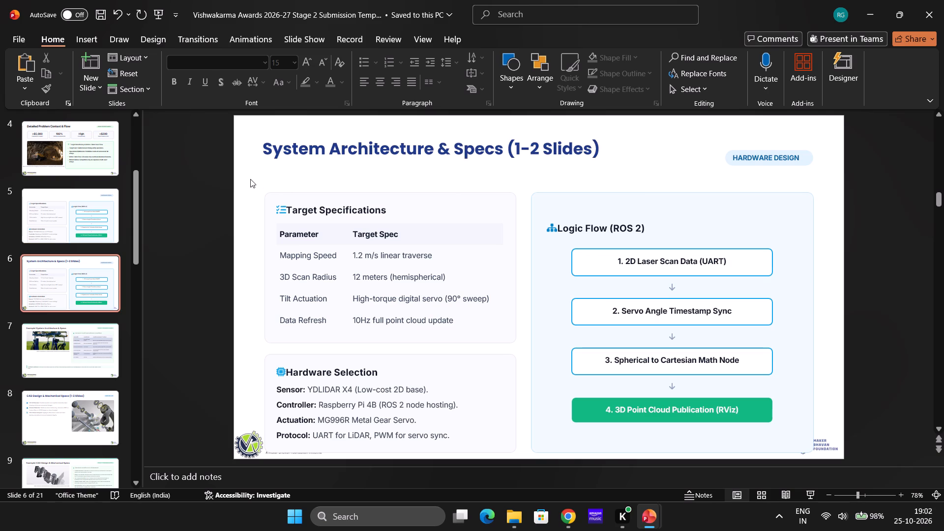
Move slide 6's Target Specifications, Hardware Selection and Logic Flow panels up together until they clear the bottom logos.
{"action": "left_click_drag", "start_coordinate": [250, 175], "coordinate": [829, 455]}
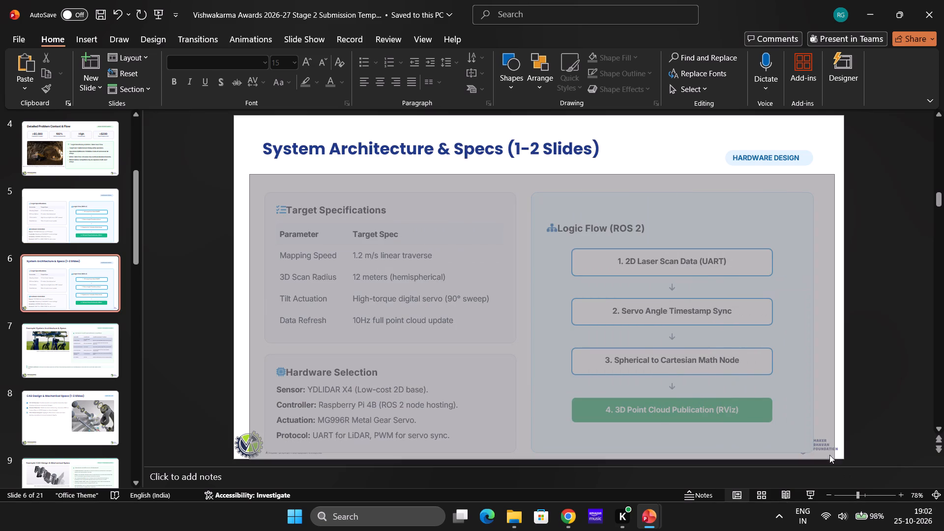
{"action": "left_click_drag", "start_coordinate": [829, 455], "coordinate": [825, 456]}
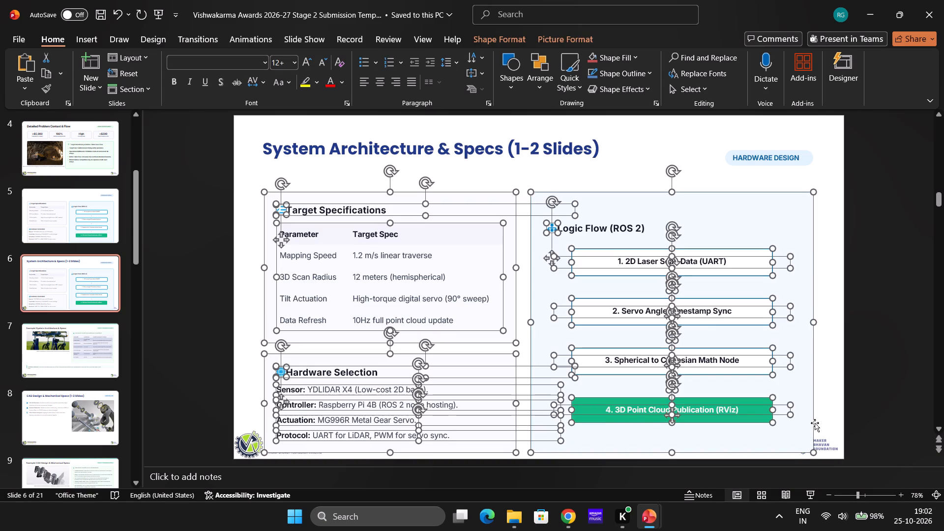
{"action": "key", "text": "Up"}
{"action": "key", "text": "Up"}
{"action": "key", "text": "Up"}
{"action": "key", "text": "Up"}
{"action": "key", "text": "Up"}
{"action": "key", "text": "Up"}
{"action": "key", "text": "Up"}
{"action": "key", "text": "Up"}
{"action": "key", "text": "Up"}
{"action": "key", "text": "Up"}
{"action": "key", "text": "Up"}
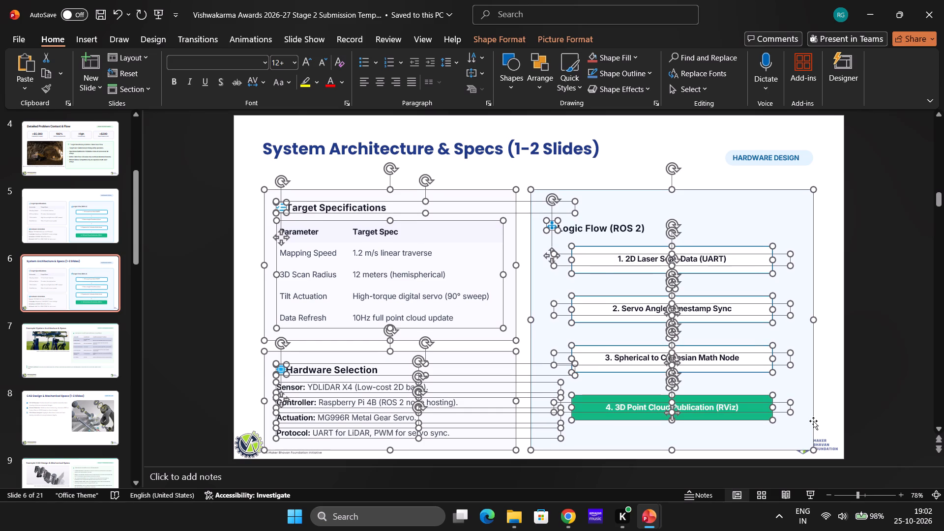
{"action": "key", "text": "Up"}
{"action": "key", "text": "Up"}
{"action": "key", "text": "Up"}
{"action": "key", "text": "Up"}
{"action": "key", "text": "Up"}
{"action": "key", "text": "Up"}
{"action": "key", "text": "Up"}
{"action": "key", "text": "Up"}
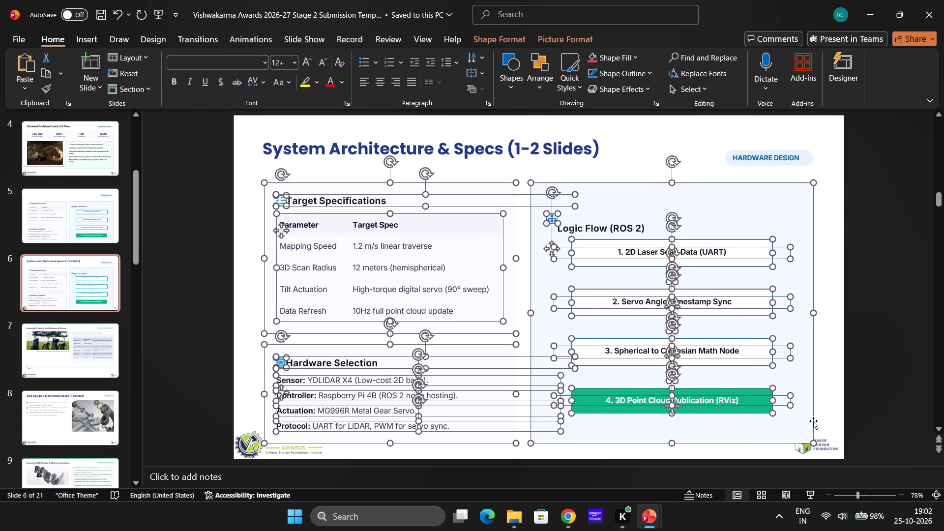
{"action": "key", "text": "Up"}
{"action": "key", "text": "Up"}
{"action": "key", "text": "Up"}
{"action": "key", "text": "Up"}
{"action": "key", "text": "Up"}
{"action": "key", "text": "Up"}
{"action": "key", "text": "Up"}
{"action": "key", "text": "Up"}
{"action": "key", "text": "Up"}
{"action": "key", "text": "Up"}
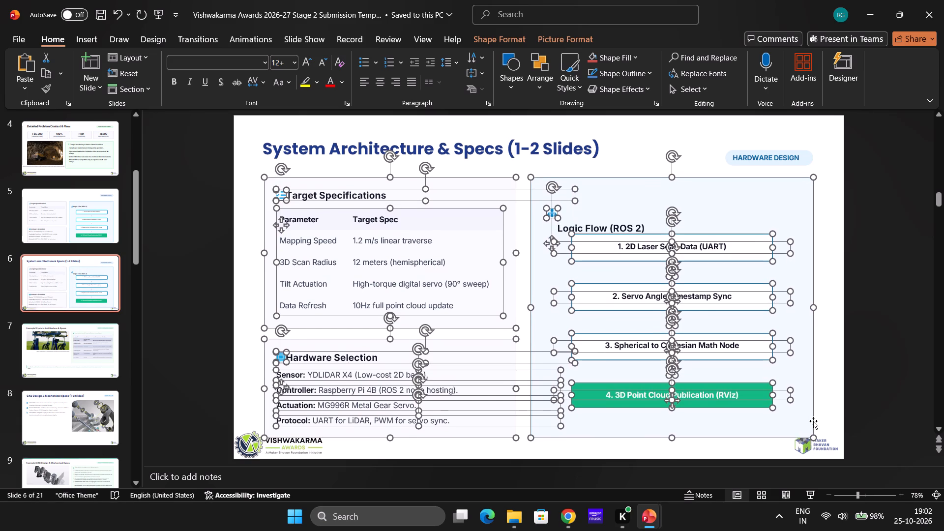
{"action": "key", "text": "Up"}
{"action": "key", "text": "Up"}
{"action": "key", "text": "Up"}
{"action": "key", "text": "Up"}
{"action": "key", "text": "Up"}
{"action": "key", "text": "Up"}
{"action": "key", "text": "Up"}
{"action": "key", "text": "Up"}
{"action": "key", "text": "Up"}
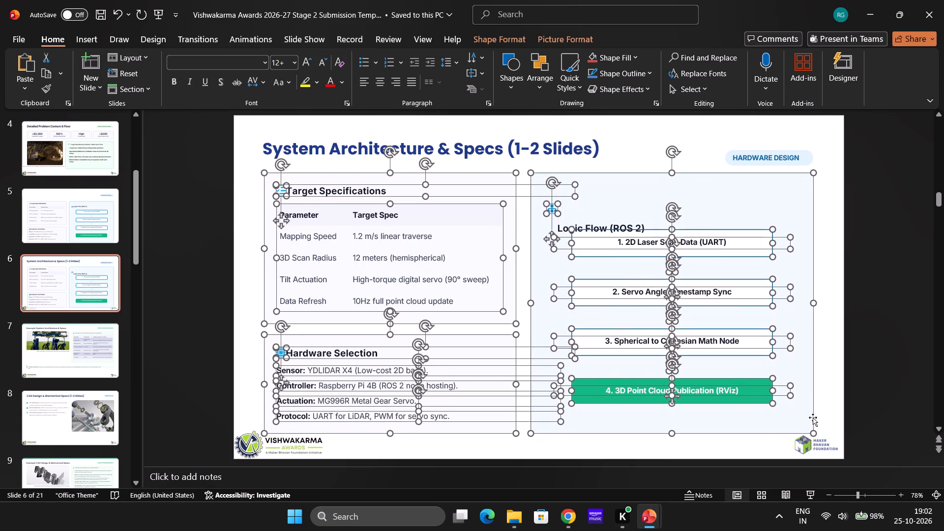
{"action": "key", "text": "Up"}
{"action": "key", "text": "Up"}
{"action": "key", "text": "Up"}
{"action": "key", "text": "Up"}
{"action": "key", "text": "Up"}
{"action": "key", "text": "Up"}
{"action": "key", "text": "Up"}
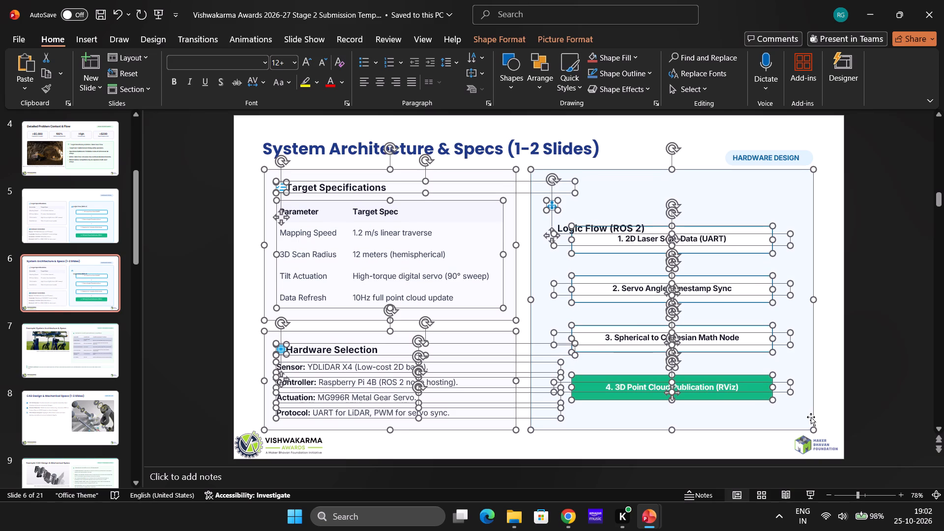
{"action": "key", "text": "Up"}
{"action": "key", "text": "Up"}
{"action": "key", "text": "Up"}
{"action": "key", "text": "Up"}
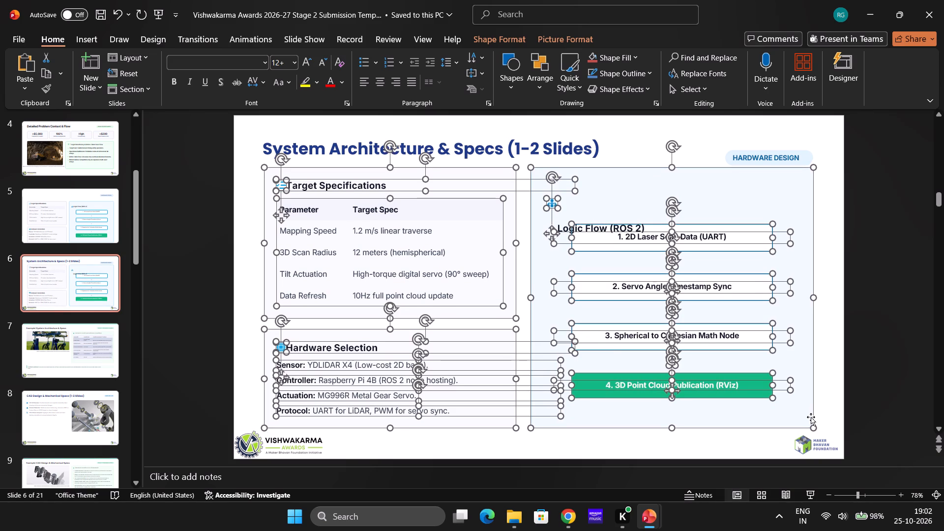
{"action": "key", "text": "Up"}
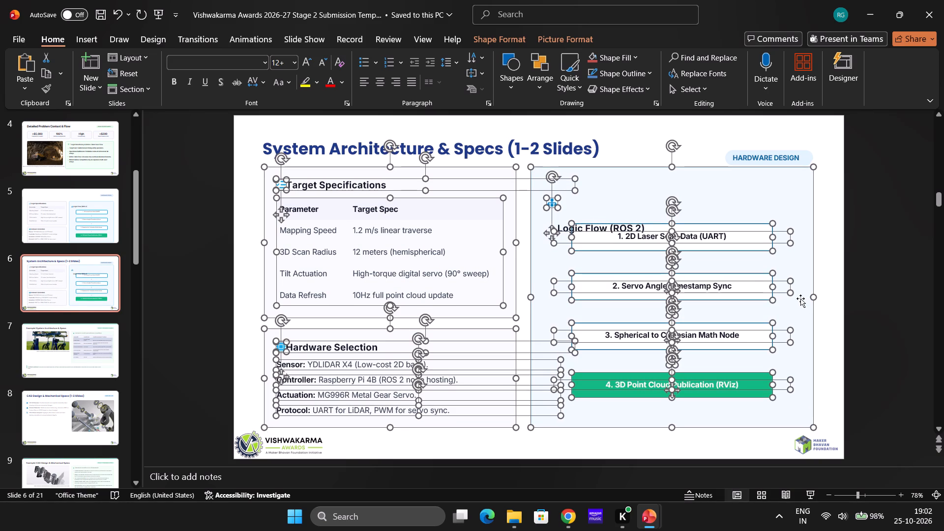
{"action": "left_click", "coordinate": [889, 297]}
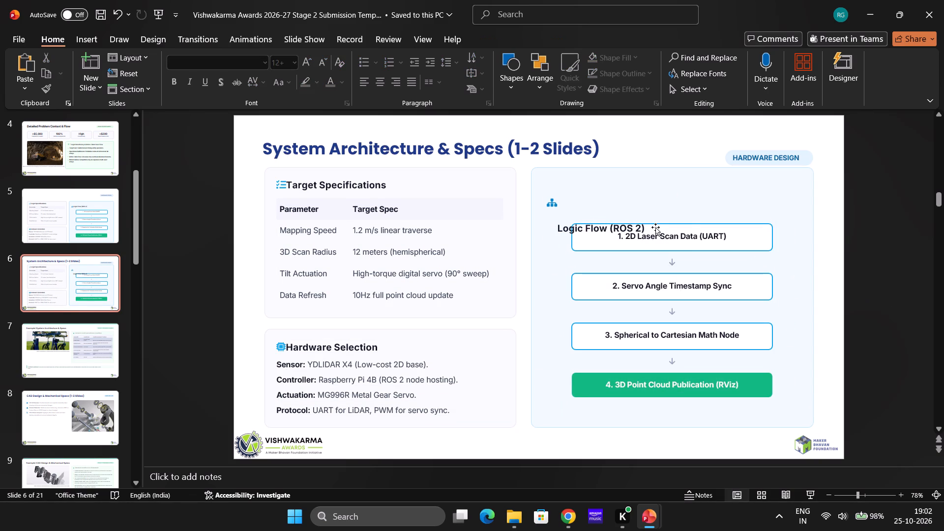
Move the Logic Flow (ROS 2) heading on slide 6 up to line up with its blue icon.
{"action": "left_click", "coordinate": [655, 227]}
{"action": "key", "text": "Up"}
{"action": "key", "text": "Up"}
{"action": "key", "text": "Up"}
{"action": "key", "text": "Up"}
{"action": "key", "text": "Up"}
{"action": "key", "text": "Up"}
{"action": "key", "text": "Up"}
{"action": "key", "text": "Up"}
{"action": "key", "text": "Up"}
{"action": "key", "text": "Up"}
{"action": "key", "text": "Up"}
{"action": "key", "text": "Up"}
{"action": "key", "text": "Up"}
{"action": "key", "text": "Up"}
{"action": "key", "text": "Up"}
{"action": "key", "text": "Up"}
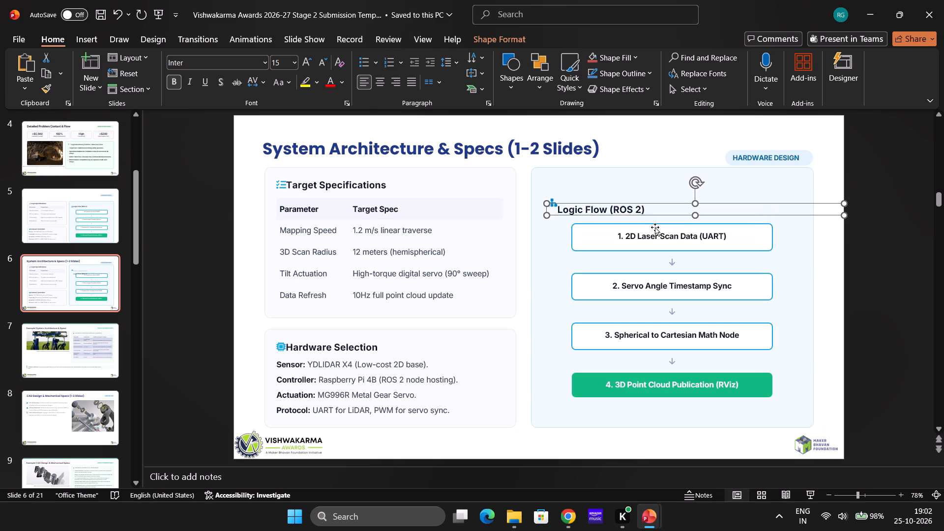
{"action": "key", "text": "Up"}
{"action": "key", "text": "Up"}
{"action": "key", "text": "Up"}
{"action": "key", "text": "Up"}
{"action": "key", "text": "Up"}
{"action": "key", "text": "Up"}
{"action": "key", "text": "Up"}
{"action": "key", "text": "Up"}
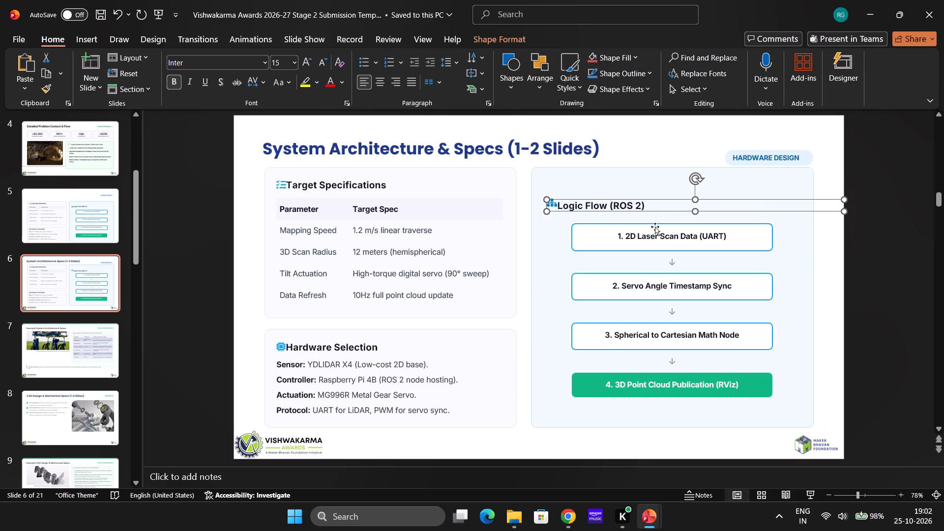
{"action": "key", "text": "Up"}
{"action": "key", "text": "Up"}
{"action": "key", "text": "Up"}
{"action": "key", "text": "Up"}
{"action": "key", "text": "Up"}
{"action": "key", "text": "Up"}
{"action": "key", "text": "Up"}
{"action": "key", "text": "Down"}
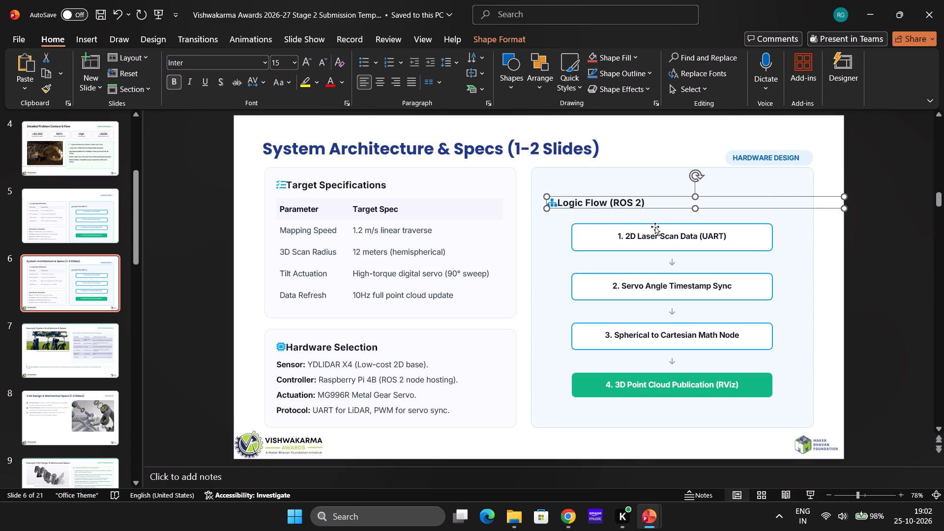
{"action": "left_click", "coordinate": [890, 262]}
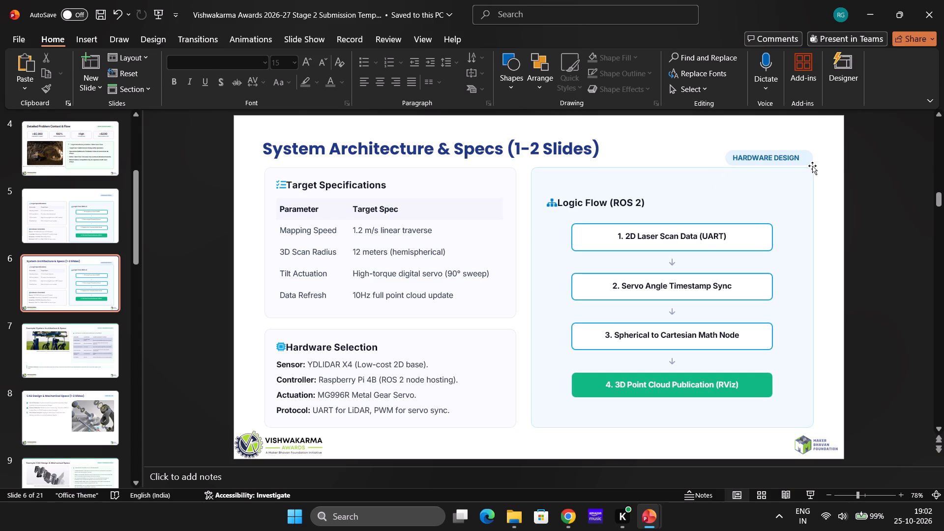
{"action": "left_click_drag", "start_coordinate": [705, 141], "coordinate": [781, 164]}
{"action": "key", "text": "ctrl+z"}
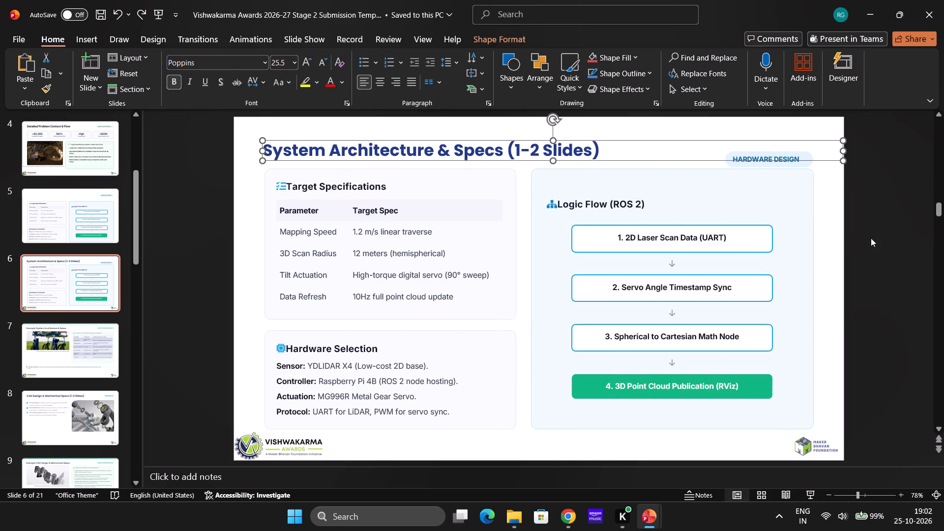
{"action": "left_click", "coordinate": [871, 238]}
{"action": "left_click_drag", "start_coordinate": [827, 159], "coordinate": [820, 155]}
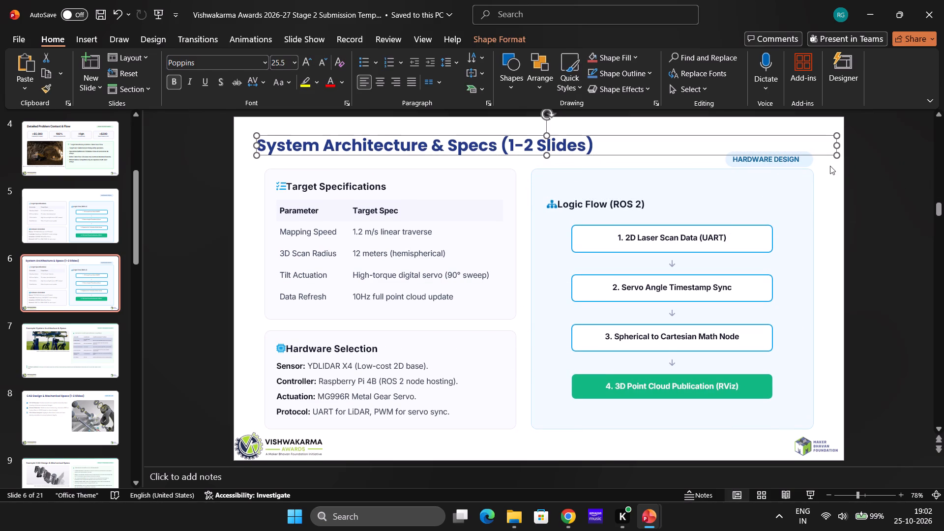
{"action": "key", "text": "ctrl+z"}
Move the HARDWARE DESIGN label and its pill background on slide 6 up together, level with the slide title and clear of the Logic Flow panel.
{"action": "left_click", "coordinate": [824, 171]}
{"action": "left_click", "coordinate": [809, 157]}
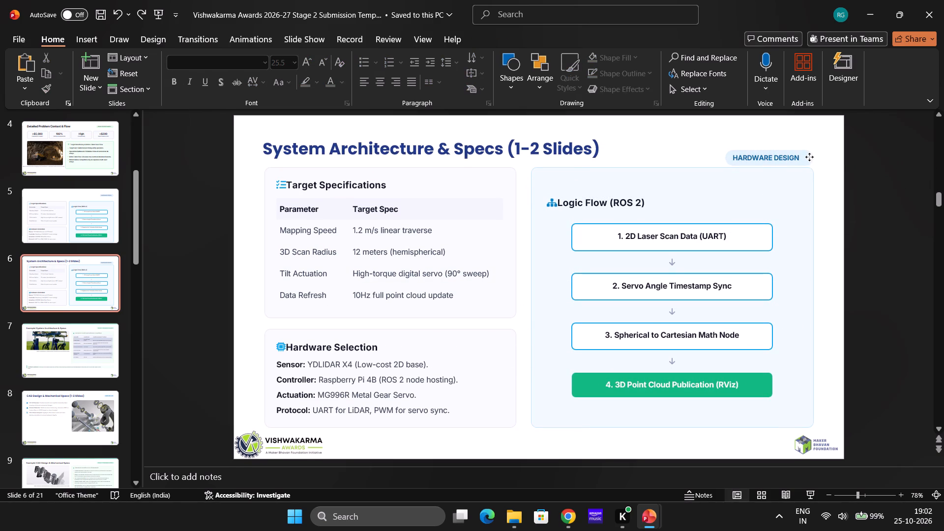
{"action": "left_click", "coordinate": [823, 157]}
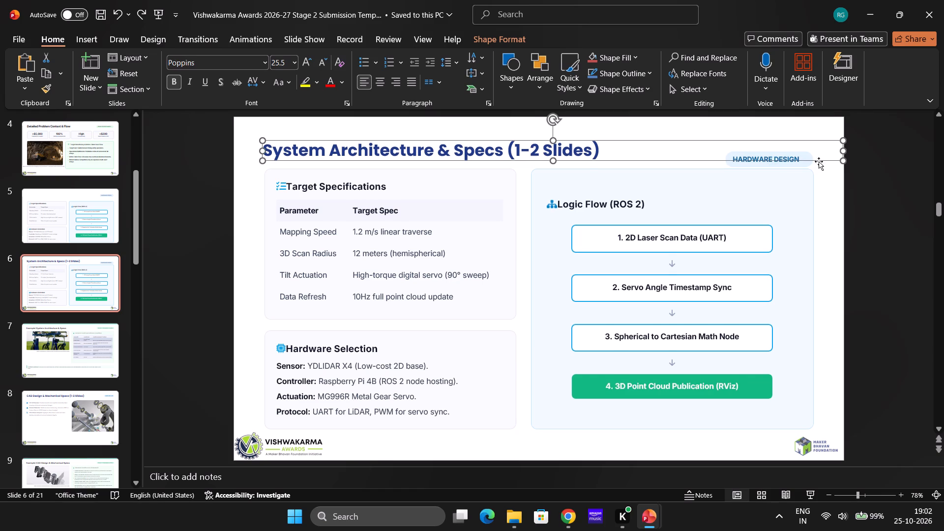
{"action": "left_click", "coordinate": [816, 168]}
{"action": "left_click", "coordinate": [810, 160]}
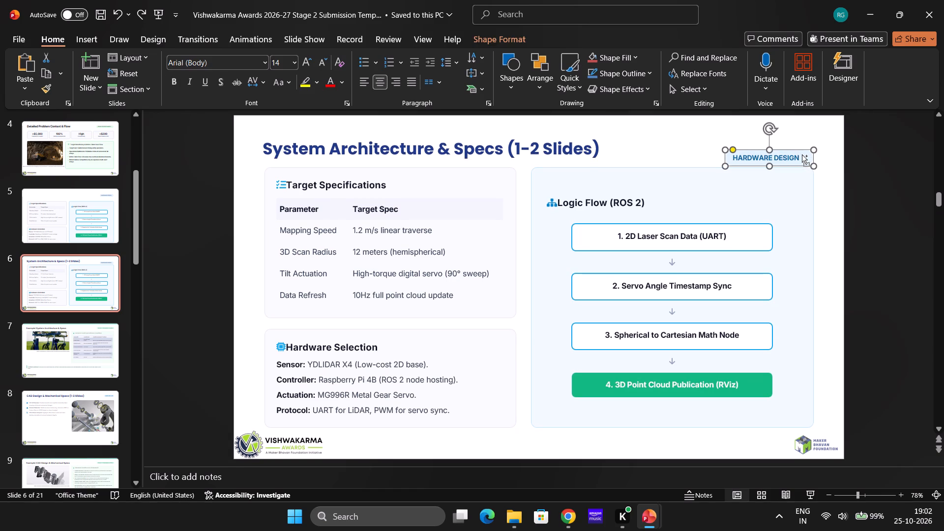
{"action": "left_click", "coordinate": [786, 156], "text": "ctrl"}
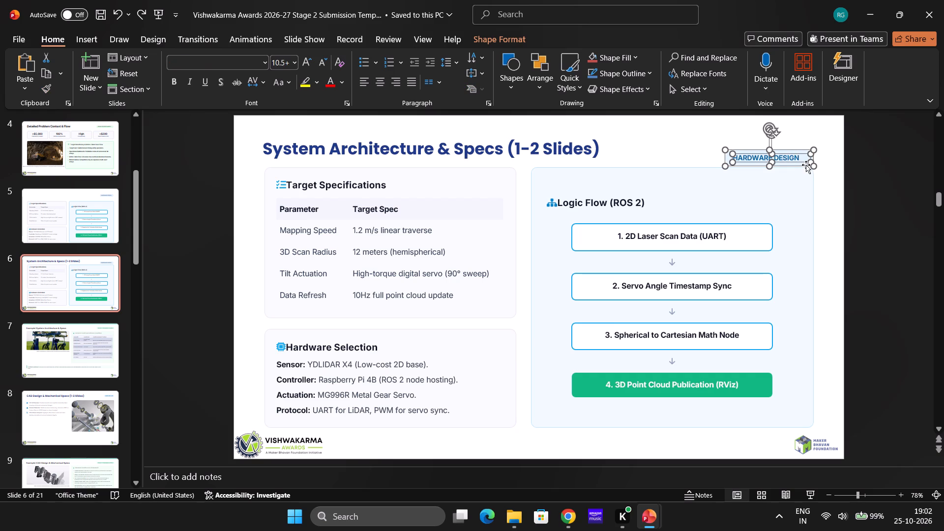
{"action": "key", "text": "Up"}
{"action": "key", "text": "Up"}
{"action": "key", "text": "Up"}
{"action": "key", "text": "Up"}
{"action": "key", "text": "Up"}
{"action": "key", "text": "Up"}
{"action": "key", "text": "Up"}
{"action": "key", "text": "Up"}
{"action": "key", "text": "Up"}
{"action": "key", "text": "Up"}
{"action": "key", "text": "Up"}
{"action": "key", "text": "Up"}
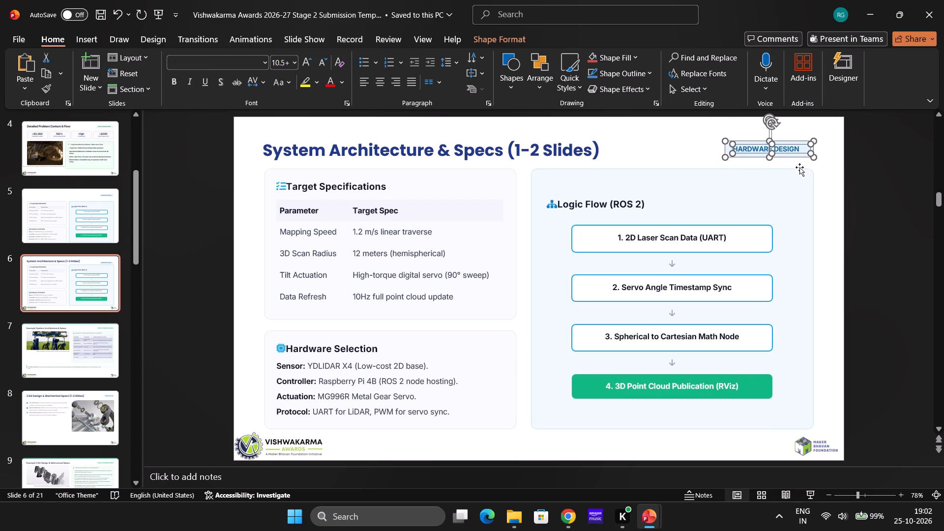
{"action": "left_click", "coordinate": [878, 232]}
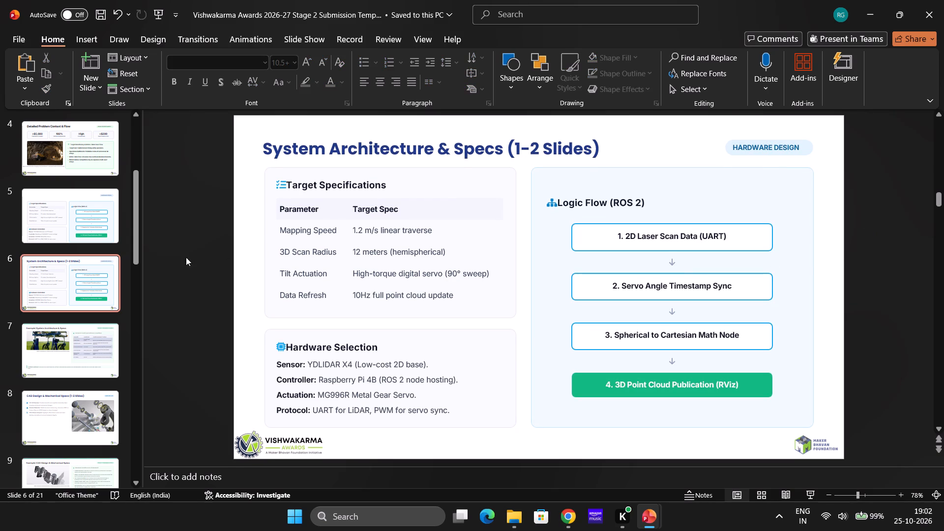
Compare slides 5 and 6, and delete slide 5, the untitled duplicate of the System Architecture content.
{"action": "left_click", "coordinate": [64, 213]}
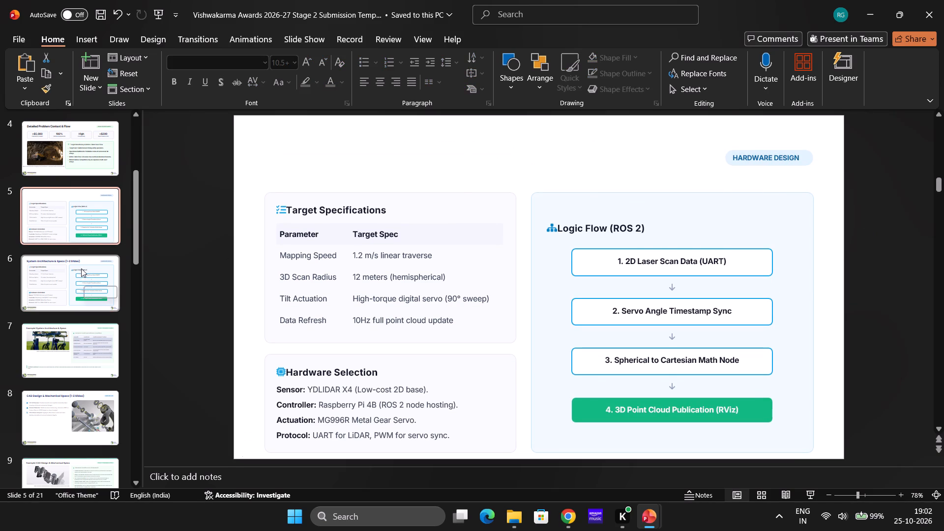
{"action": "left_click", "coordinate": [74, 275]}
{"action": "left_click", "coordinate": [75, 231]}
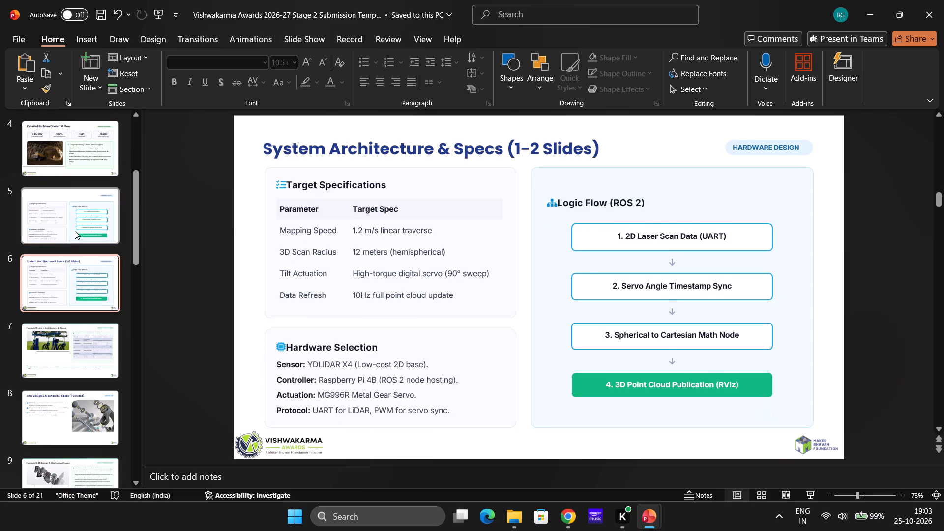
{"action": "right_click", "coordinate": [101, 232]}
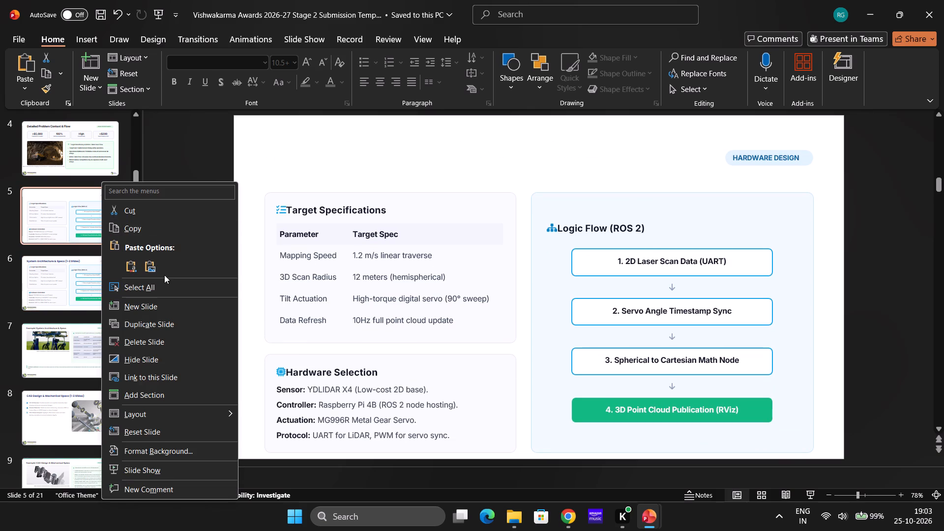
{"action": "left_click", "coordinate": [155, 335]}
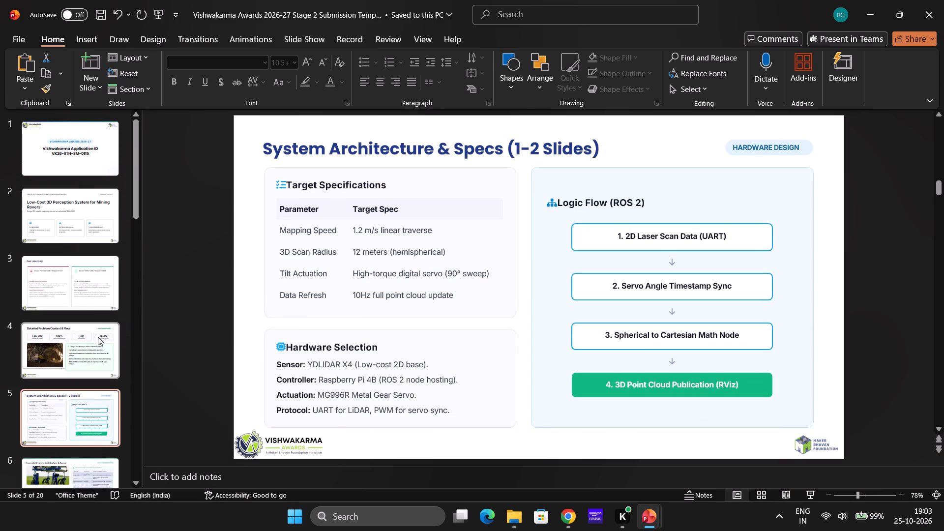
Review slides 2 to 5 for consistent layout, titles and branding.
{"action": "scroll", "coordinate": [529, 292], "scroll_direction": "up", "scroll_amount": 2}
{"action": "scroll", "coordinate": [527, 296], "scroll_direction": "down", "scroll_amount": 1}
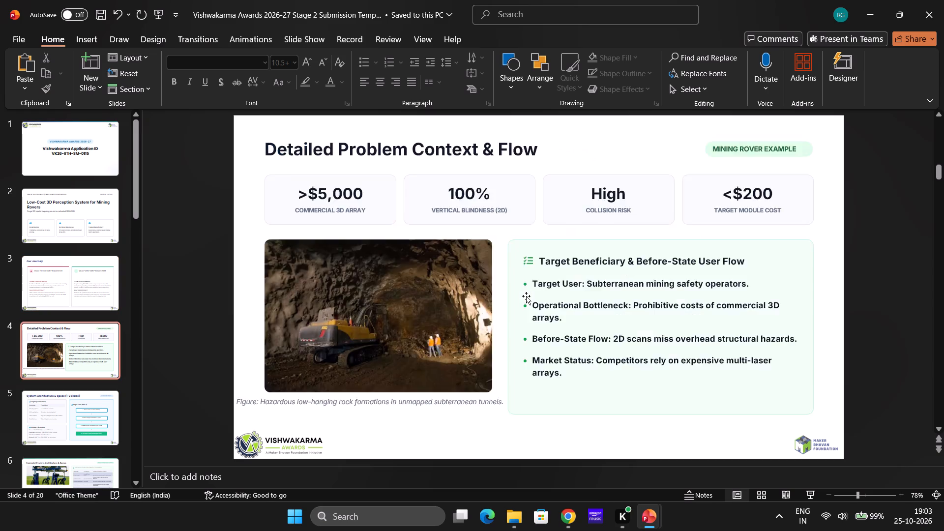
{"action": "scroll", "coordinate": [526, 296], "scroll_direction": "down", "scroll_amount": 1}
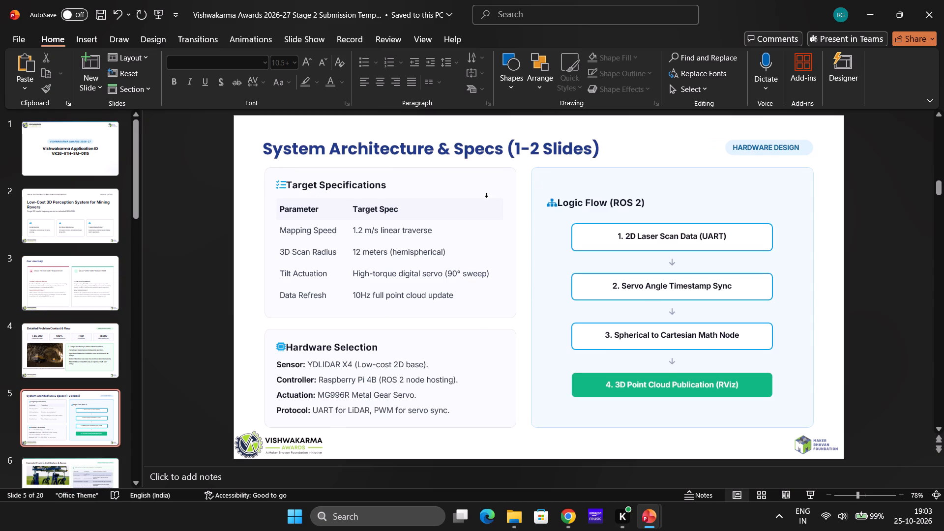
{"action": "scroll", "coordinate": [486, 198], "scroll_direction": "up", "scroll_amount": 1}
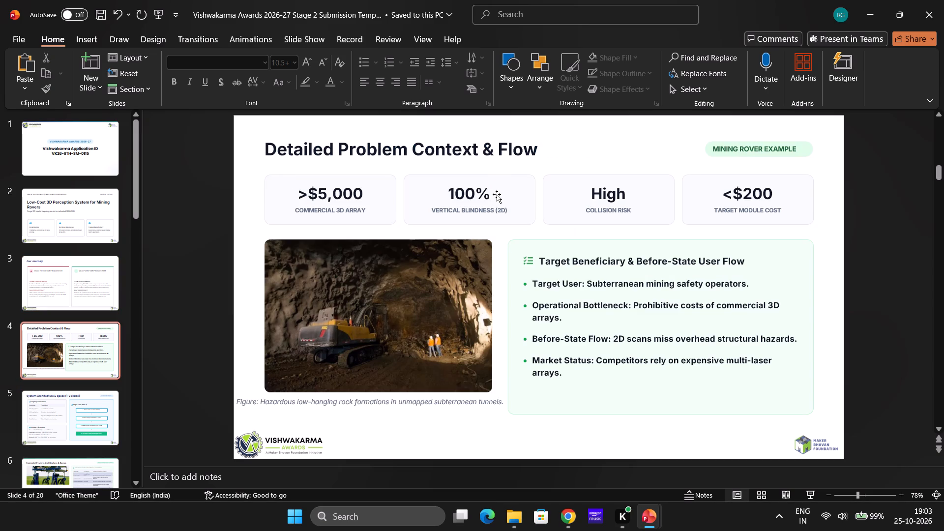
{"action": "scroll", "coordinate": [497, 194], "scroll_direction": "up", "scroll_amount": 2}
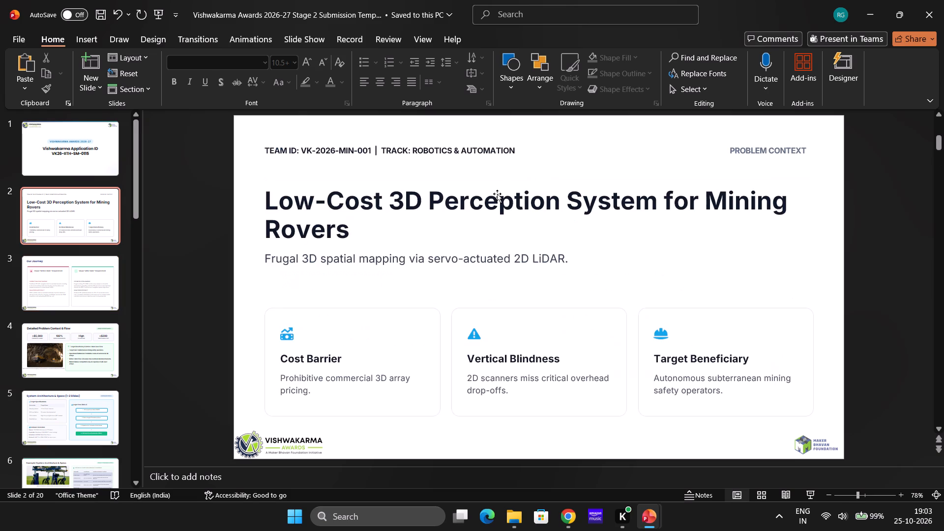
{"action": "scroll", "coordinate": [497, 194], "scroll_direction": "down", "scroll_amount": 2}
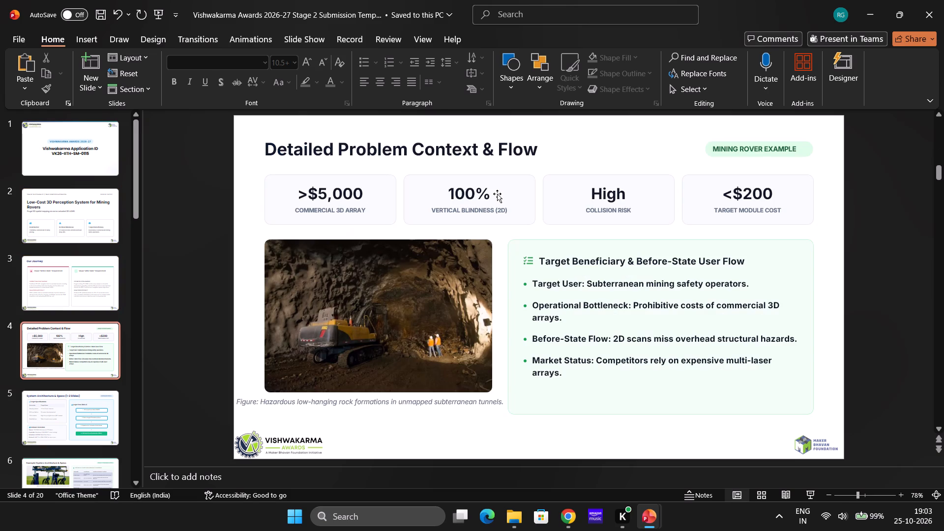
Switch to the Vishwakarma Technical Slides (1) presentation and close it.
{"action": "key", "text": "alt+Tab"}
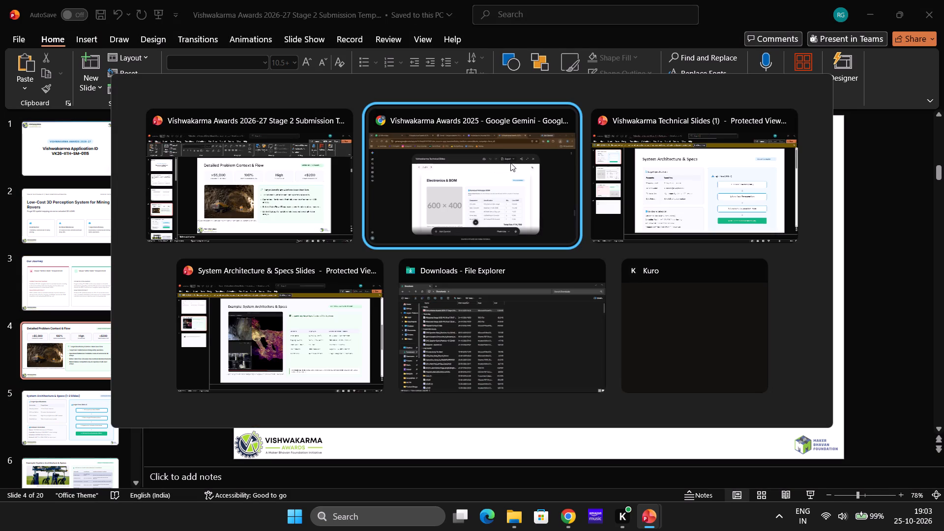
{"action": "key", "text": "alt+Tab"}
{"action": "key", "text": "alt+Tab"}
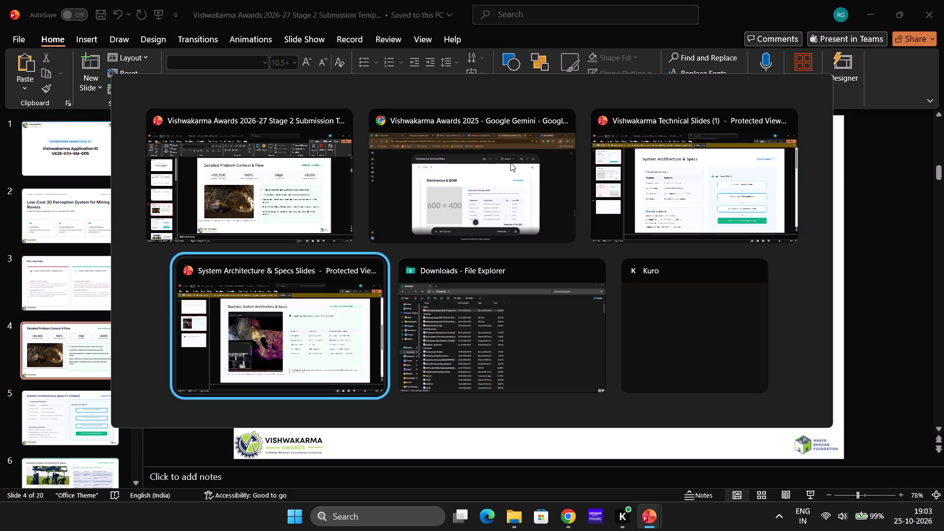
{"action": "key", "text": "alt+Tab"}
{"action": "key", "text": "alt+Tab"}
{"action": "key", "text": "alt+Tab"}
{"action": "key", "text": "alt+Tab"}
{"action": "key", "text": "alt+Tab"}
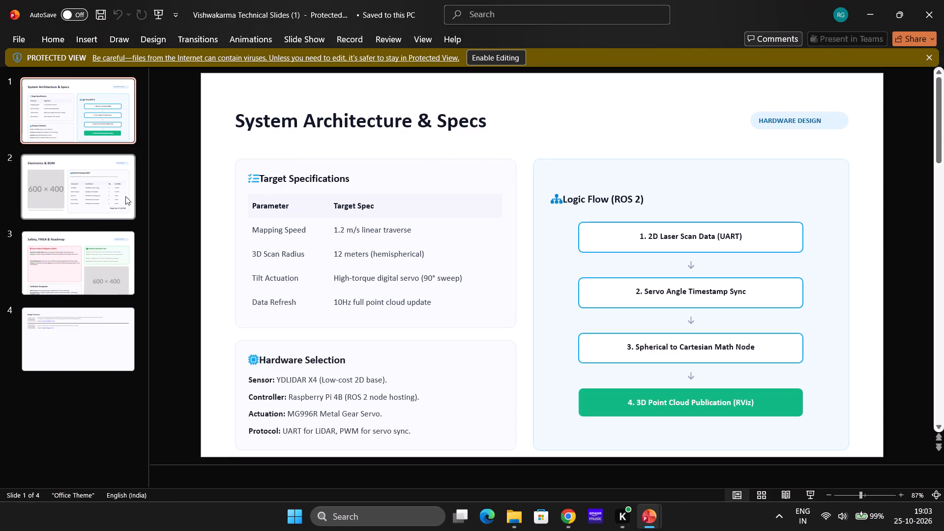
{"action": "left_click", "coordinate": [943, 0]}
Switch to the System Architecture & Specs Slides presentation.
{"action": "key", "text": "alt+Tab"}
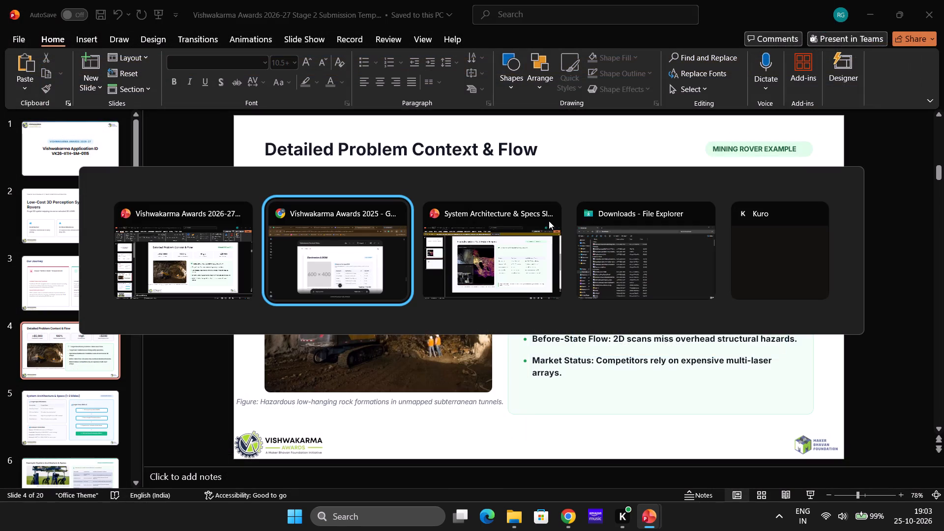
{"action": "key", "text": "alt+Tab"}
{"action": "key", "text": "alt+Tab"}
{"action": "key", "text": "alt+Tab"}
{"action": "key", "text": "alt+Tab"}
{"action": "key", "text": "alt+Tab"}
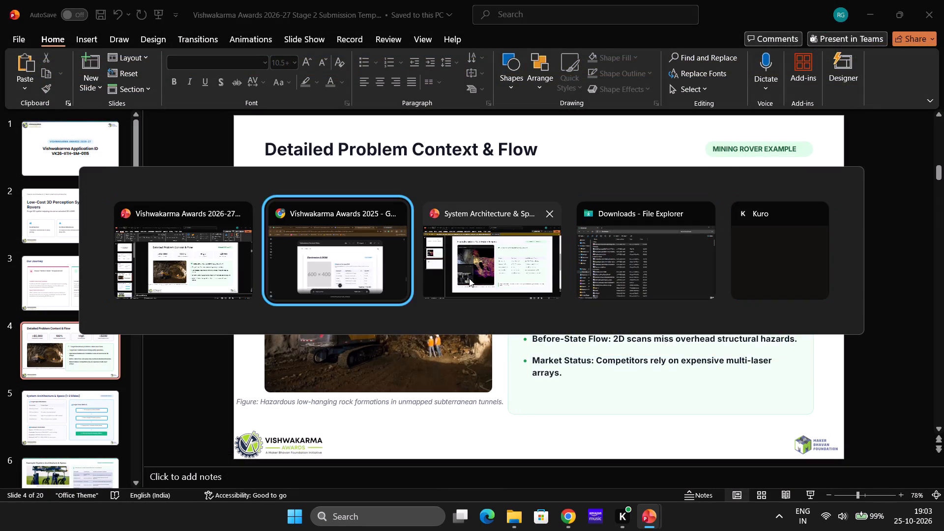
{"action": "key", "text": "alt+Tab"}
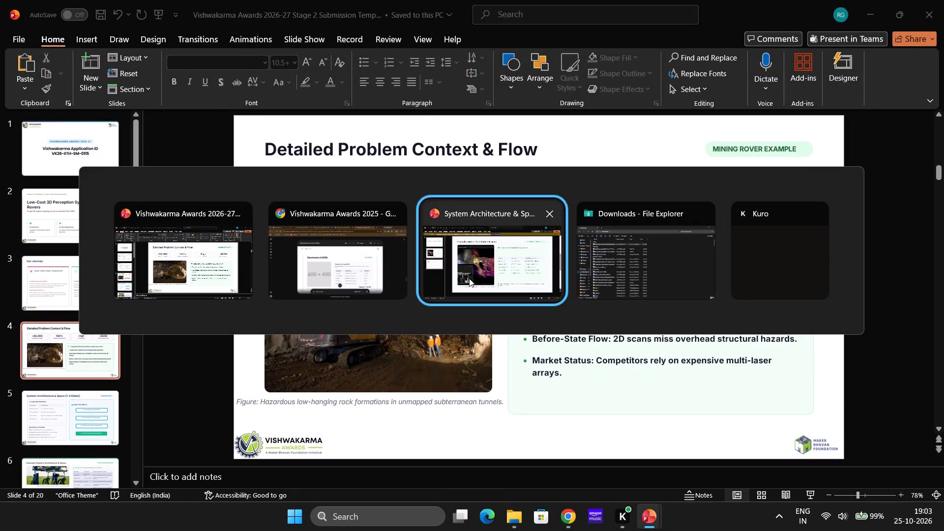
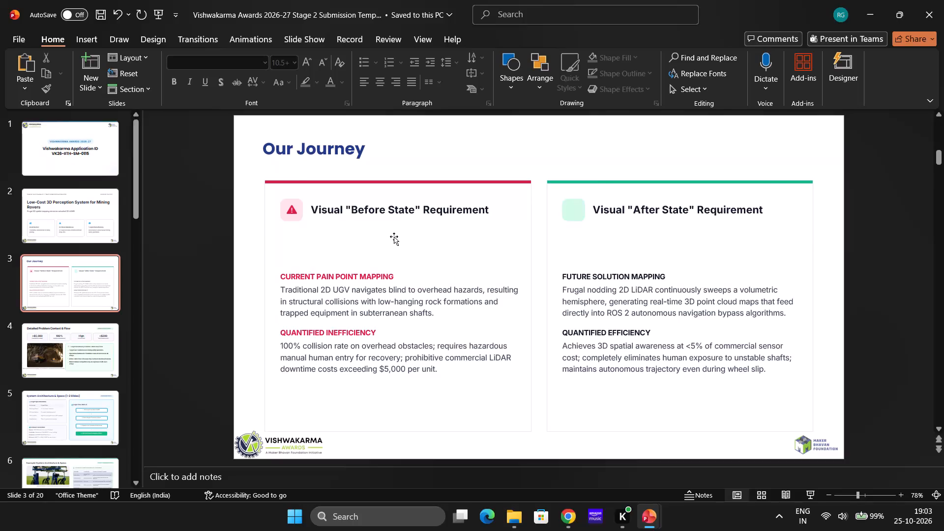
Remove "(1-2 Slides)" from slide 5's title so it reads System Architecture & Specs, and save the presentation.
{"action": "scroll", "coordinate": [394, 236], "scroll_direction": "down", "scroll_amount": 2}
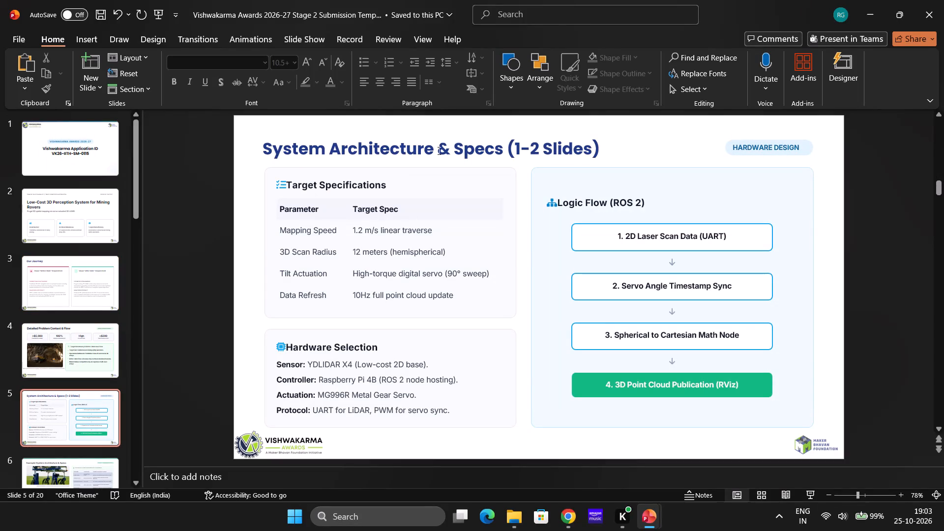
{"action": "left_click", "coordinate": [601, 147]}
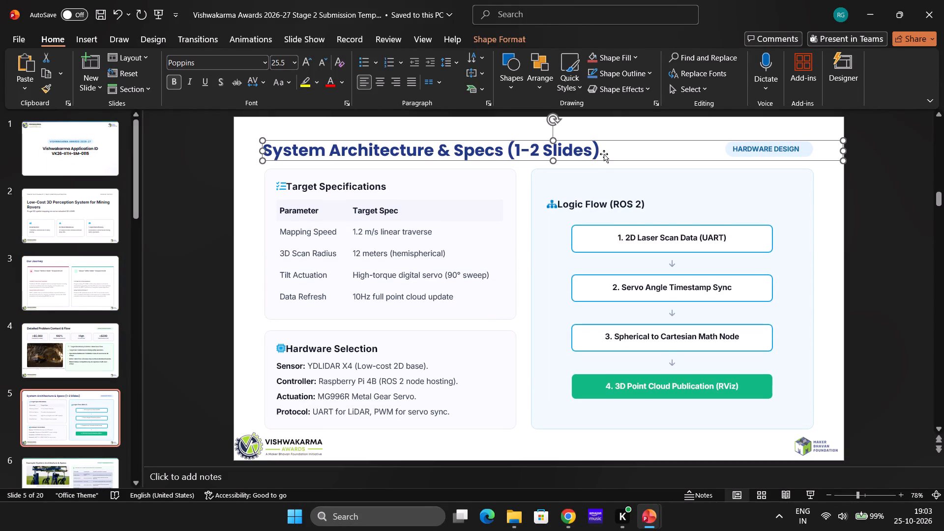
{"action": "left_click", "coordinate": [603, 155]}
{"action": "left_click", "coordinate": [593, 150]}
{"action": "left_click", "coordinate": [598, 150]}
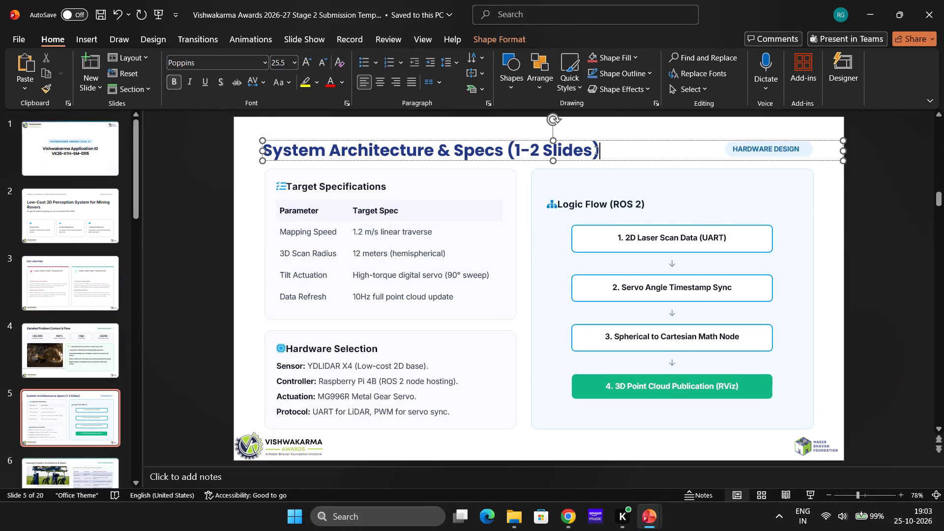
{"action": "key", "text": "BackSpace"}
{"action": "key", "text": "BackSpace"}
{"action": "key", "text": "BackSpace"}
{"action": "key", "text": "BackSpace"}
{"action": "key", "text": "BackSpace"}
{"action": "key", "text": "BackSpace"}
{"action": "key", "text": "BackSpace"}
{"action": "key", "text": "BackSpace"}
{"action": "key", "text": "BackSpace"}
{"action": "key", "text": "BackSpace"}
{"action": "key", "text": "BackSpace"}
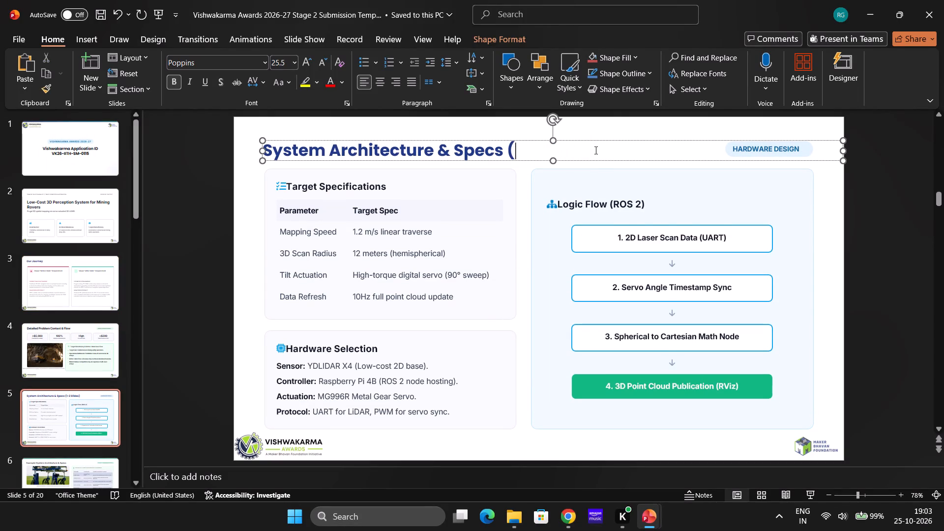
{"action": "key", "text": "BackSpace"}
{"action": "key", "text": "ctrl+s"}
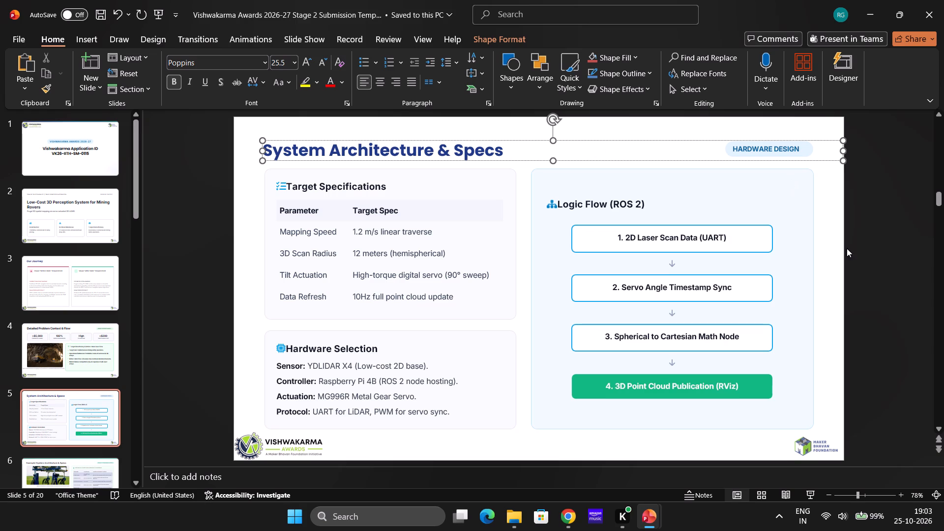
{"action": "left_click", "coordinate": [902, 262]}
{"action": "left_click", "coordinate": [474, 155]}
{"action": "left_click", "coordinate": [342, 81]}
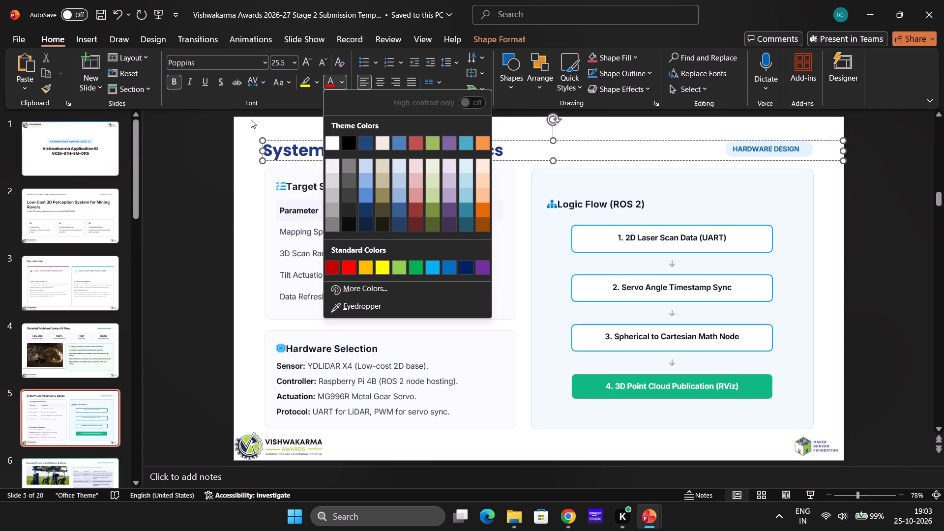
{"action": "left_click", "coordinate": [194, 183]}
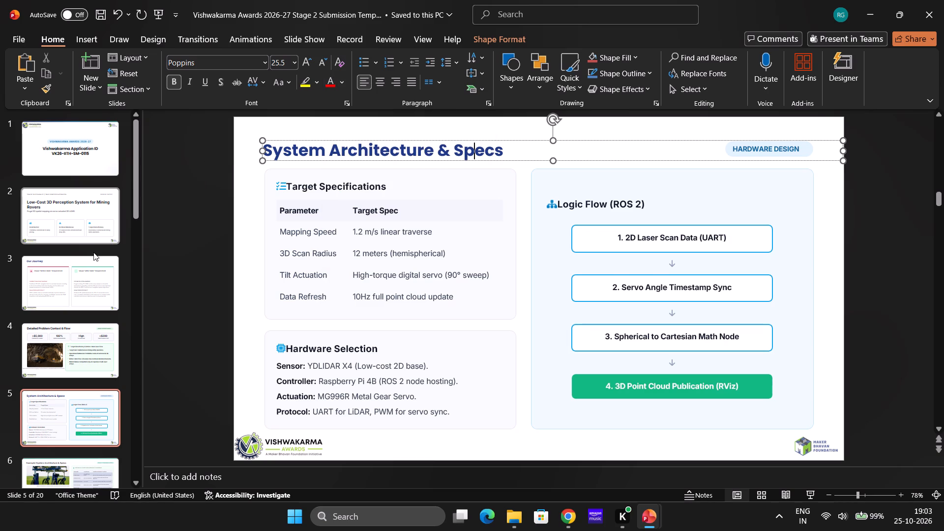
Change the font colour of slide 4's title, Detailed Problem Context & Flow, to the standard dark blue.
{"action": "left_click", "coordinate": [78, 282]}
{"action": "left_click", "coordinate": [96, 337]}
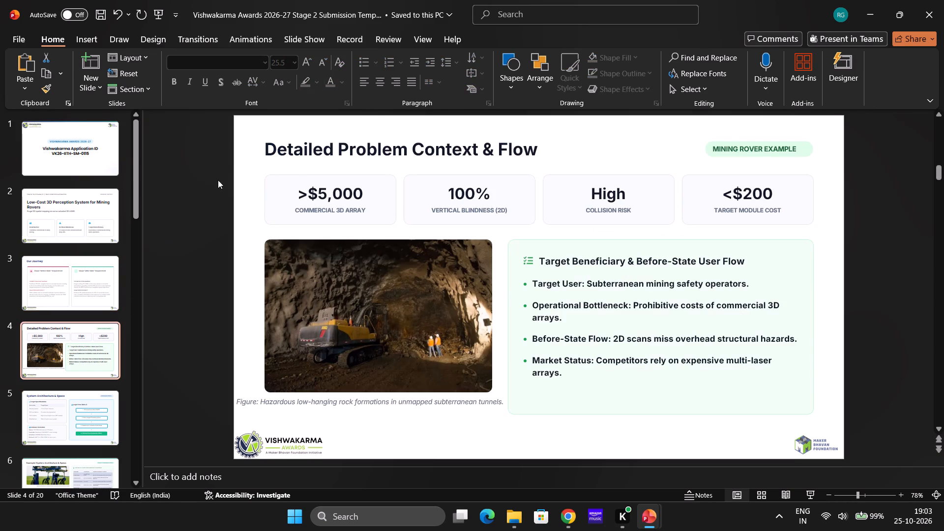
{"action": "left_click", "coordinate": [344, 152]}
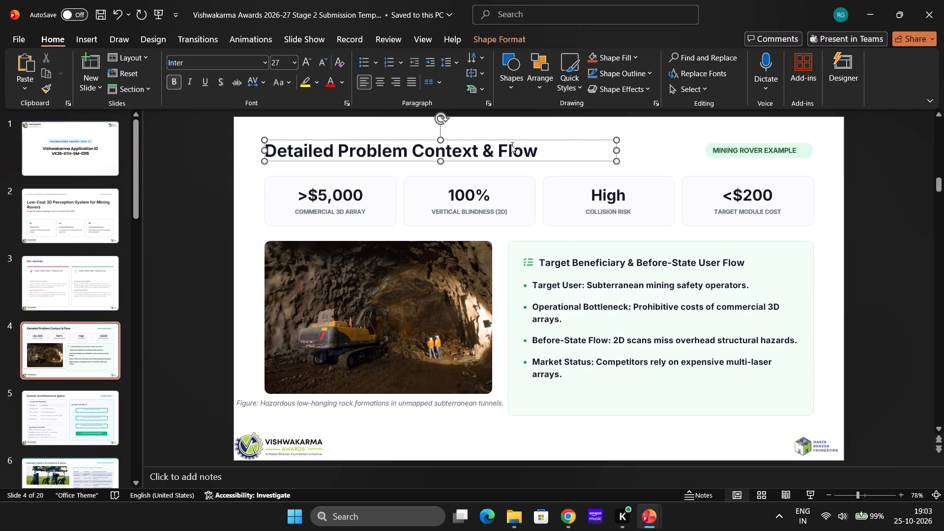
{"action": "key", "text": "ctrl+a"}
{"action": "left_click", "coordinate": [344, 80]}
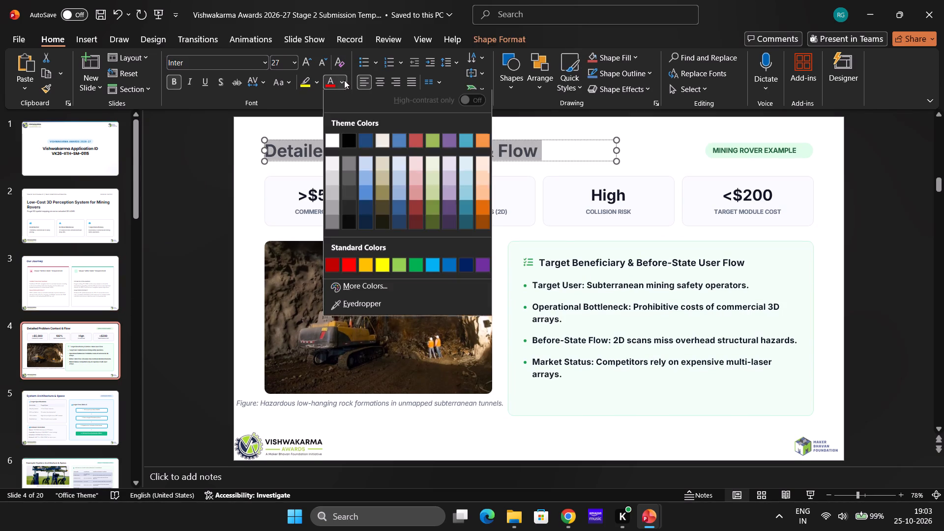
{"action": "left_click", "coordinate": [468, 269]}
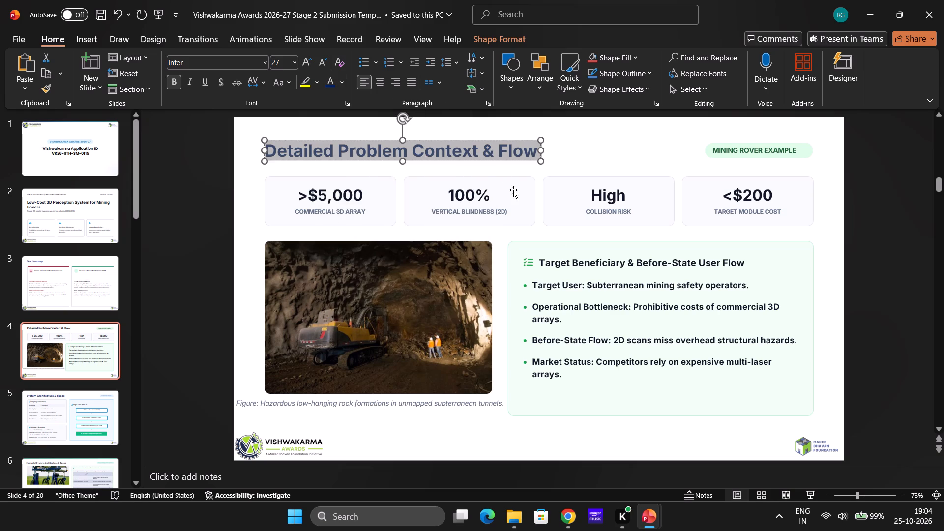
{"action": "left_click", "coordinate": [187, 189]}
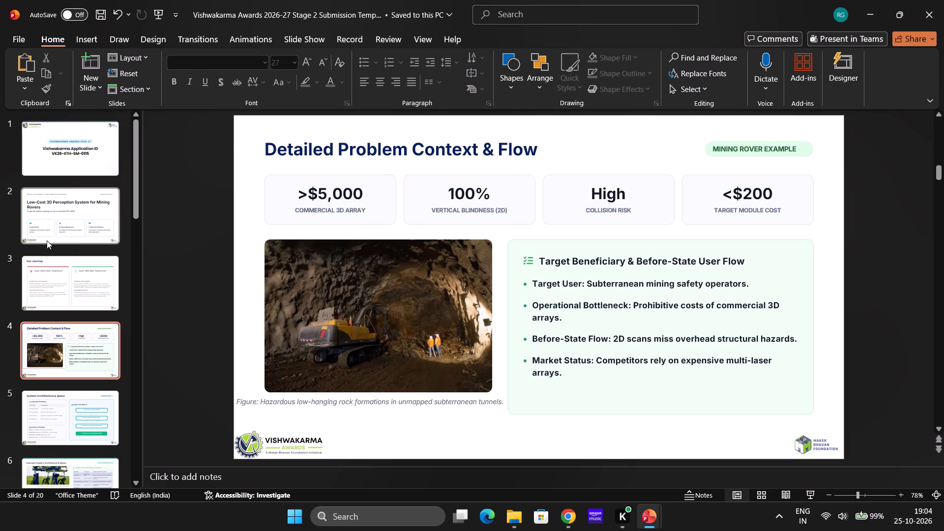
Compare the titles of slides 2 to 5 and check the font name and size of slide 5's title.
{"action": "left_click", "coordinate": [57, 224]}
{"action": "left_click", "coordinate": [69, 346]}
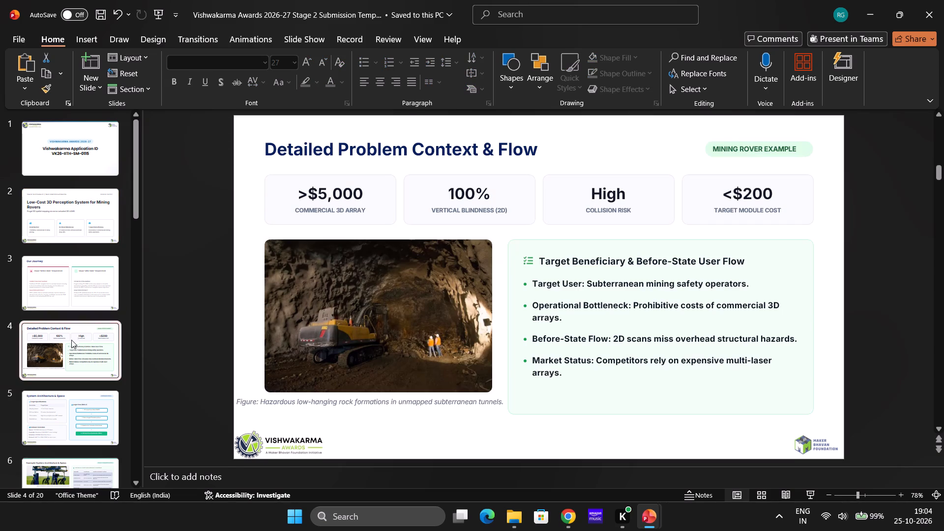
{"action": "left_click", "coordinate": [83, 297]}
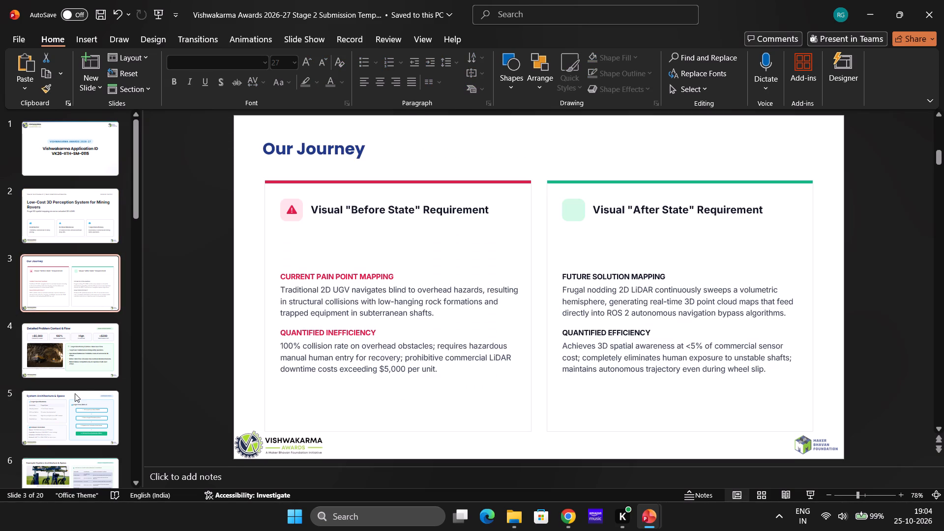
{"action": "left_click", "coordinate": [69, 415]}
{"action": "left_click", "coordinate": [471, 148]}
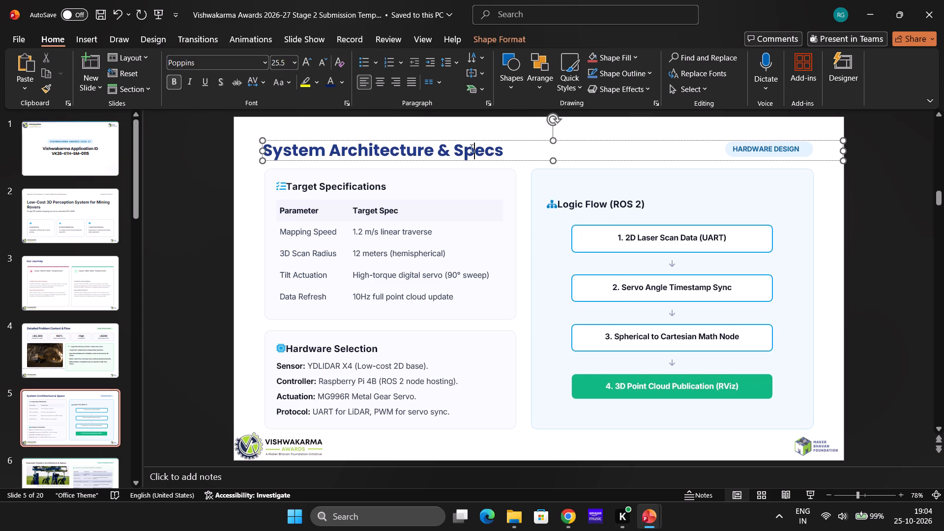
{"action": "key", "text": "ctrl+a"}
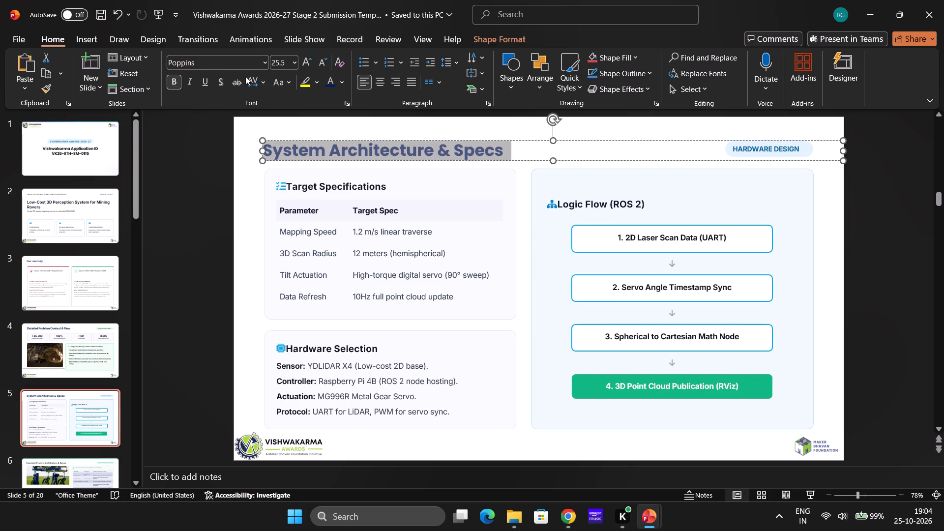
{"action": "left_click", "coordinate": [78, 290]}
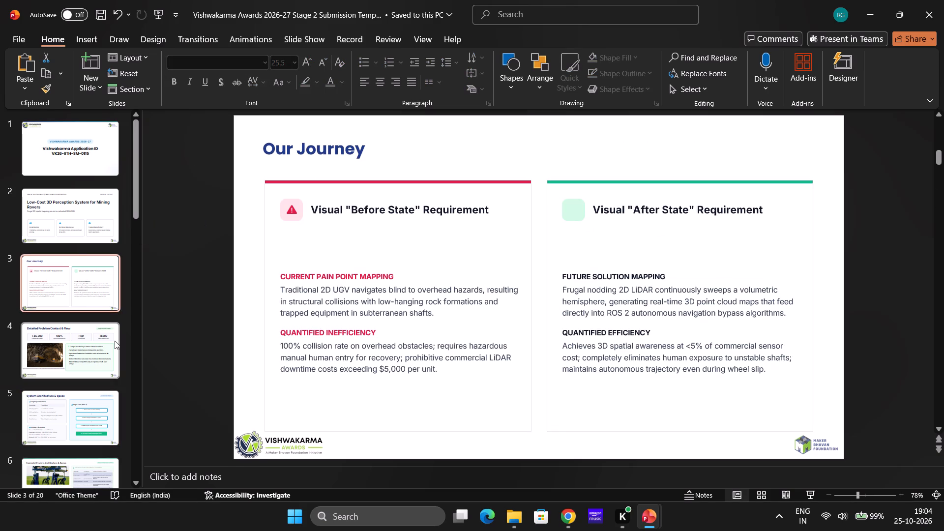
Set the font size of slide 4's title, Detailed Problem Context & Flow, to 25.5.
{"action": "left_click", "coordinate": [108, 352]}
{"action": "left_click", "coordinate": [326, 149]}
{"action": "key", "text": "ctrl+a"}
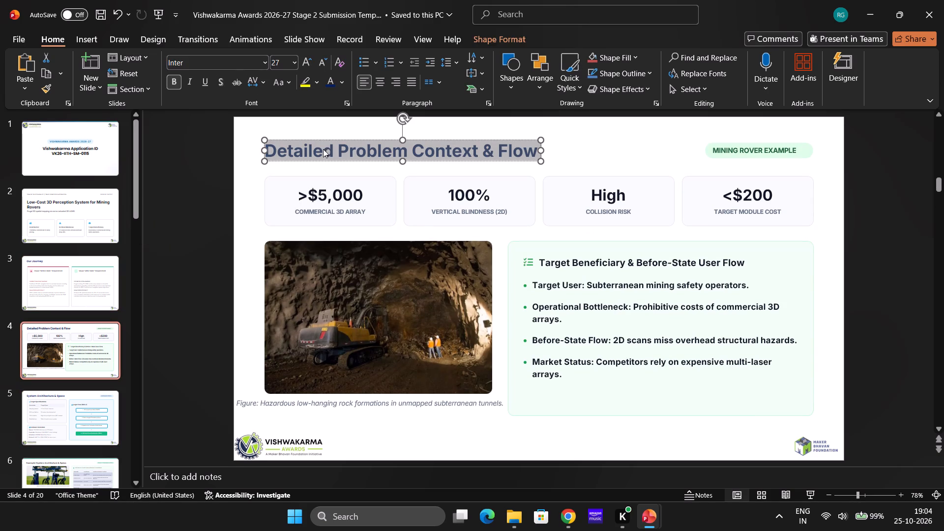
{"action": "left_click", "coordinate": [282, 63]}
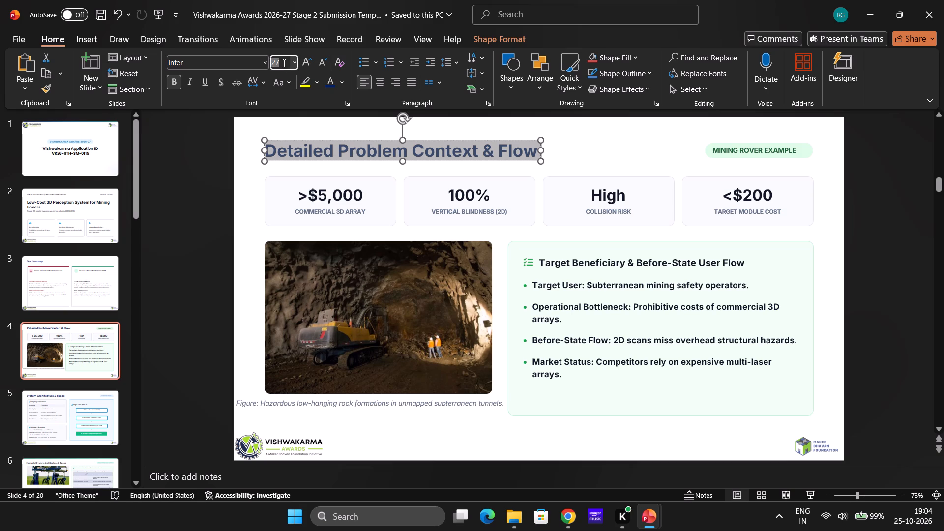
{"action": "left_click", "coordinate": [283, 63]}
{"action": "left_click", "coordinate": [283, 63]}
{"action": "key", "text": "Return"}
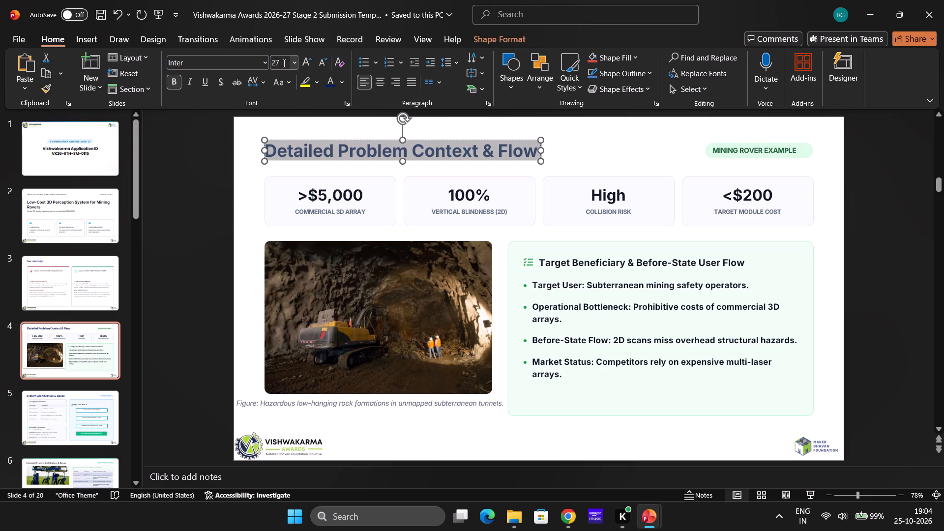
{"action": "left_click", "coordinate": [283, 63]}
{"action": "left_click", "coordinate": [276, 58]}
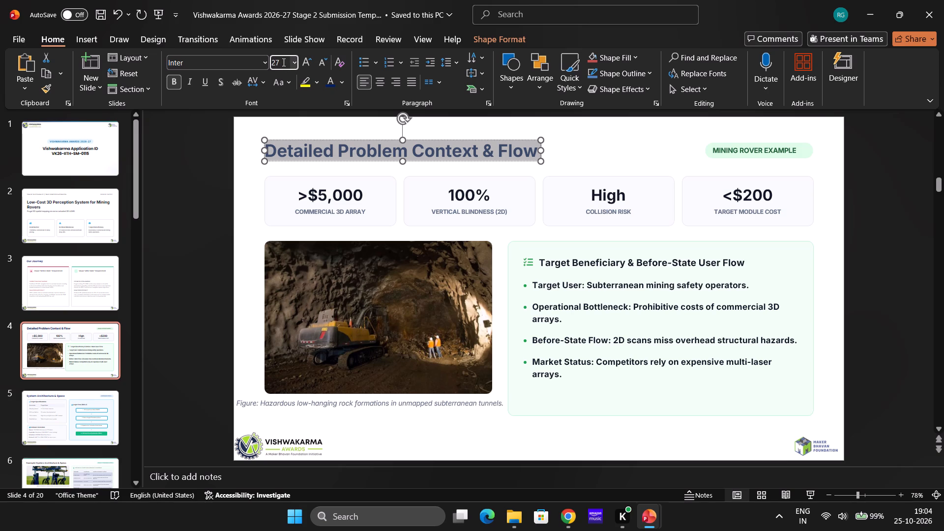
{"action": "left_click", "coordinate": [283, 60]}
{"action": "key", "text": "BackSpace"}
{"action": "key", "text": "BackSpace"}
{"action": "left_click", "coordinate": [283, 60]}
{"action": "type", "text": "25"}
{"action": "type", "text": ".5"}
{"action": "key", "text": "Return"}
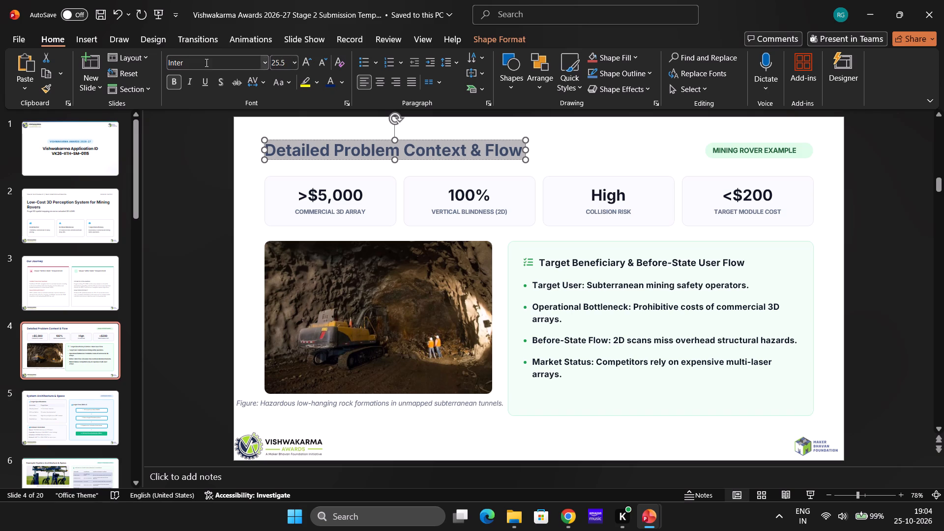
Change the font of slide 4's title to Poppins.
{"action": "left_click", "coordinate": [205, 61]}
{"action": "type", "text": "Popp"}
{"action": "key", "text": "Return"}
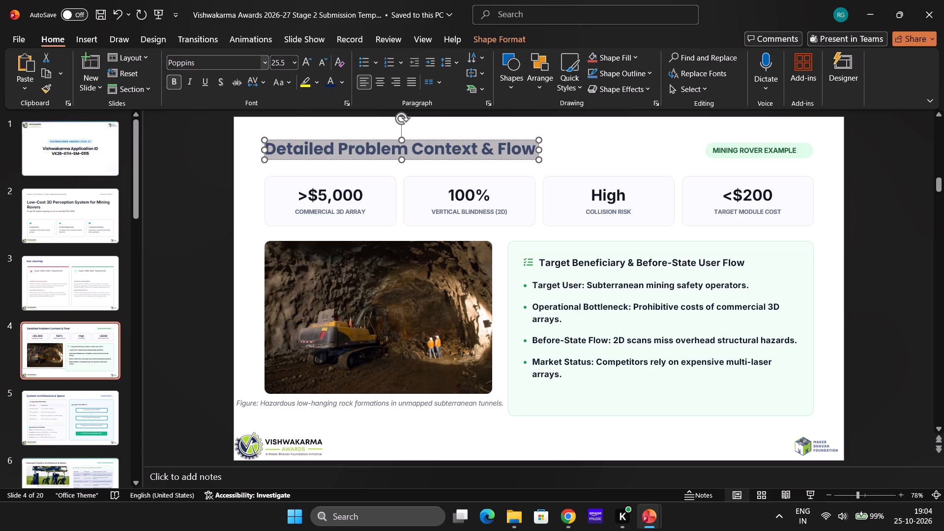
{"action": "left_click", "coordinate": [200, 170]}
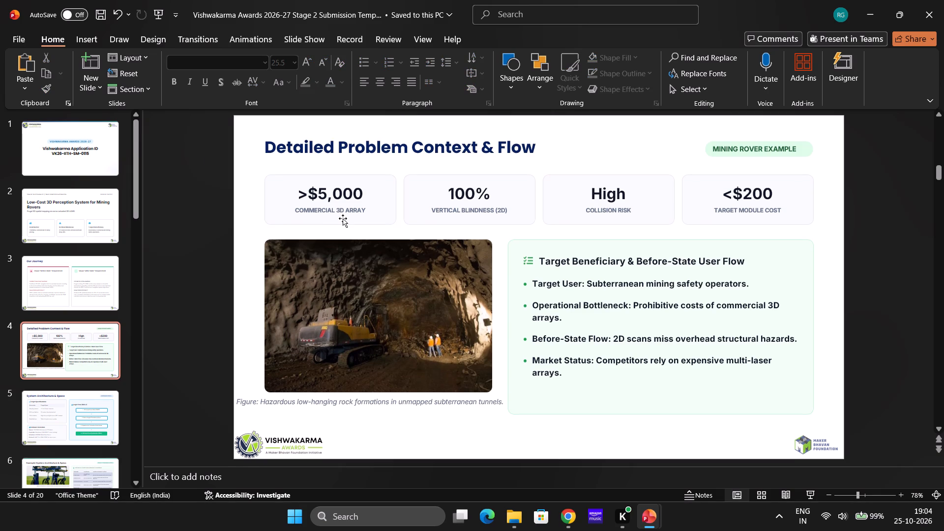
{"action": "scroll", "coordinate": [343, 218], "scroll_direction": "down", "scroll_amount": 1}
{"action": "scroll", "coordinate": [343, 218], "scroll_direction": "up", "scroll_amount": 1}
{"action": "scroll", "coordinate": [343, 218], "scroll_direction": "down", "scroll_amount": 1}
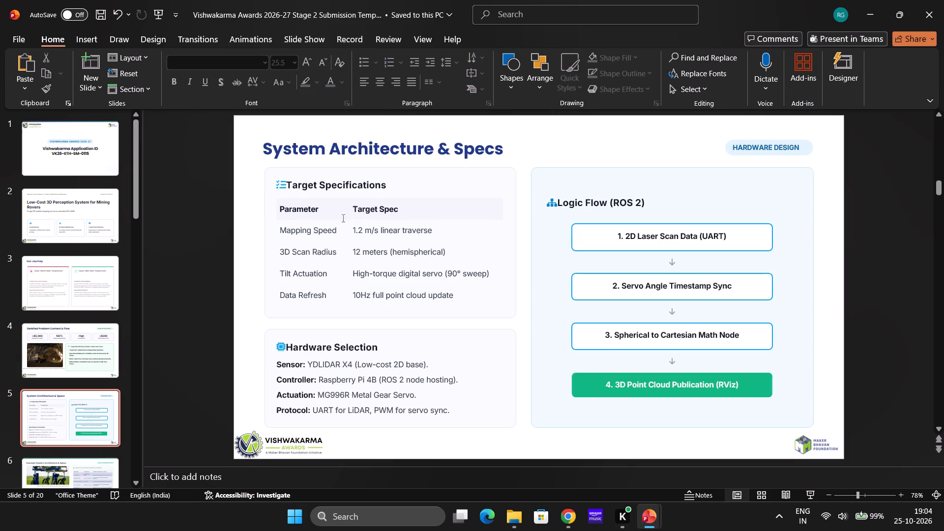
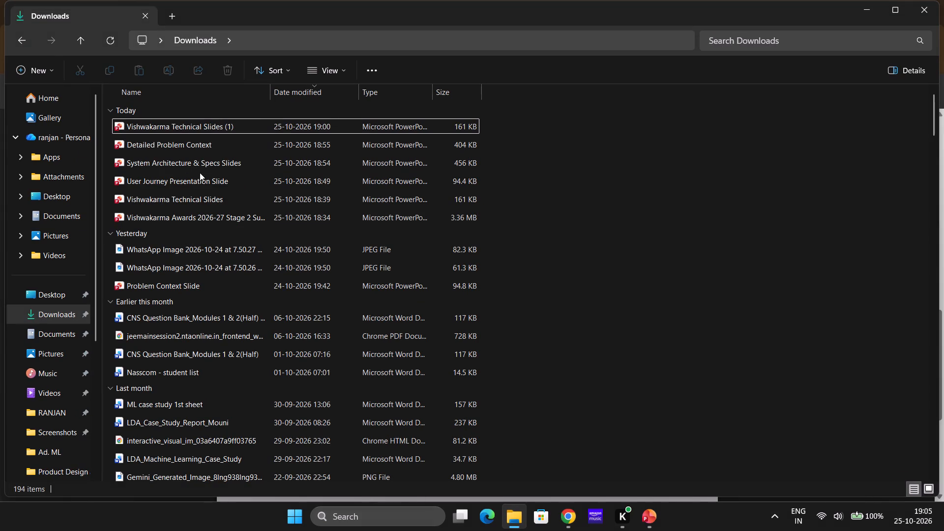
Open the Vishwakarma Awards 2026-27 Stage 2 Submission Template presentation from the Downloads folder.
{"action": "scroll", "coordinate": [200, 176], "scroll_direction": "up", "scroll_amount": 1}
{"action": "left_click", "coordinate": [248, 215]}
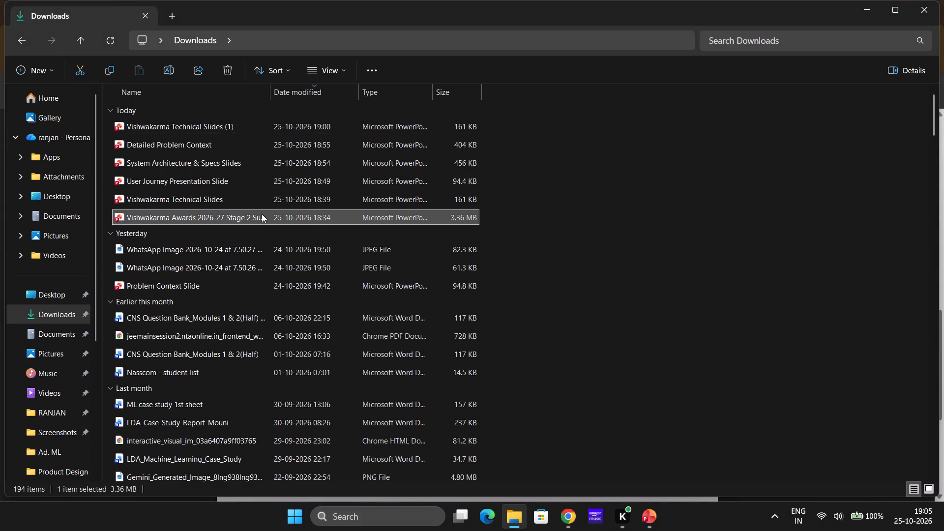
{"action": "double_click", "coordinate": [262, 214]}
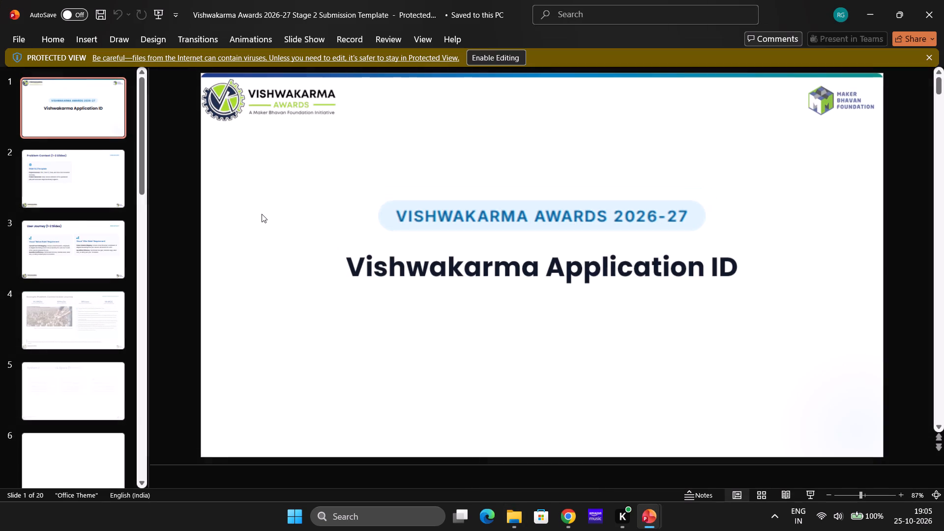
Look through slides 2 to 5 of the Stage 2 Submission Template, comparing the guideline slides with the Problem Context & User Journey example.
{"action": "left_click", "coordinate": [66, 187]}
{"action": "left_click", "coordinate": [76, 234]}
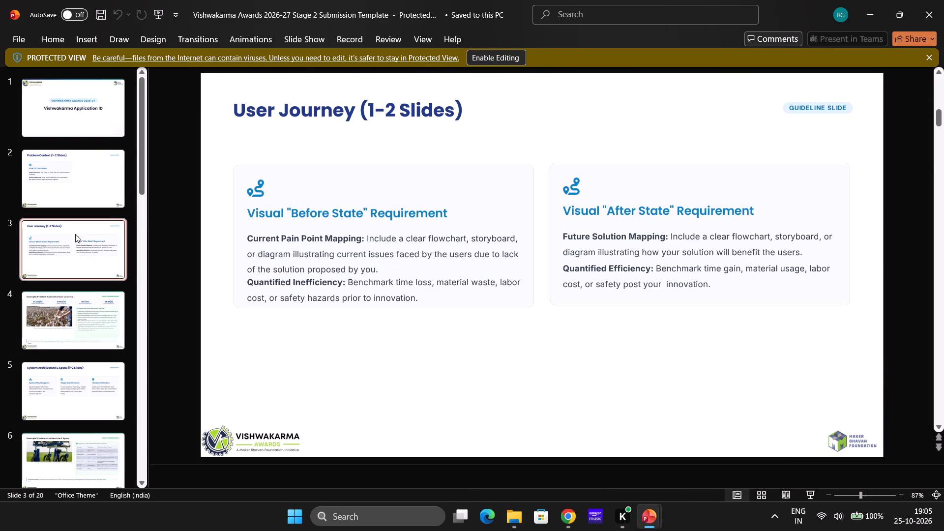
{"action": "left_click", "coordinate": [79, 309]}
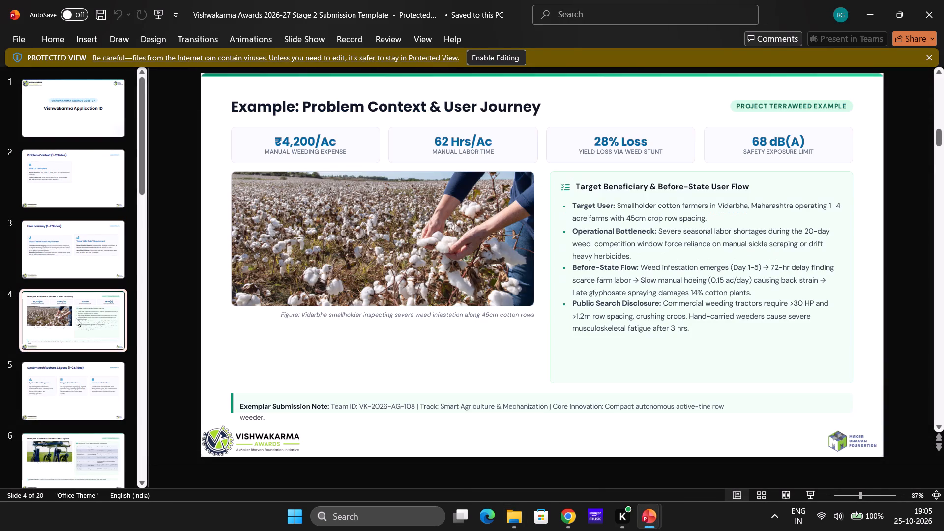
{"action": "left_click", "coordinate": [68, 388]}
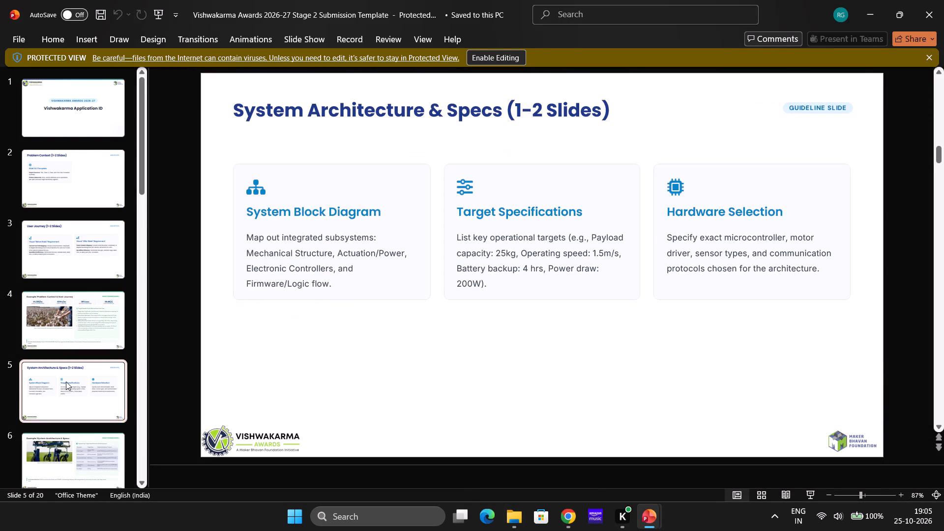
{"action": "left_click", "coordinate": [68, 245]}
{"action": "left_click", "coordinate": [61, 336]}
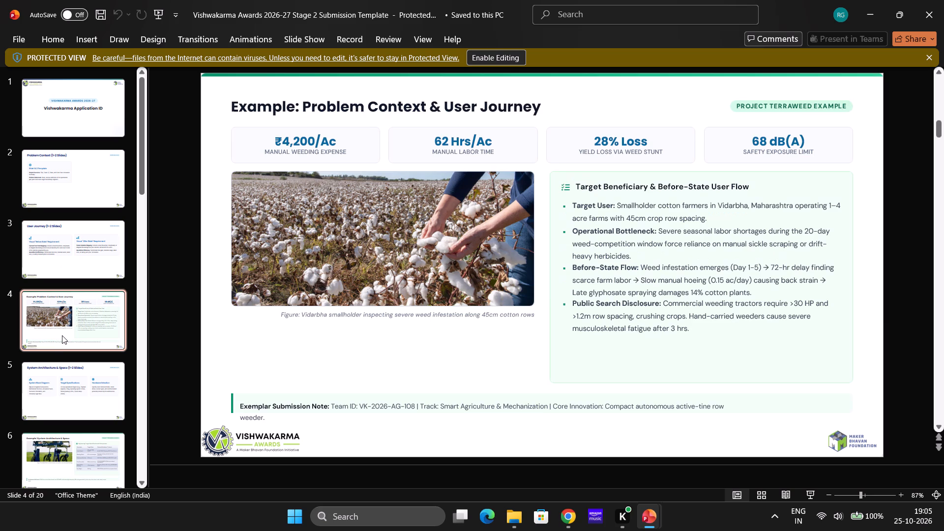
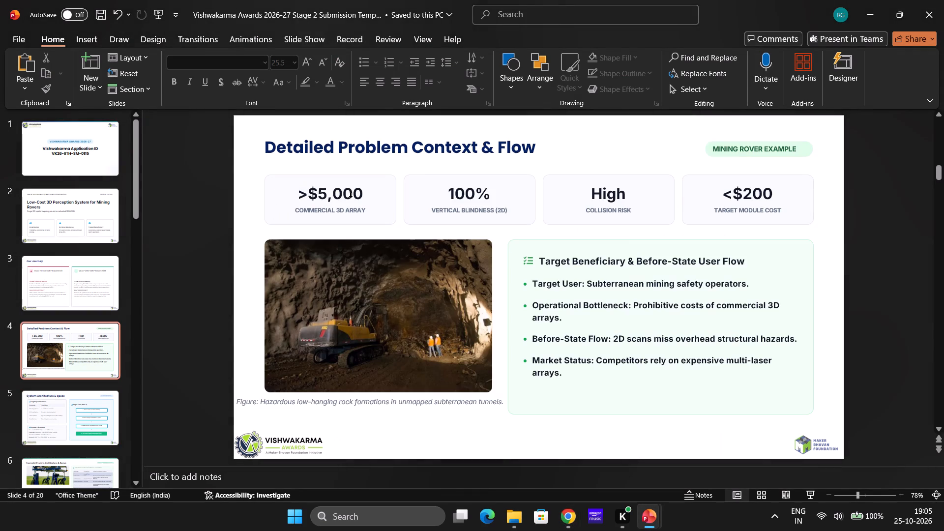
Open the title "Detailed Problem Context & Flow" on slide 4 for editing.
{"action": "scroll", "coordinate": [351, 198], "scroll_direction": "up", "scroll_amount": 1}
{"action": "scroll", "coordinate": [351, 198], "scroll_direction": "down", "scroll_amount": 1}
{"action": "left_click", "coordinate": [549, 144]}
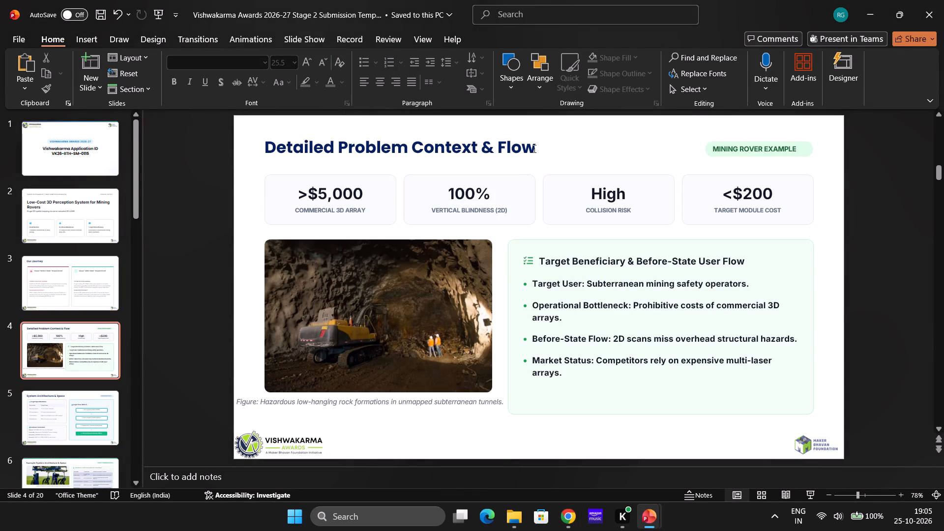
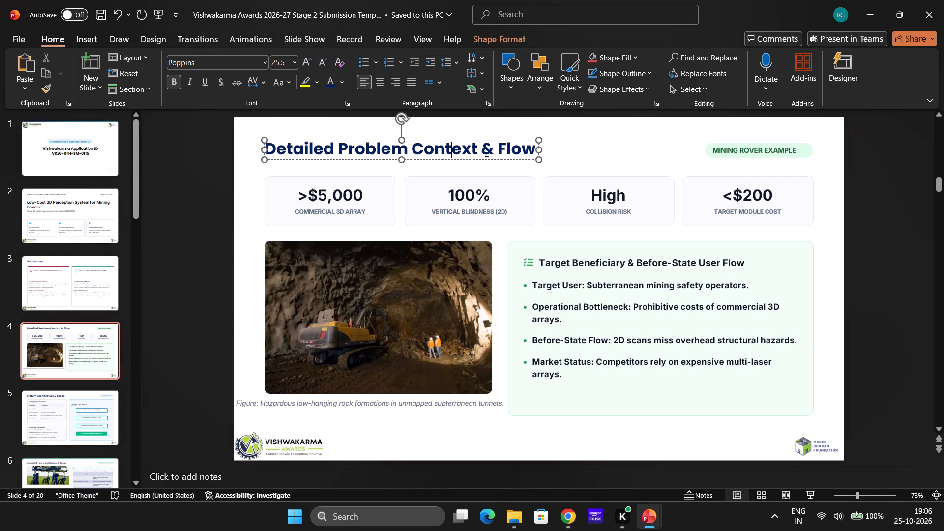
Recolor the "Detailed Problem Context & Flow" title on slide 4 to black and save the presentation.
{"action": "left_click", "coordinate": [486, 152]}
{"action": "key", "text": "ctrl+a"}
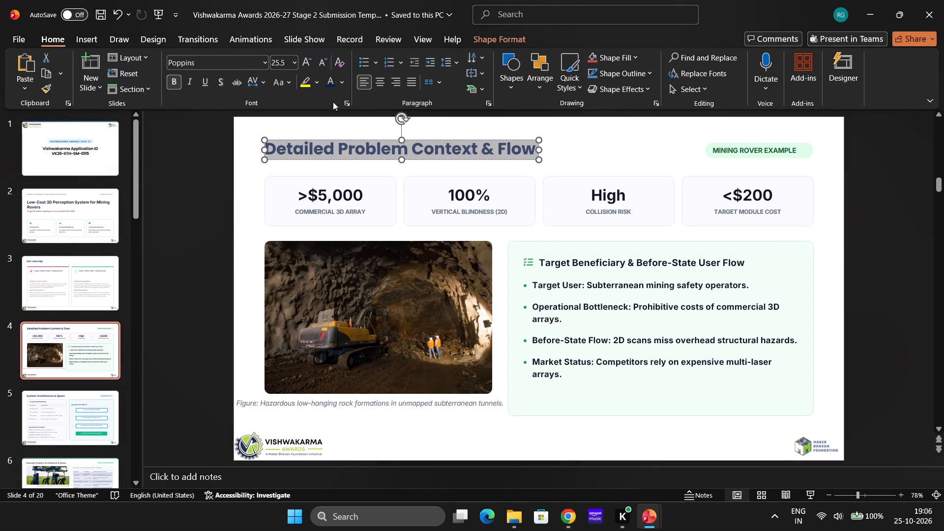
{"action": "left_click", "coordinate": [349, 84]}
{"action": "left_click", "coordinate": [345, 84]}
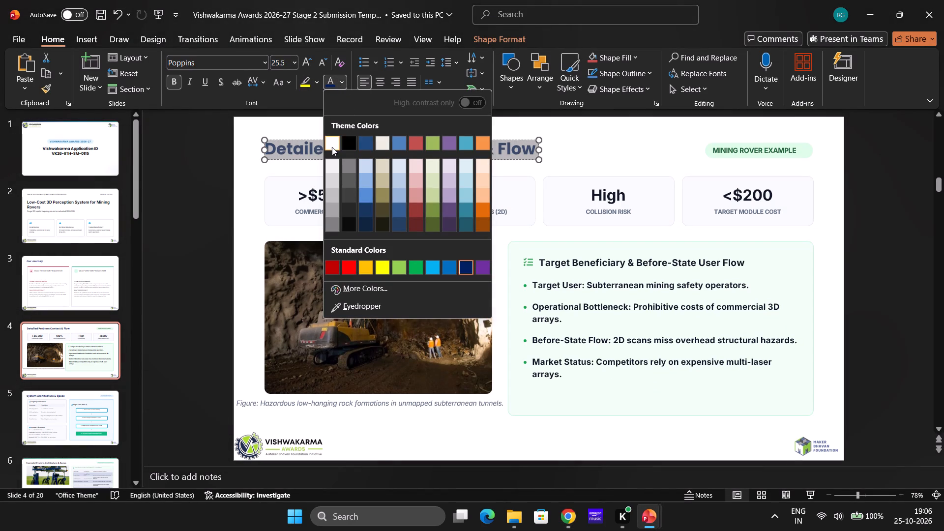
{"action": "left_click", "coordinate": [350, 142]}
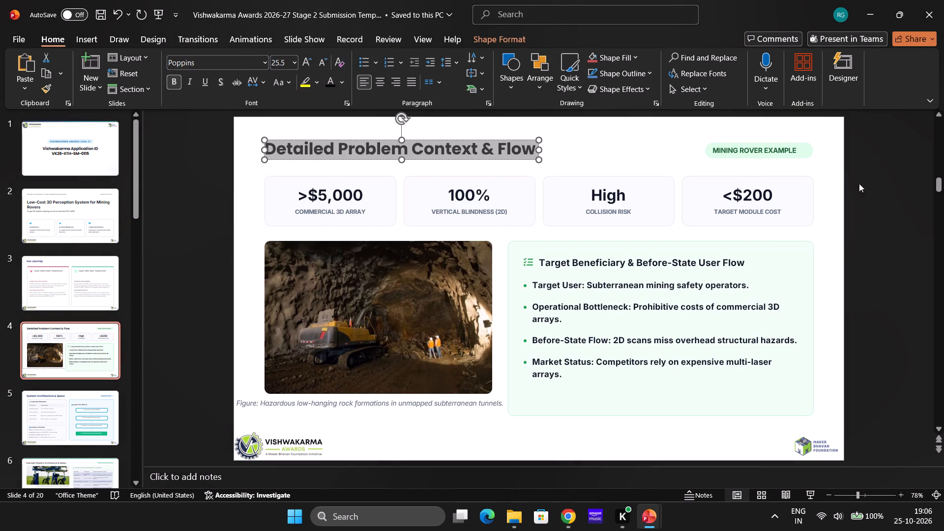
{"action": "left_click", "coordinate": [883, 187]}
{"action": "key", "text": "ctrl+s"}
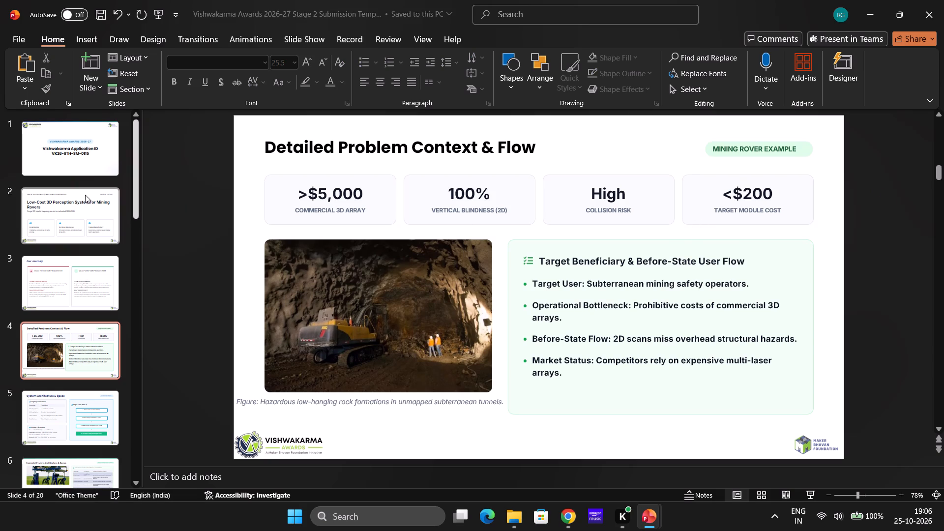
View the System Architecture & Specs example on slide 6 and bring up the open windows for switching.
{"action": "scroll", "coordinate": [82, 266], "scroll_direction": "down", "scroll_amount": 2}
{"action": "scroll", "coordinate": [366, 312], "scroll_direction": "down", "scroll_amount": 2}
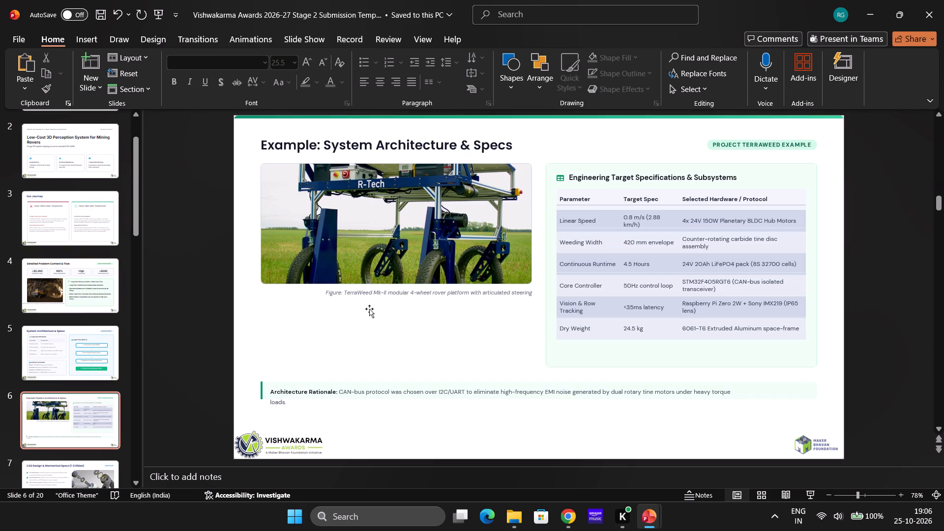
{"action": "key", "text": "alt+Tab"}
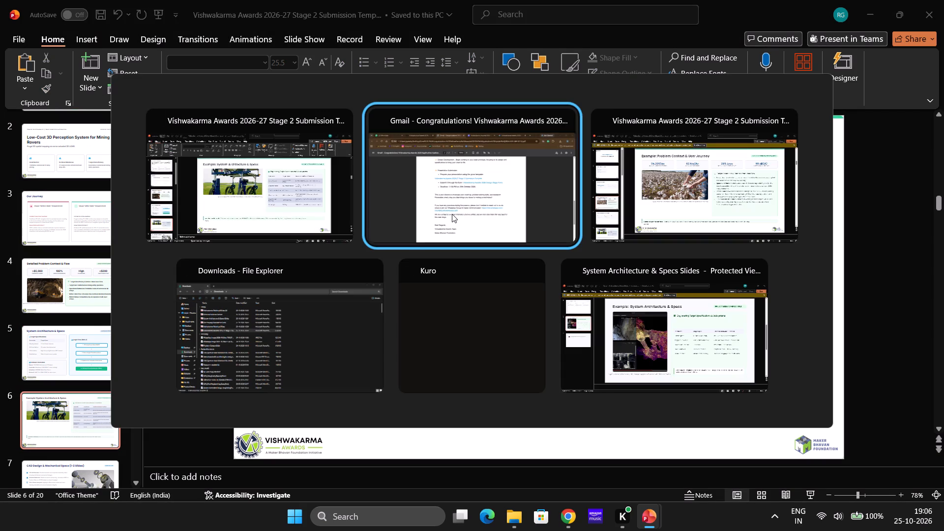
Switch to the original Stage 2 Submission Template open in Protected View, skim its remaining slides, and close it.
{"action": "key", "text": "alt+Tab"}
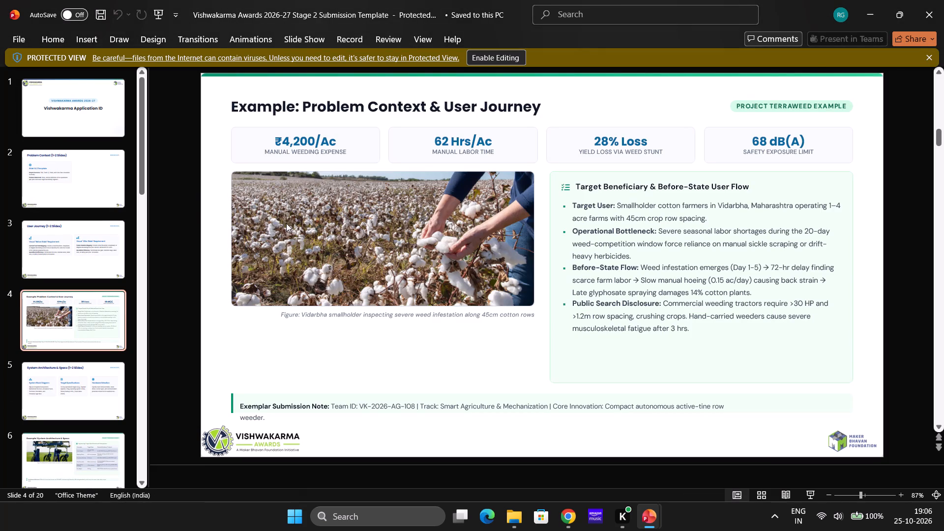
{"action": "scroll", "coordinate": [329, 226], "scroll_direction": "down", "scroll_amount": 5}
{"action": "scroll", "coordinate": [482, 205], "scroll_direction": "down", "scroll_amount": 5}
{"action": "left_click", "coordinate": [943, 0]}
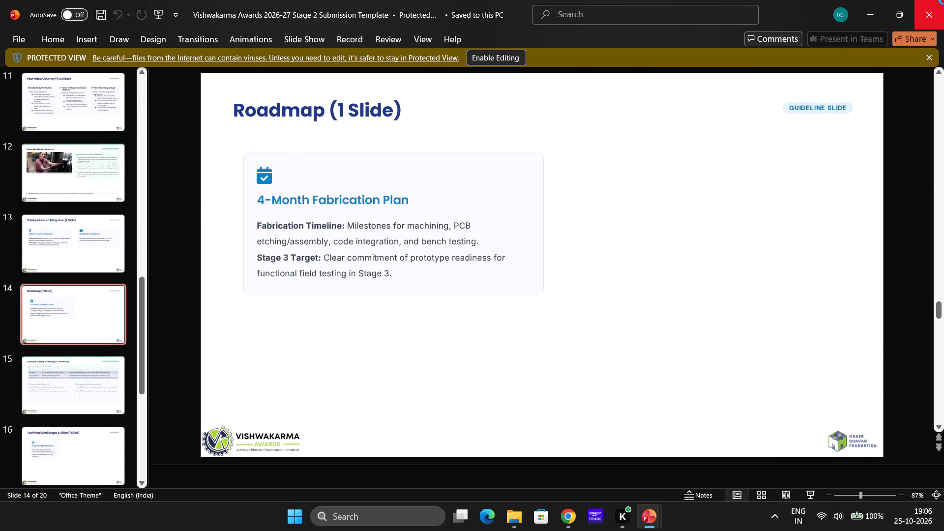
Review the first four slides of the edited submission deck, from the application ID cover to Detailed Problem Context & Flow.
{"action": "scroll", "coordinate": [306, 269], "scroll_direction": "up", "scroll_amount": 5}
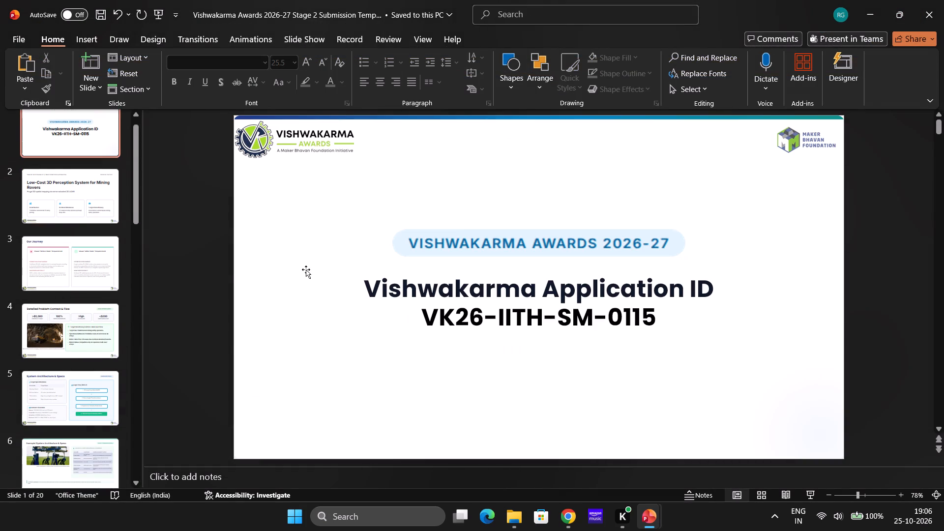
{"action": "scroll", "coordinate": [134, 268], "scroll_direction": "up", "scroll_amount": 4}
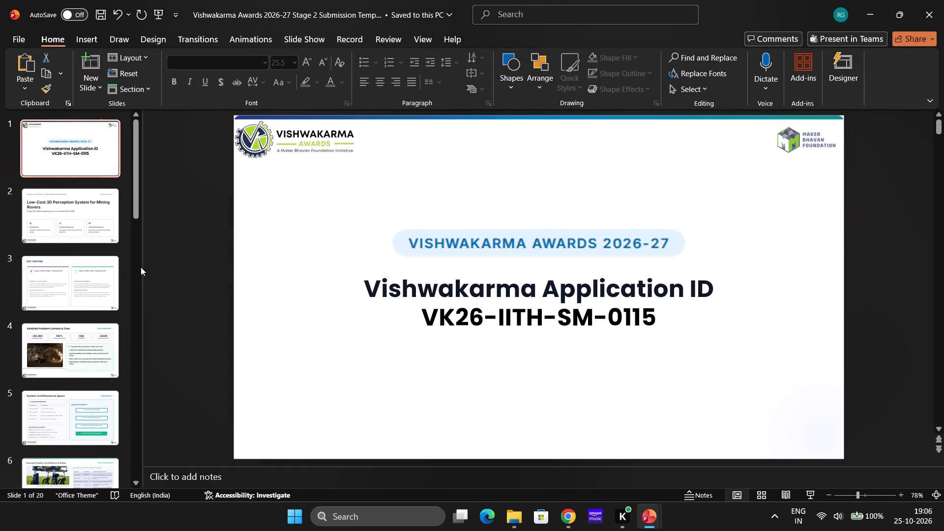
{"action": "scroll", "coordinate": [577, 300], "scroll_direction": "down", "scroll_amount": 6}
{"action": "scroll", "coordinate": [531, 297], "scroll_direction": "up", "scroll_amount": 2}
{"action": "scroll", "coordinate": [531, 297], "scroll_direction": "down", "scroll_amount": 1}
{"action": "scroll", "coordinate": [531, 297], "scroll_direction": "up", "scroll_amount": 4}
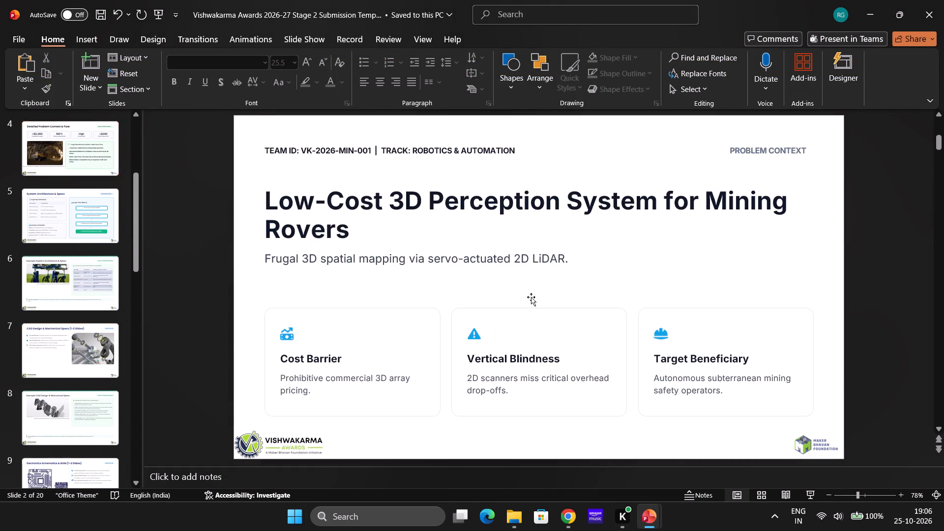
{"action": "scroll", "coordinate": [531, 297], "scroll_direction": "up", "scroll_amount": 9}
{"action": "scroll", "coordinate": [533, 295], "scroll_direction": "down", "scroll_amount": 2}
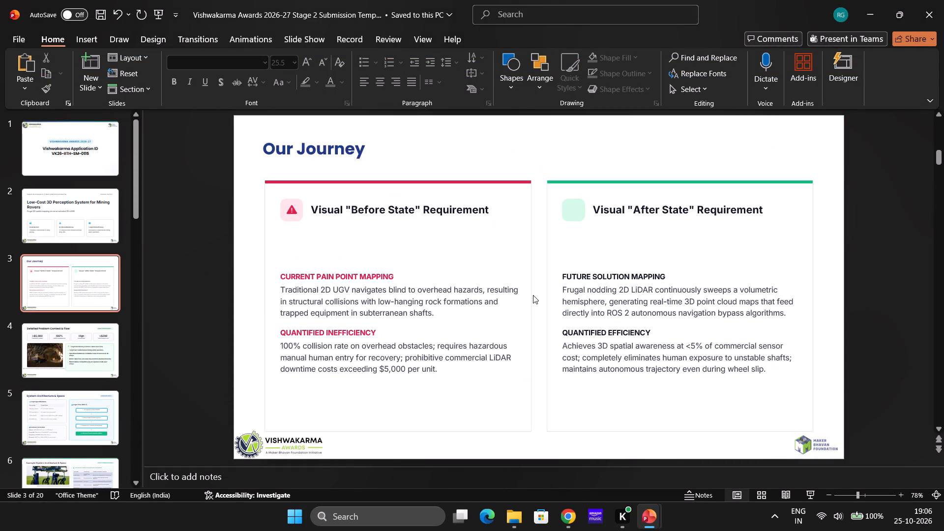
{"action": "scroll", "coordinate": [533, 295], "scroll_direction": "down", "scroll_amount": 1}
Save a copy of the edited deck to the Desktop as a PowerPoint Presentation named Vishwakarma PPT.
{"action": "left_click", "coordinate": [344, 10]}
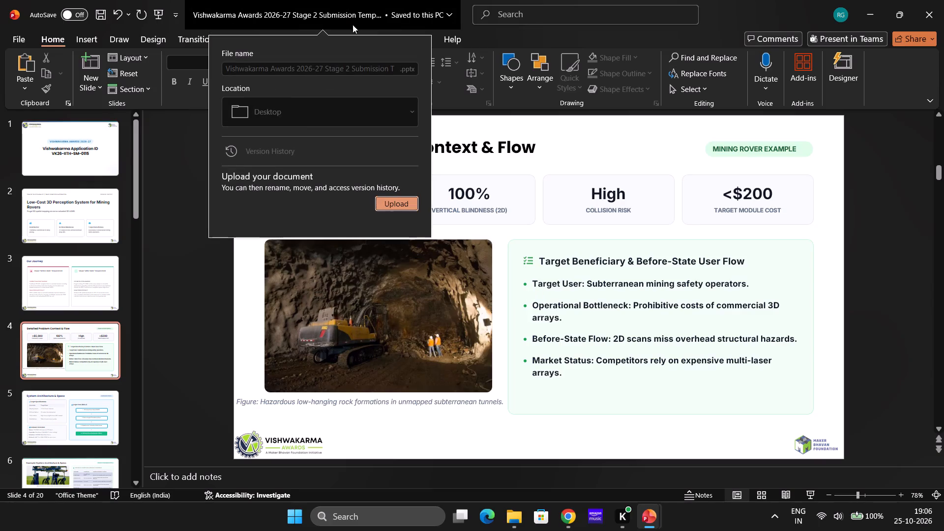
{"action": "left_click", "coordinate": [281, 6]}
{"action": "left_click", "coordinate": [16, 39]}
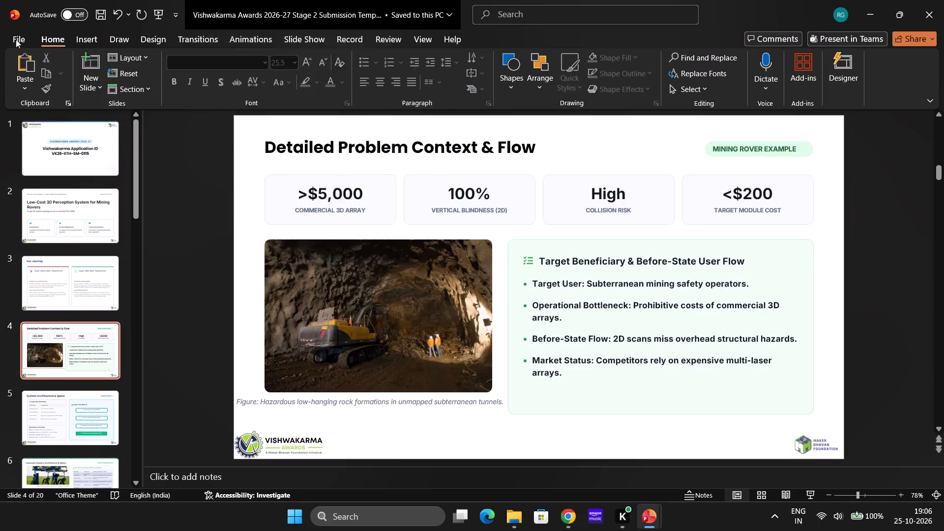
{"action": "left_click", "coordinate": [44, 227]}
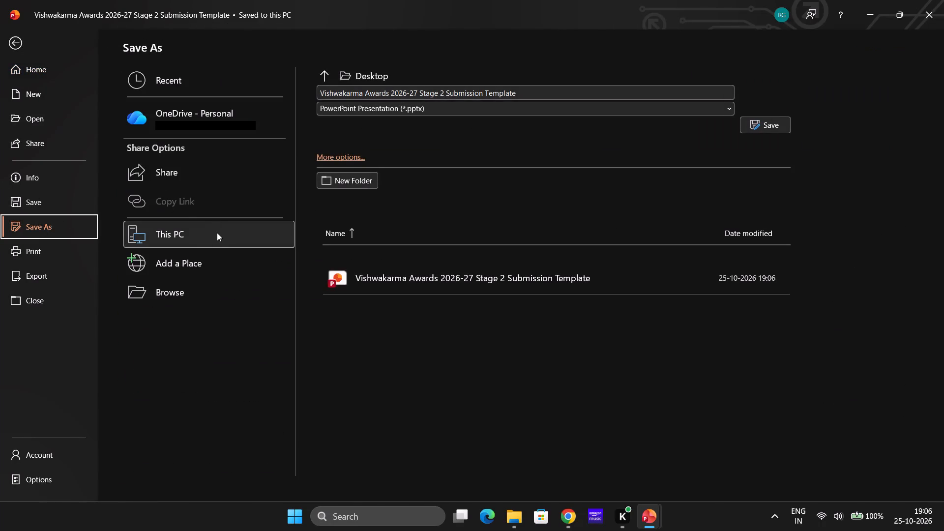
{"action": "left_click", "coordinate": [181, 294]}
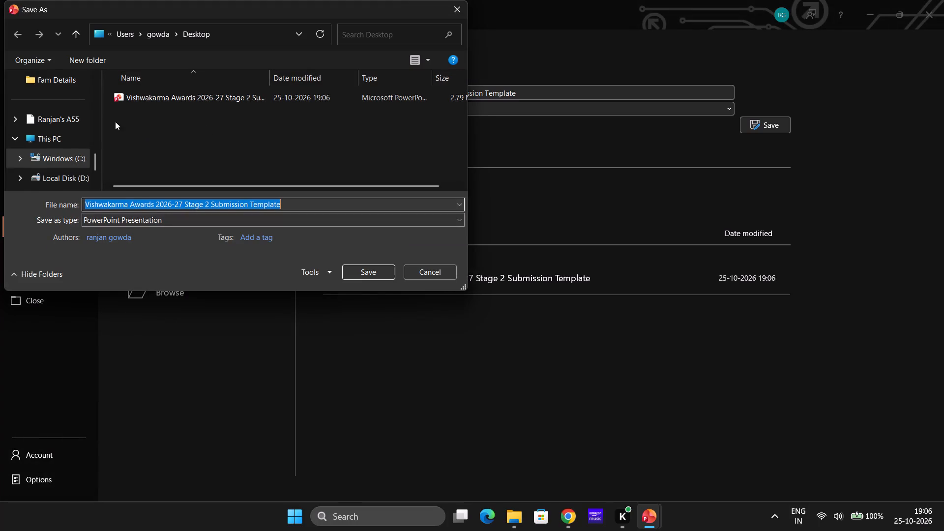
{"action": "scroll", "coordinate": [45, 158], "scroll_direction": "down", "scroll_amount": 1}
{"action": "scroll", "coordinate": [52, 149], "scroll_direction": "up", "scroll_amount": 4}
{"action": "scroll", "coordinate": [54, 135], "scroll_direction": "down", "scroll_amount": 1}
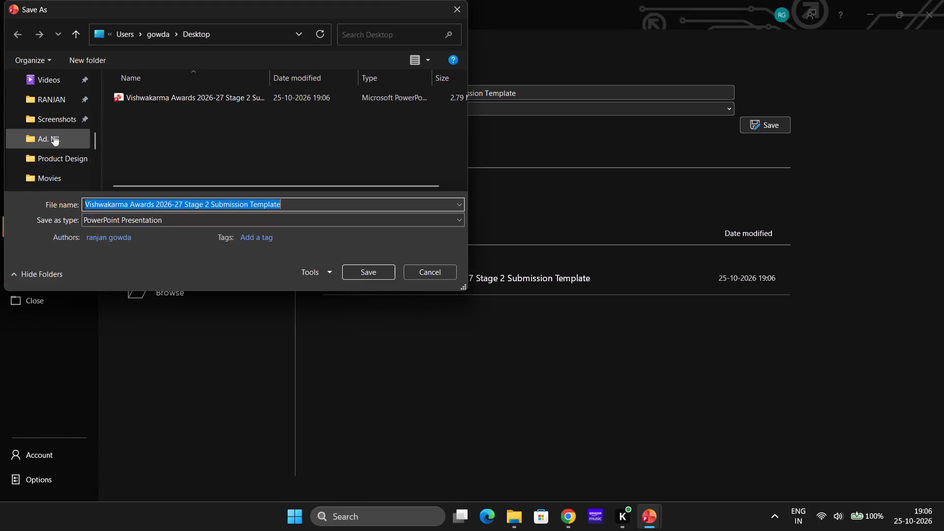
{"action": "scroll", "coordinate": [59, 138], "scroll_direction": "up", "scroll_amount": 3}
{"action": "scroll", "coordinate": [59, 129], "scroll_direction": "down", "scroll_amount": 1}
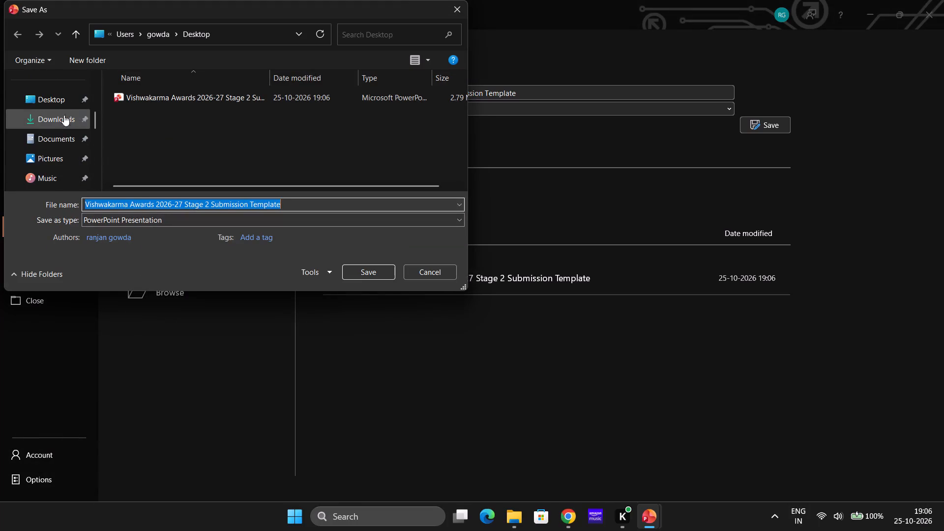
{"action": "left_click", "coordinate": [66, 103]}
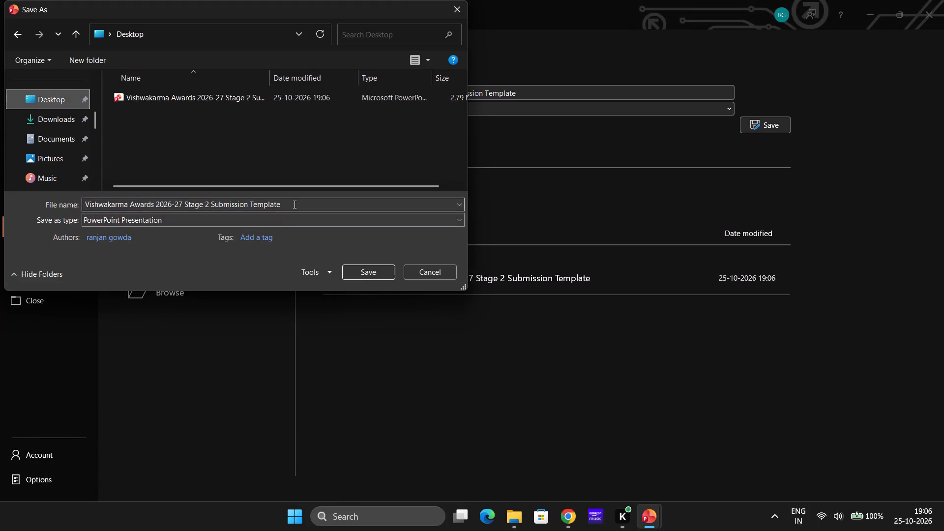
{"action": "left_click", "coordinate": [294, 204]}
{"action": "key", "text": "ctrl+BackSpace"}
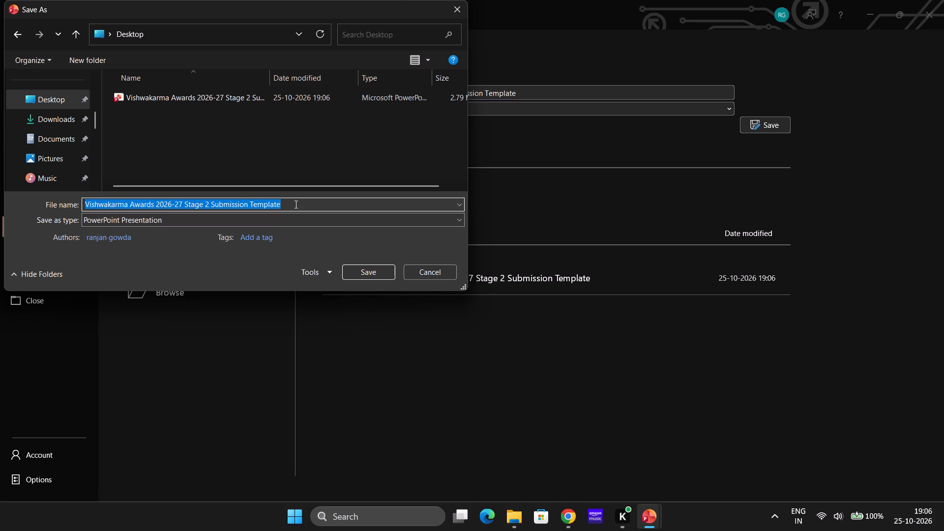
{"action": "key", "text": "BackSpace"}
{"action": "key", "text": "BackSpace"}
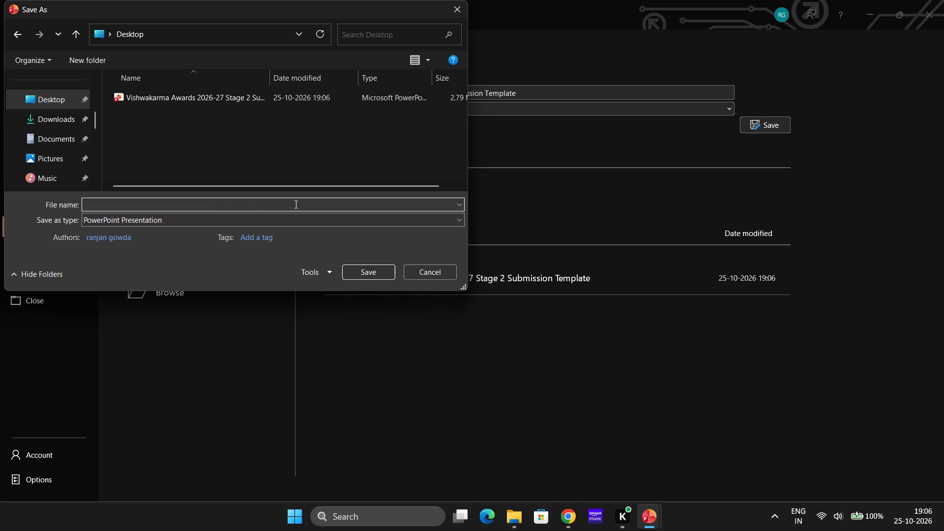
{"action": "type", "text": "Vis"}
{"action": "type", "text": "hwakarma PPT"}
{"action": "key", "text": "Return"}
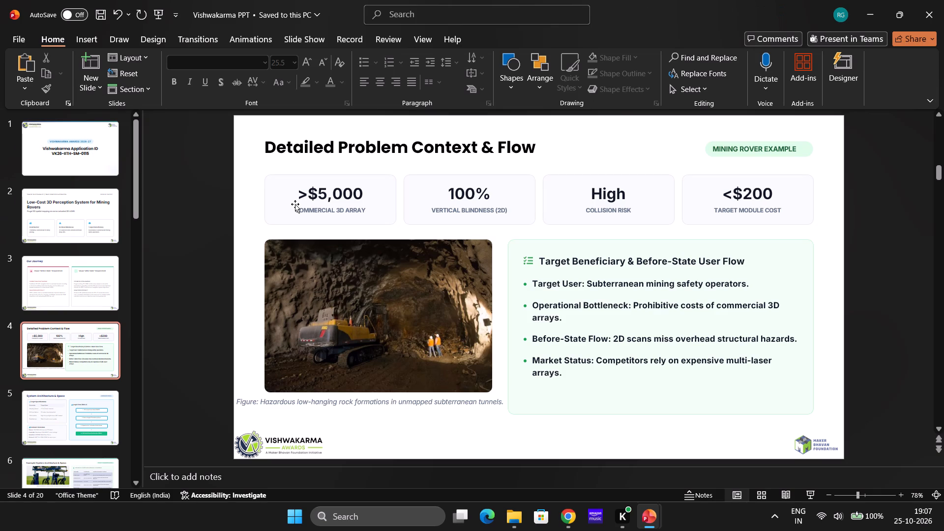
Check the refreshed desktop for the Vishwakarma PPT file, and return to the presentation.
{"action": "key", "text": "super+d"}
{"action": "key", "text": "ctrl+r"}
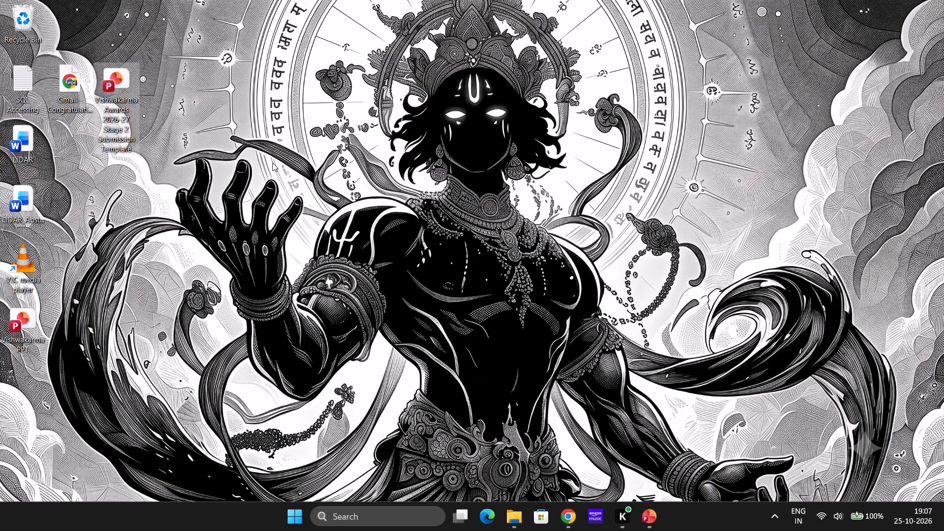
{"action": "key", "text": "alt+Tab"}
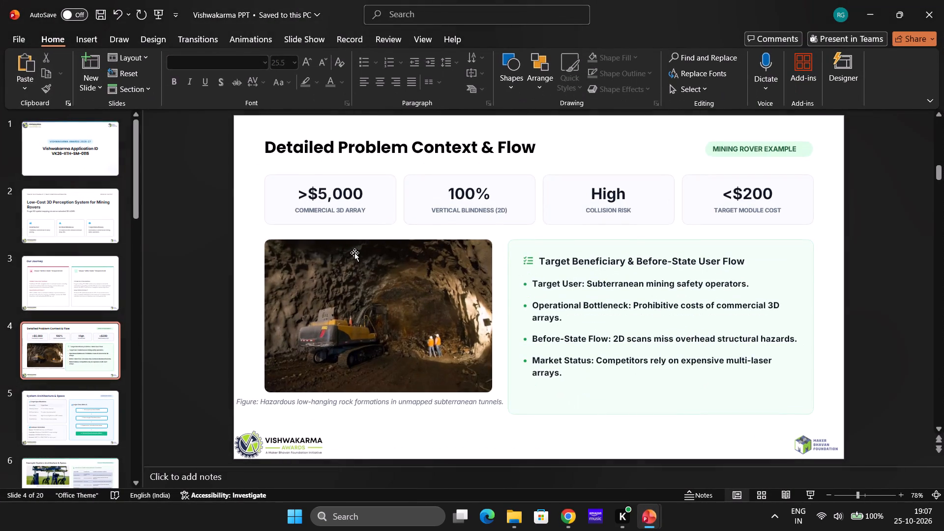
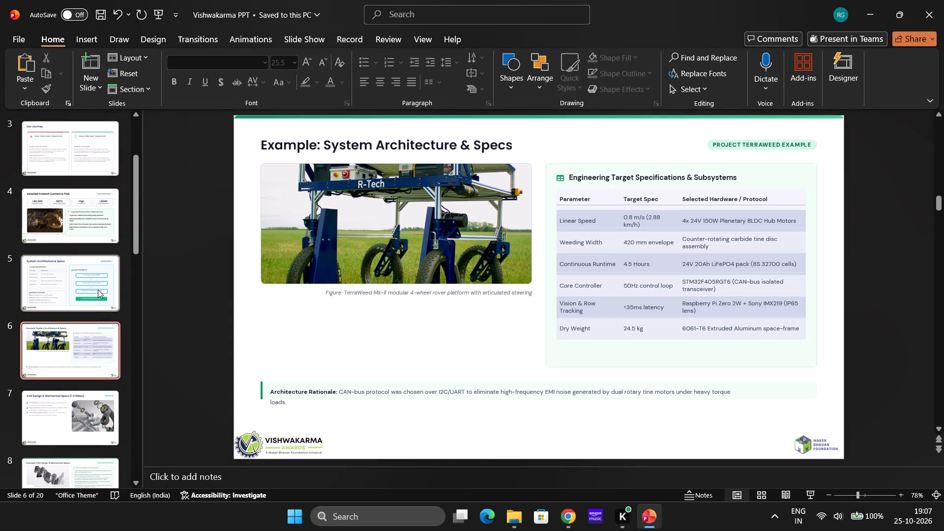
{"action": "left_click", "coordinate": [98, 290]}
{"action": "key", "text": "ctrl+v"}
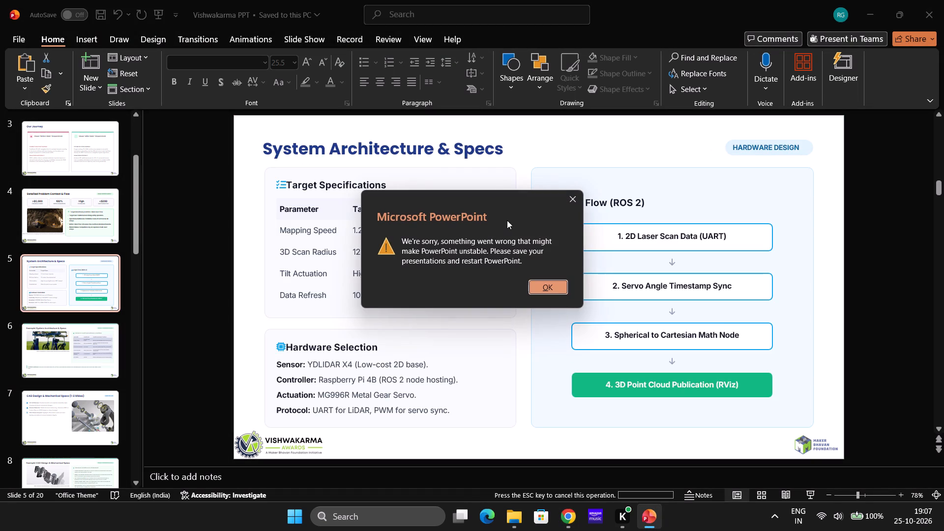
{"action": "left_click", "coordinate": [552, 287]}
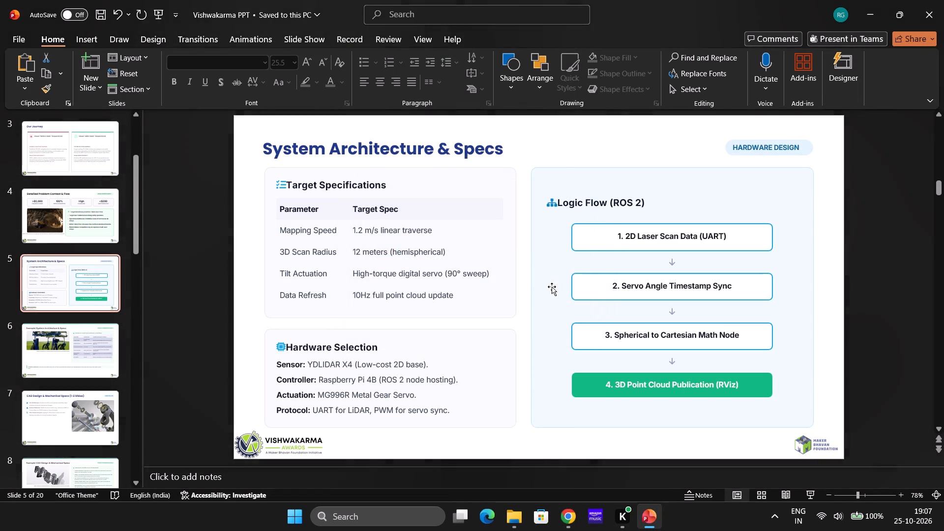
Save and close Vishwakarma PPT, and reopen it from the desktop.
{"action": "left_click", "coordinate": [101, 269]}
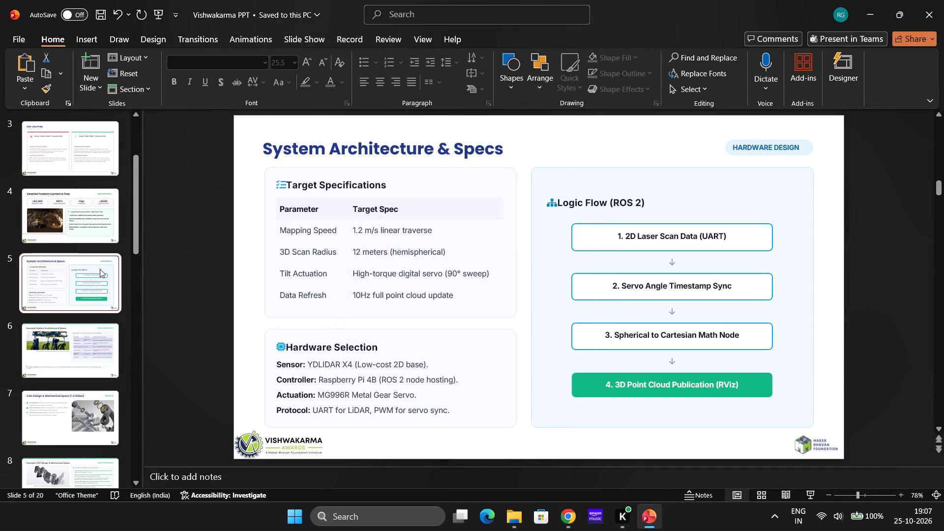
{"action": "left_click", "coordinate": [74, 370]}
{"action": "key", "text": "ctrl+s"}
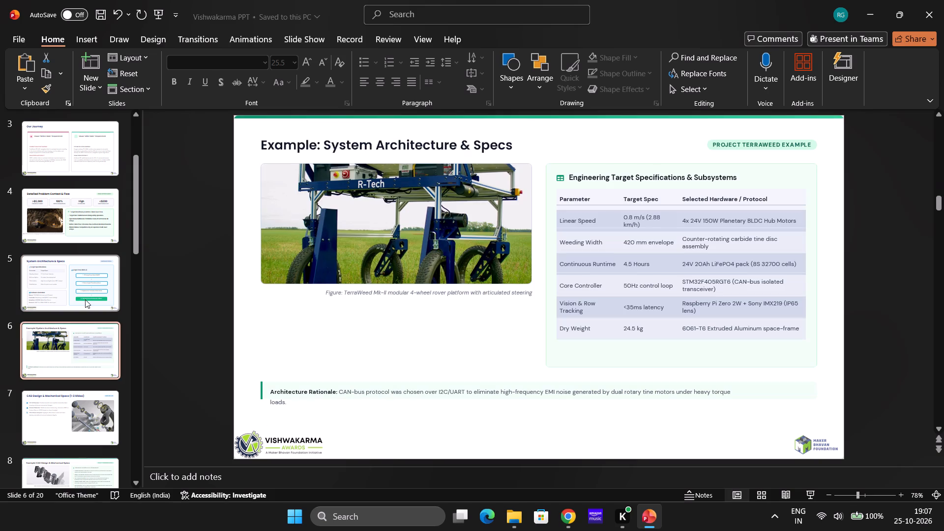
{"action": "left_click", "coordinate": [943, 0]}
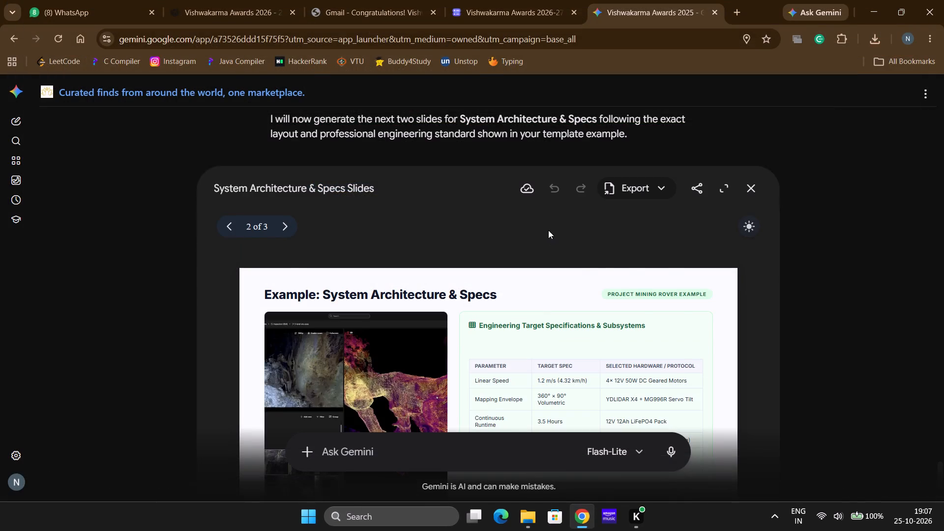
{"action": "key", "text": "super+d"}
{"action": "double_click", "coordinate": [29, 317]}
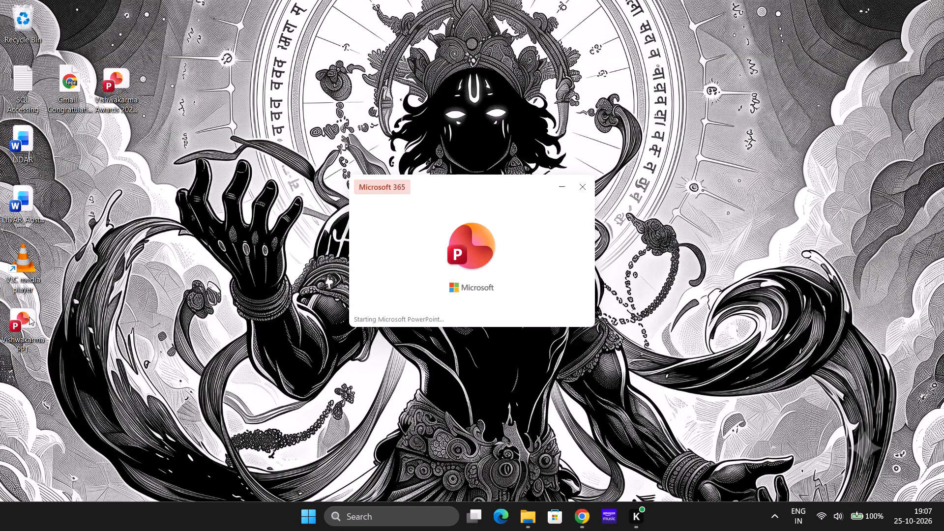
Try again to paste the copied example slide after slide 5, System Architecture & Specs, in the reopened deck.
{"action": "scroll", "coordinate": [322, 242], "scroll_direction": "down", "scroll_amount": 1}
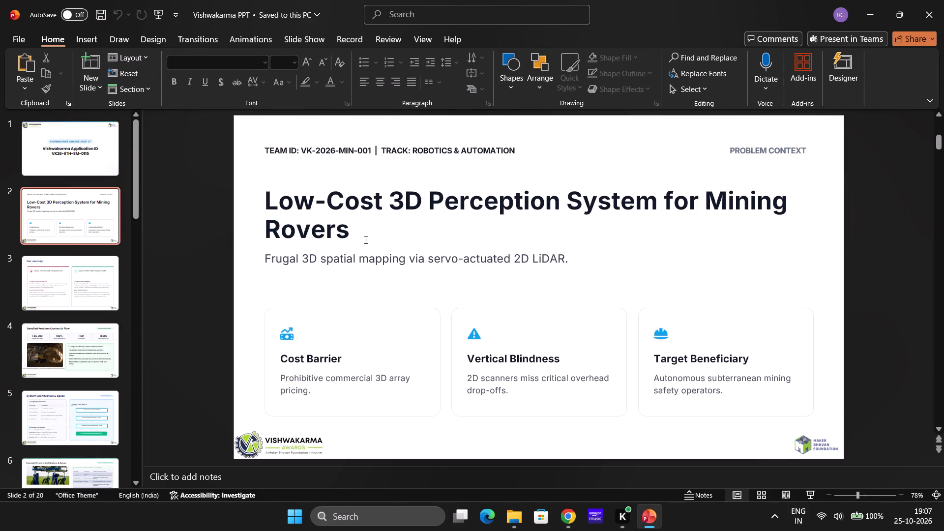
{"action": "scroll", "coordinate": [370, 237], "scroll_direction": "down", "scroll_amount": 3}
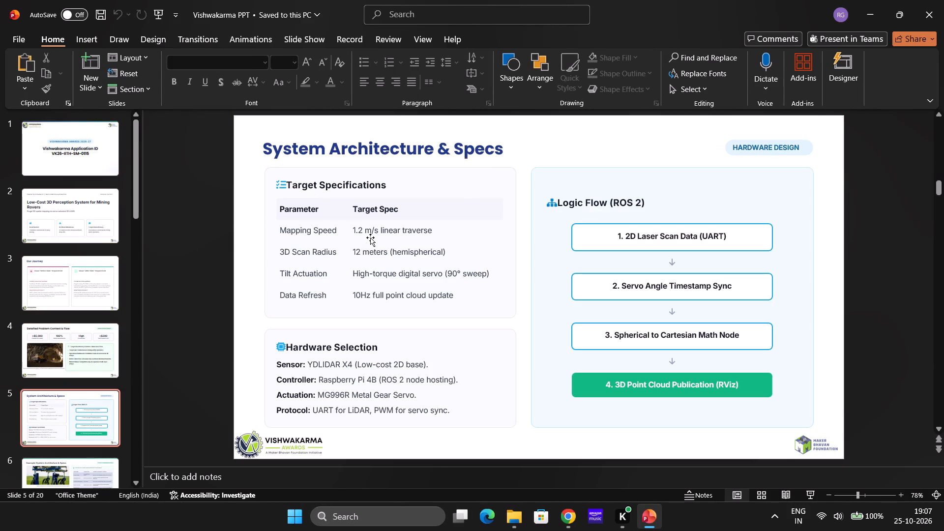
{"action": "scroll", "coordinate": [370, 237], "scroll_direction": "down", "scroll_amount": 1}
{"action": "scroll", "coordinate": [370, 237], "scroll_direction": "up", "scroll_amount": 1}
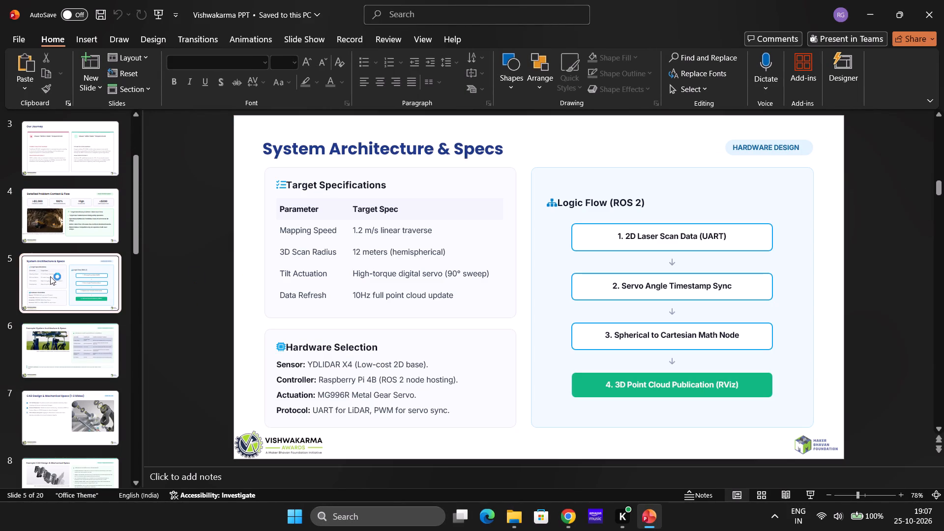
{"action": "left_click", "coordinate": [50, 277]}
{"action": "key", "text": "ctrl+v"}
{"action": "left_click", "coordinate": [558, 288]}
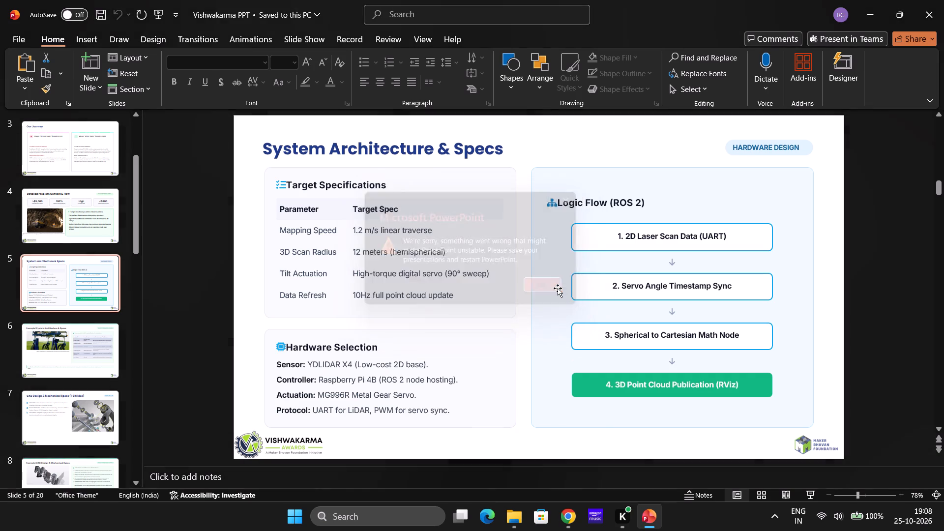
Reopen the downloaded System Architecture & Specs Slides file from the browser and enable editing with its second slide selected.
{"action": "key", "text": "alt+Tab"}
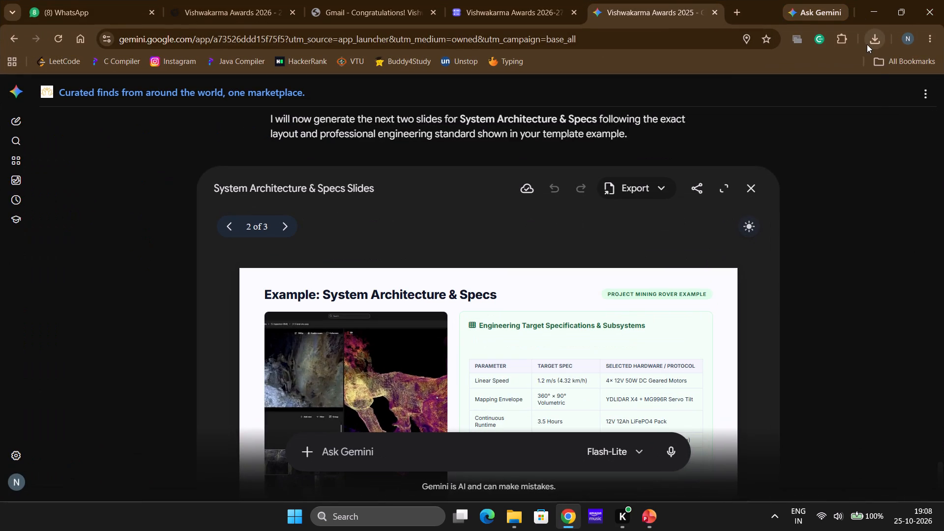
{"action": "left_click", "coordinate": [867, 44]}
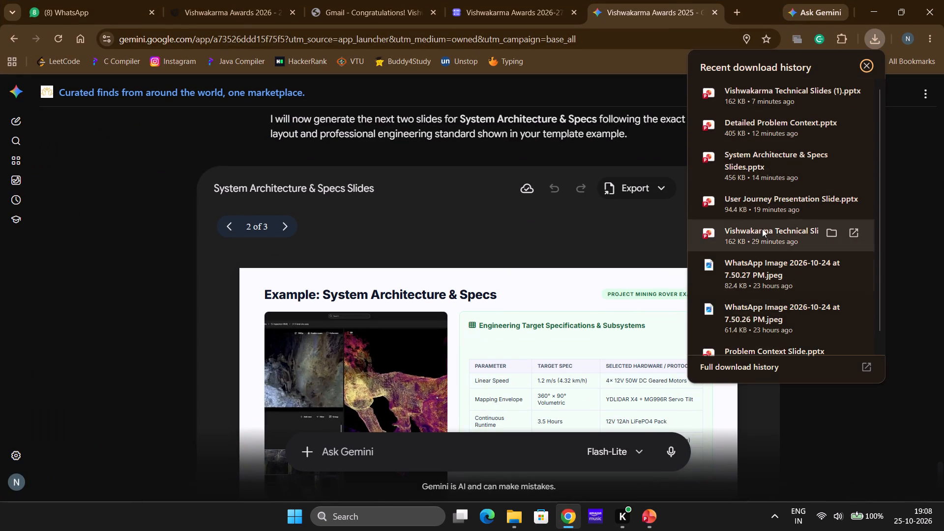
{"action": "left_click", "coordinate": [767, 164]}
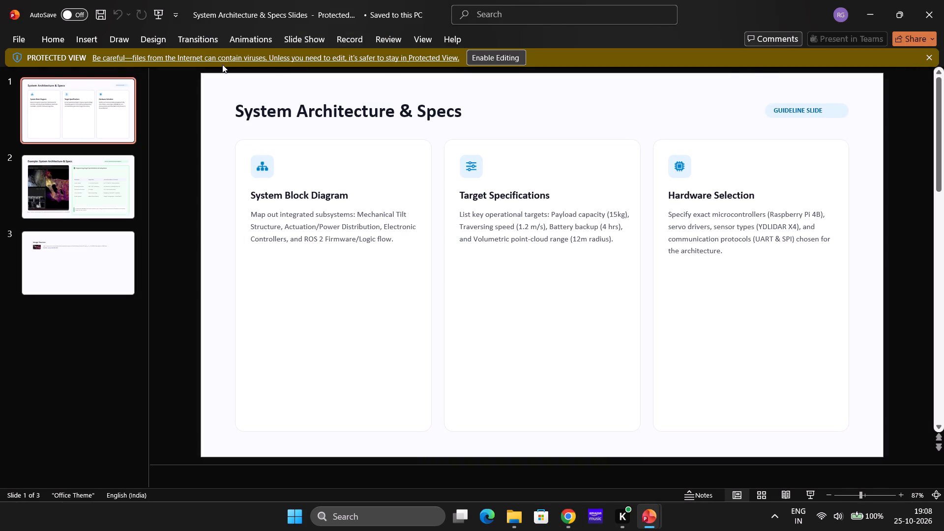
{"action": "left_click", "coordinate": [99, 172]}
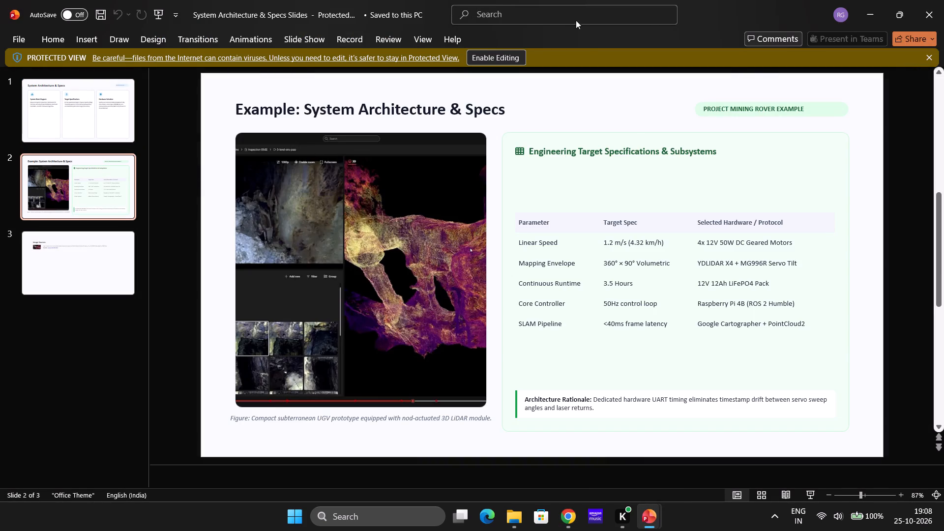
{"action": "left_click", "coordinate": [500, 52]}
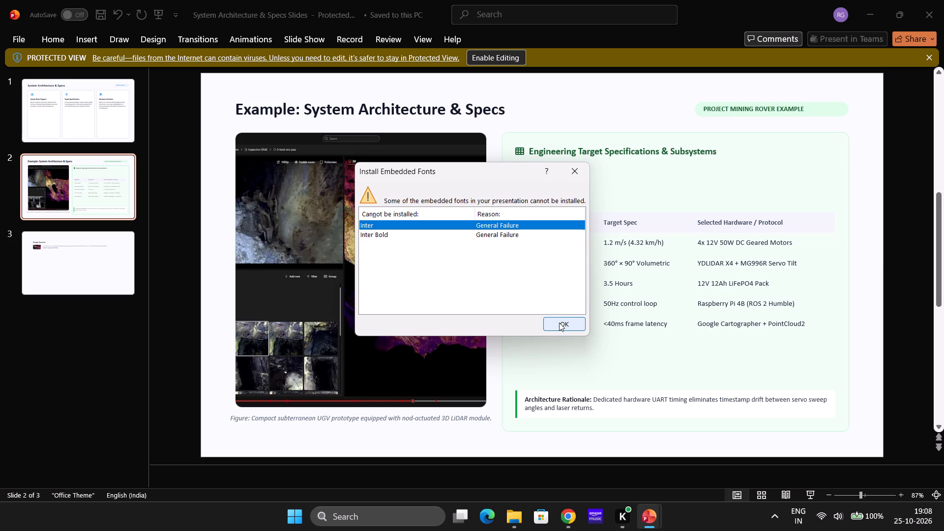
{"action": "left_click", "coordinate": [562, 322]}
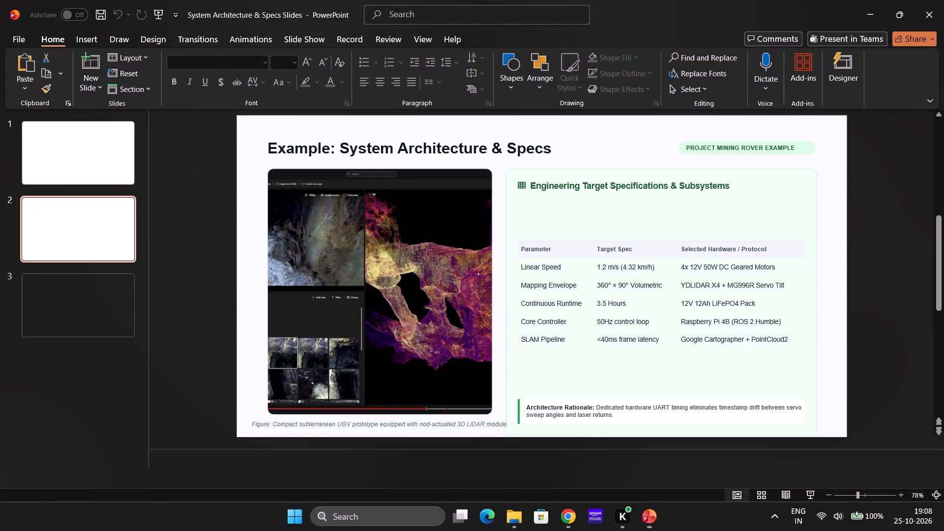
Compare Vishwakarma PPT's TerraWeed example on slide 6 with the Mining Rover example in the downloaded System Architecture & Specs deck.
{"action": "key", "text": "alt+Tab"}
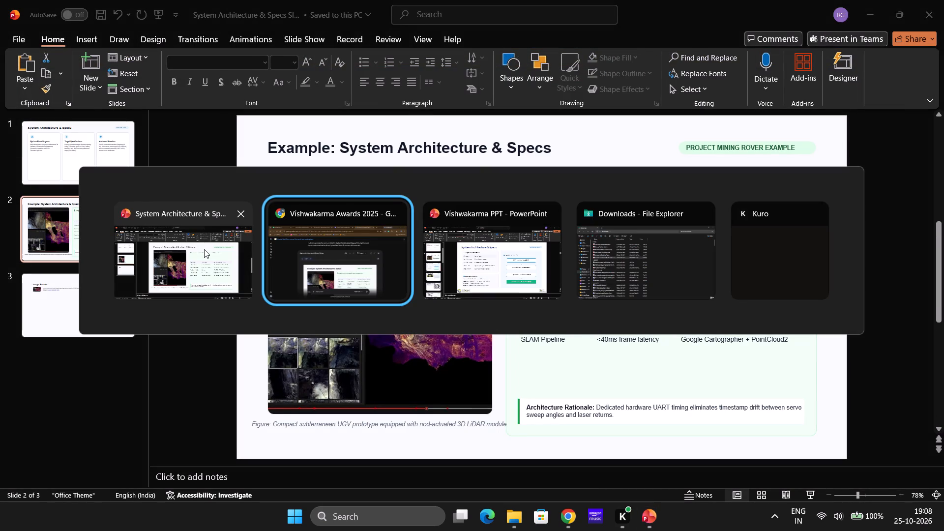
{"action": "key", "text": "alt+Tab"}
{"action": "scroll", "coordinate": [306, 261], "scroll_direction": "down", "scroll_amount": 1}
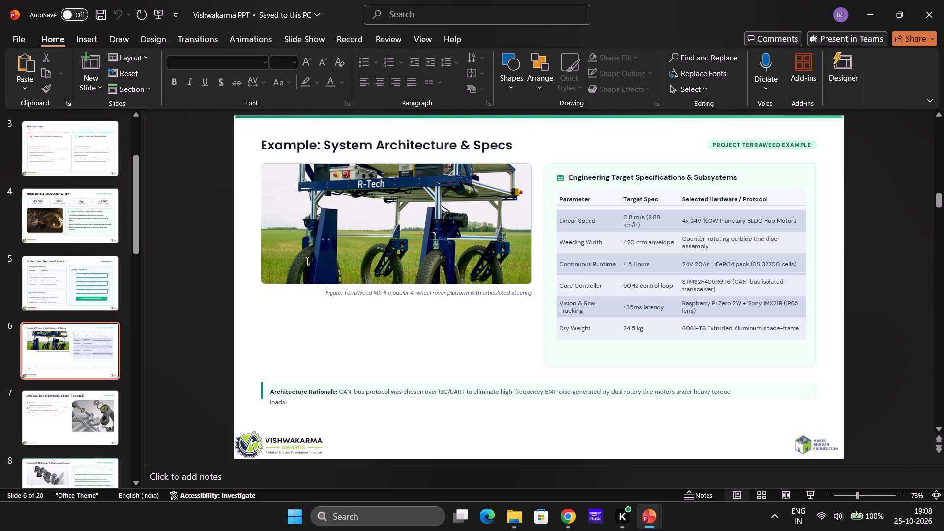
{"action": "scroll", "coordinate": [306, 261], "scroll_direction": "up", "scroll_amount": 1}
{"action": "scroll", "coordinate": [306, 261], "scroll_direction": "down", "scroll_amount": 1}
{"action": "key", "text": "alt+Tab"}
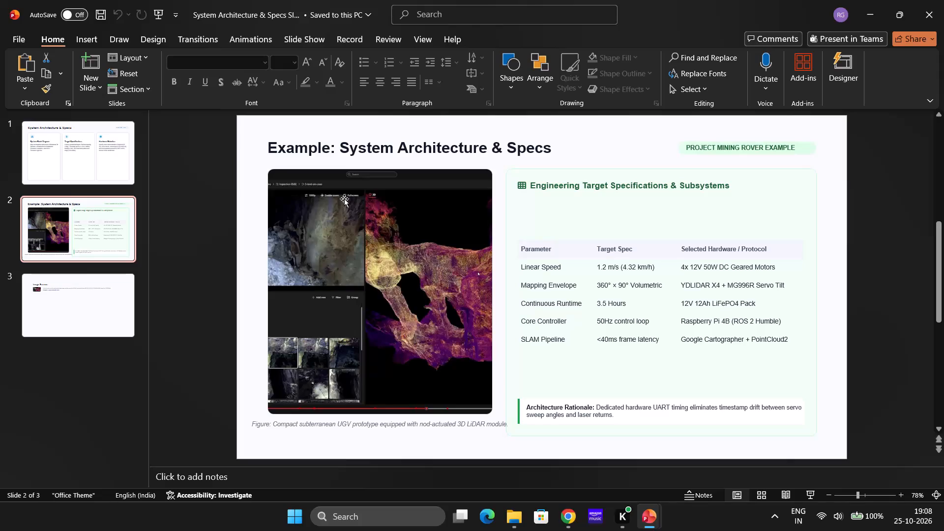
{"action": "key", "text": "alt+Tab"}
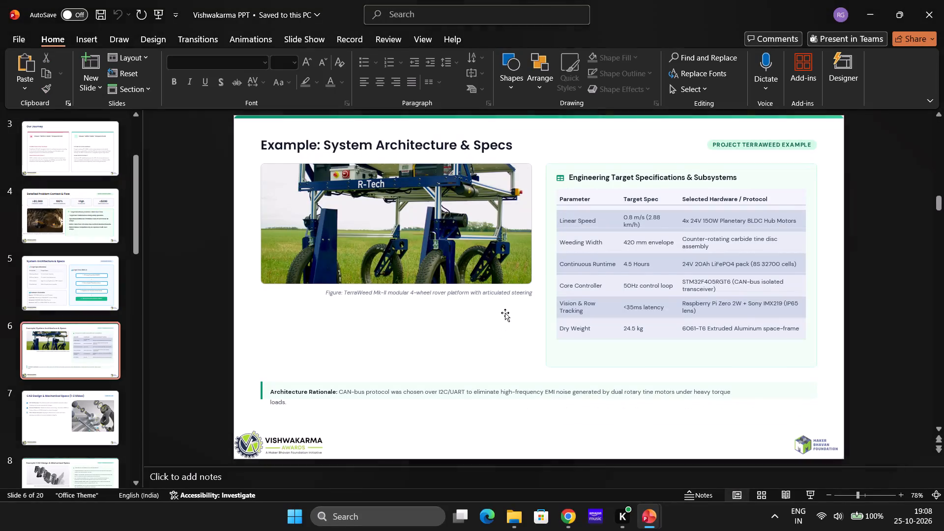
{"action": "scroll", "coordinate": [451, 305], "scroll_direction": "up", "scroll_amount": 1}
{"action": "scroll", "coordinate": [451, 305], "scroll_direction": "down", "scroll_amount": 1}
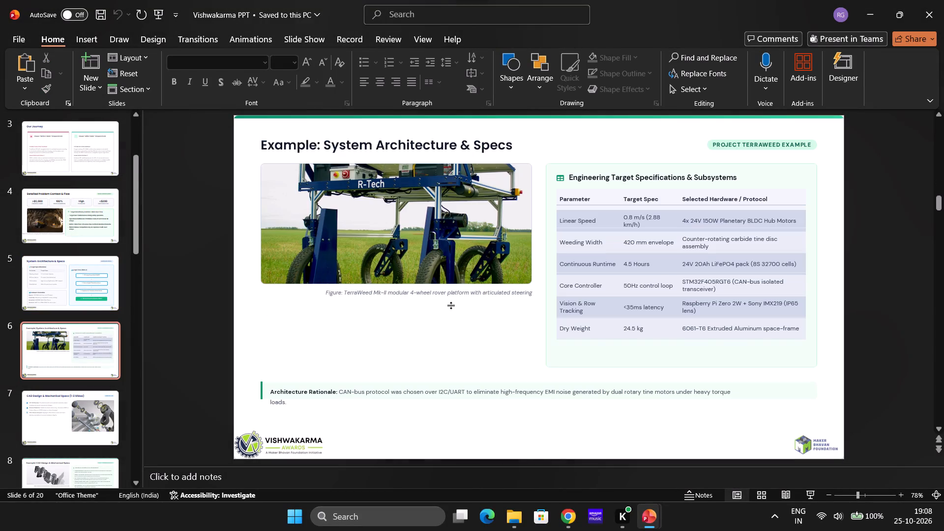
{"action": "key", "text": "alt+Tab"}
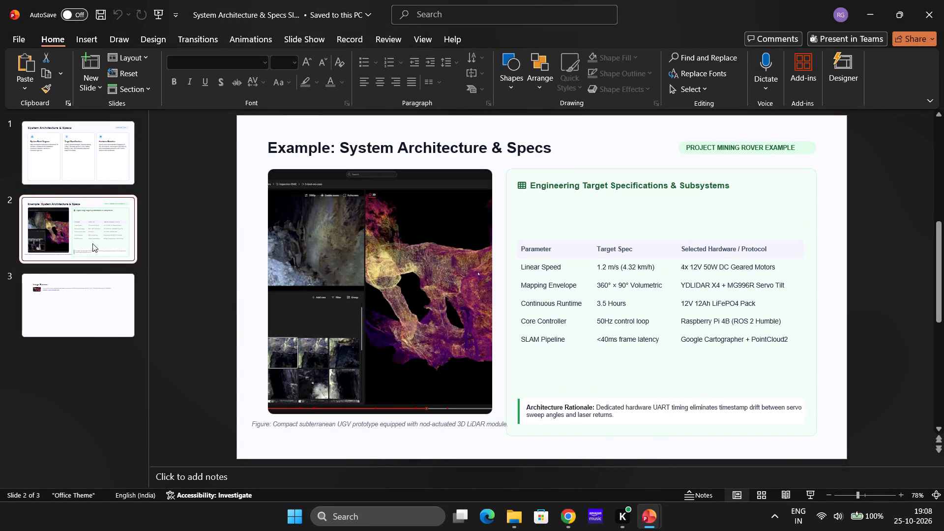
Copy the Mining Rover example slide into Vishwakarma PPT after slide 5, and close the downloaded System Architecture & Specs deck.
{"action": "right_click", "coordinate": [87, 222]}
{"action": "left_click", "coordinate": [133, 229]}
{"action": "key", "text": "alt+Tab"}
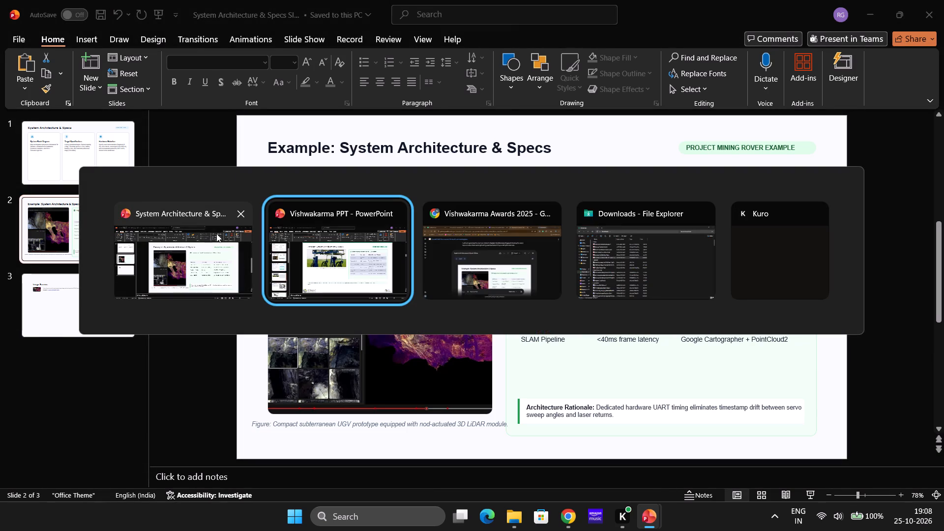
{"action": "left_click", "coordinate": [71, 266]}
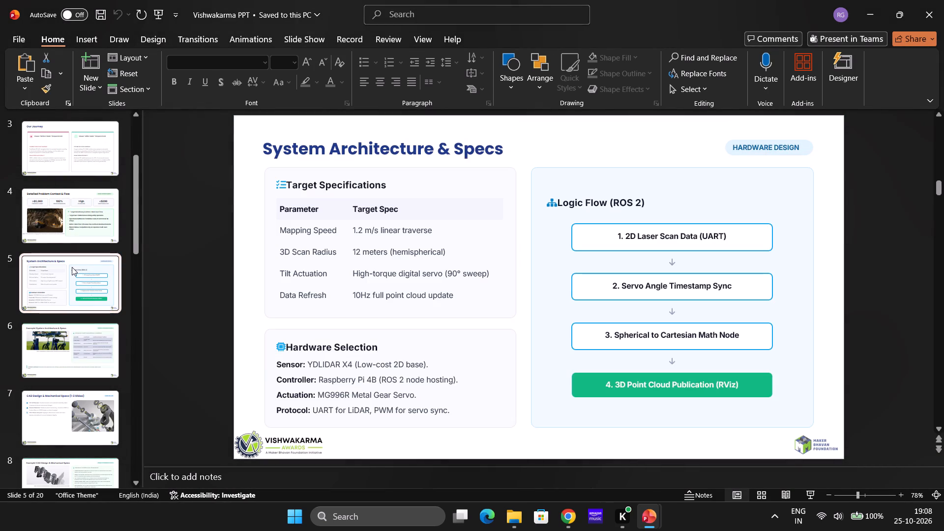
{"action": "key", "text": "ctrl+v"}
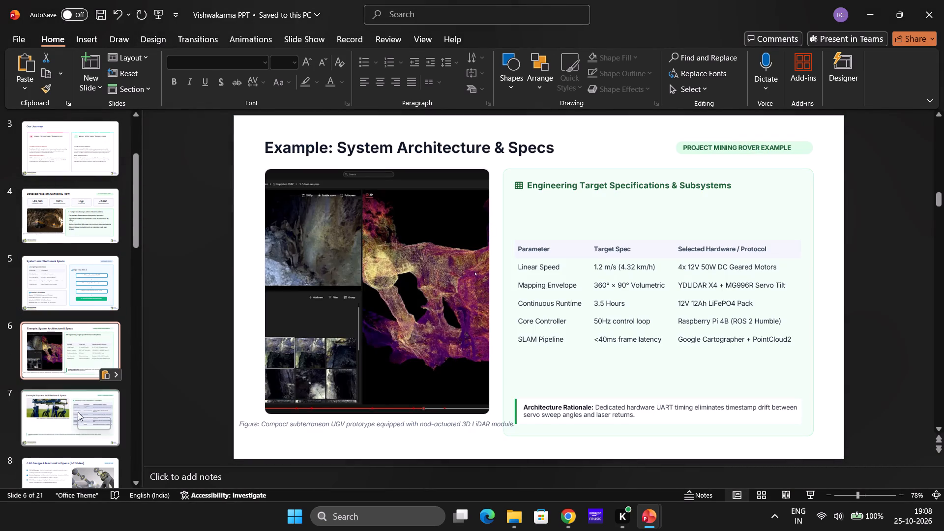
{"action": "key", "text": "alt+Tab"}
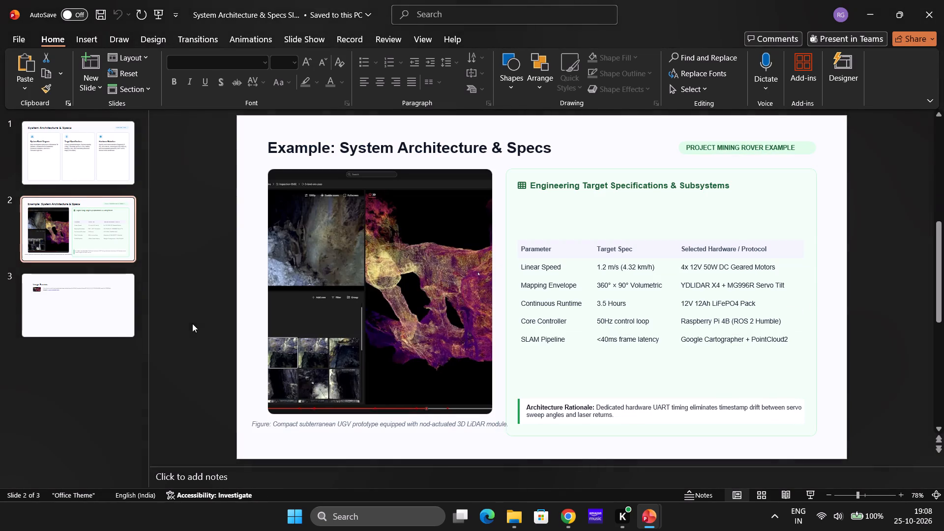
{"action": "key", "text": "ctrl+w"}
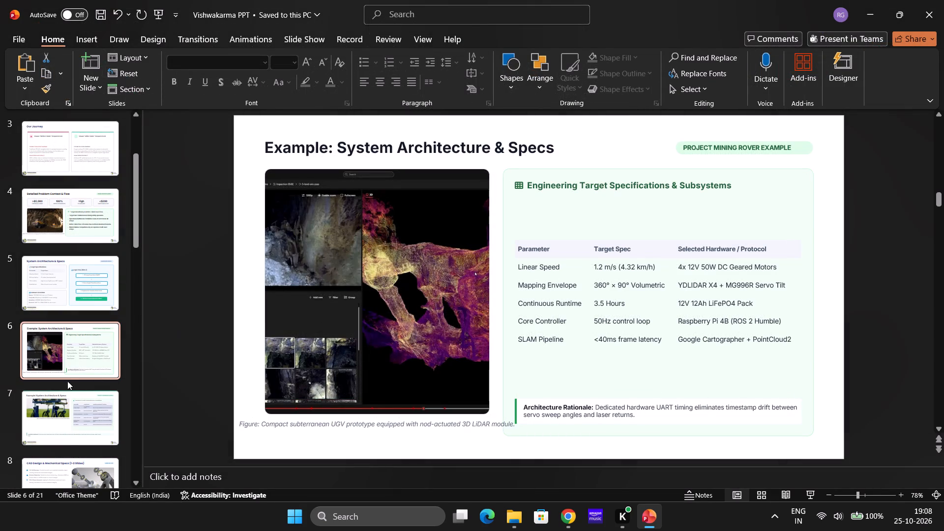
Select and copy the Mining Rover example's contents on slide 6.
{"action": "left_click_drag", "start_coordinate": [241, 124], "coordinate": [822, 453]}
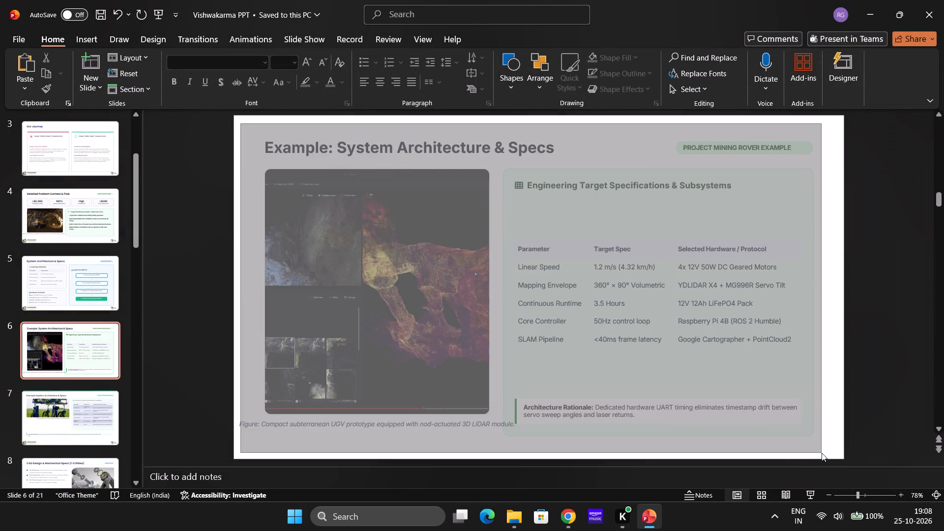
{"action": "left_click_drag", "start_coordinate": [822, 453], "coordinate": [829, 447]}
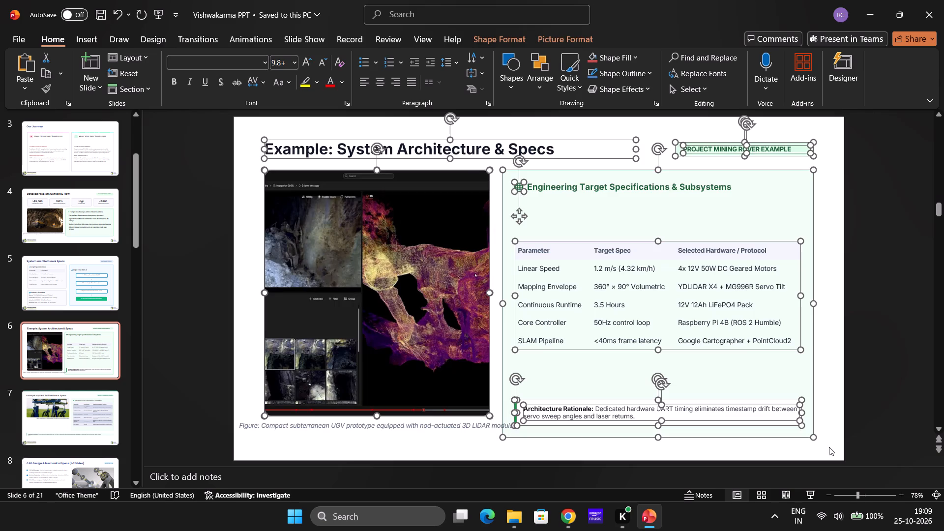
{"action": "key", "text": "ctrl+c"}
Delete the full-slide picture with the green top bar from the TerraWeed example on slide 7.
{"action": "scroll", "coordinate": [347, 360], "scroll_direction": "down", "scroll_amount": 1}
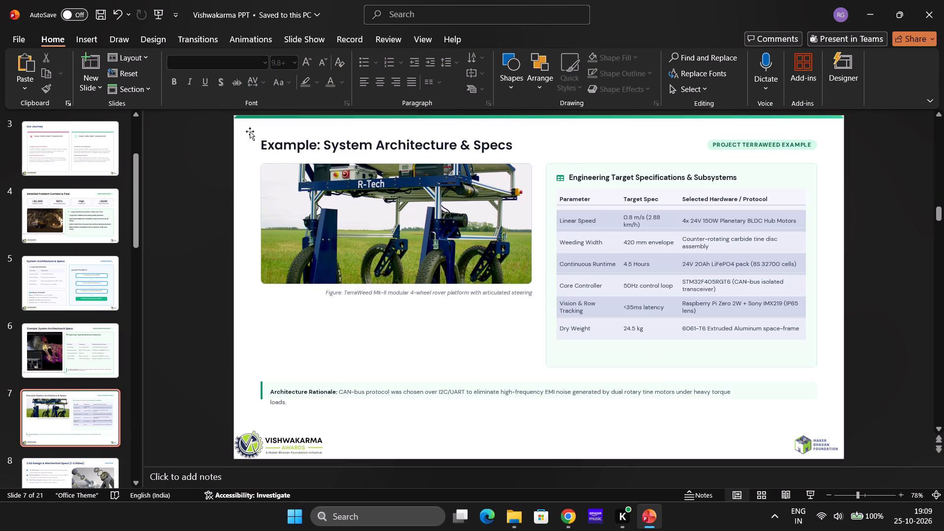
{"action": "left_click", "coordinate": [265, 130]}
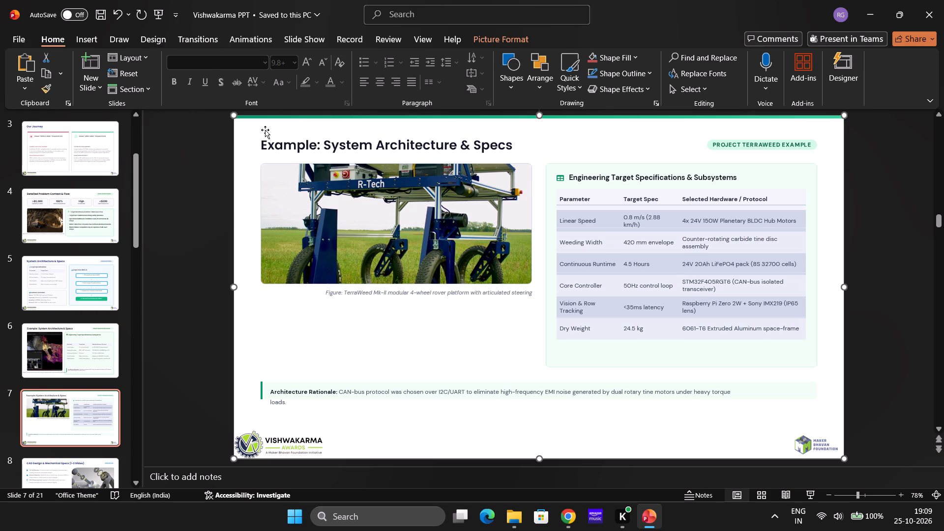
{"action": "key", "text": "Delete"}
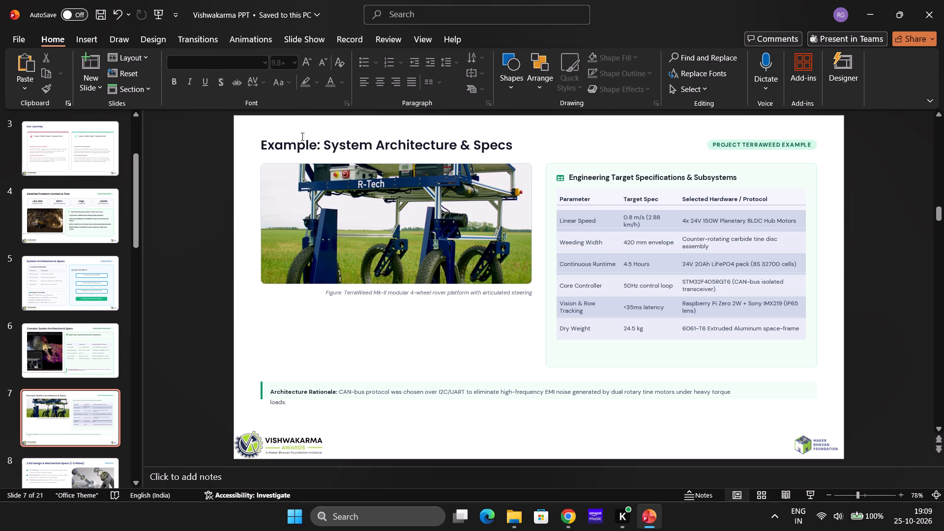
Look through Vishwakarma PPT's other slides to check their layout against the System Architecture & Specs example.
{"action": "scroll", "coordinate": [40, 380], "scroll_direction": "down", "scroll_amount": 2}
{"action": "scroll", "coordinate": [298, 291], "scroll_direction": "down", "scroll_amount": 7}
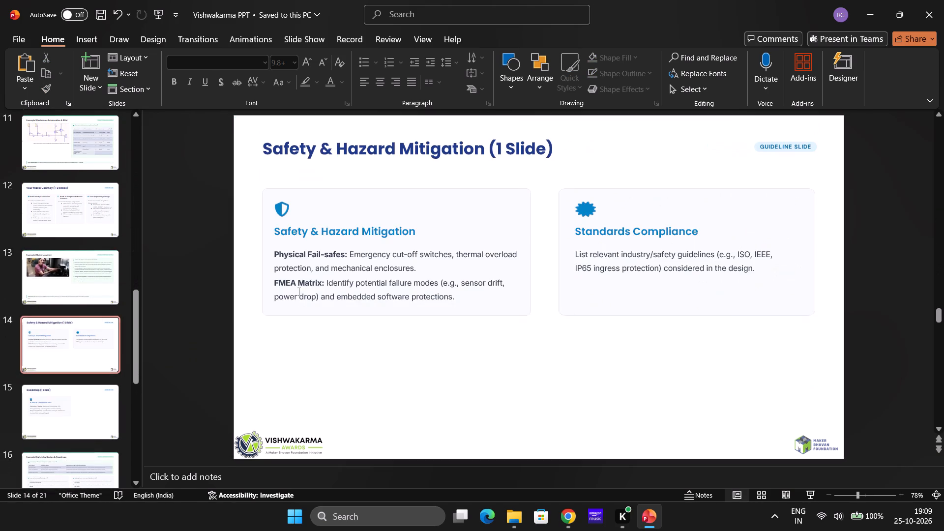
{"action": "scroll", "coordinate": [299, 288], "scroll_direction": "up", "scroll_amount": 11}
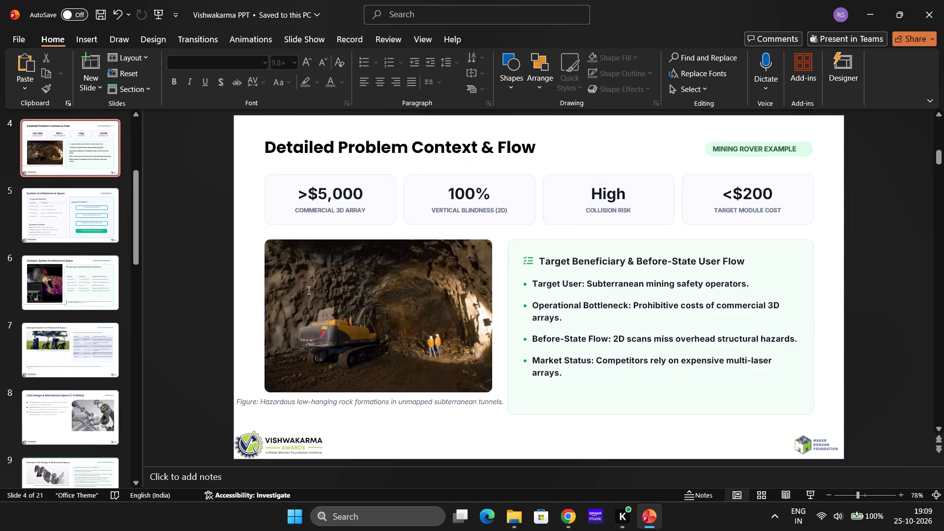
{"action": "scroll", "coordinate": [312, 317], "scroll_direction": "up", "scroll_amount": 1}
{"action": "scroll", "coordinate": [315, 314], "scroll_direction": "down", "scroll_amount": 1}
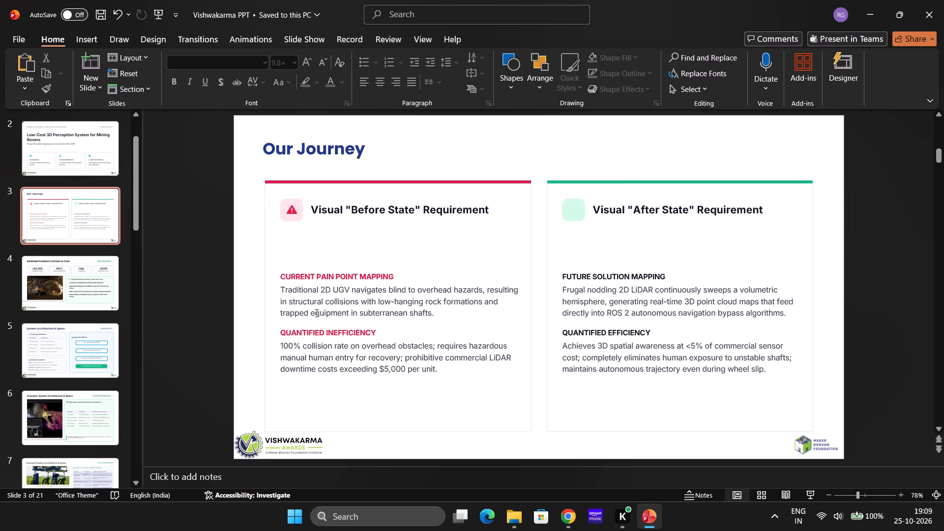
{"action": "scroll", "coordinate": [316, 313], "scroll_direction": "down", "scroll_amount": 3}
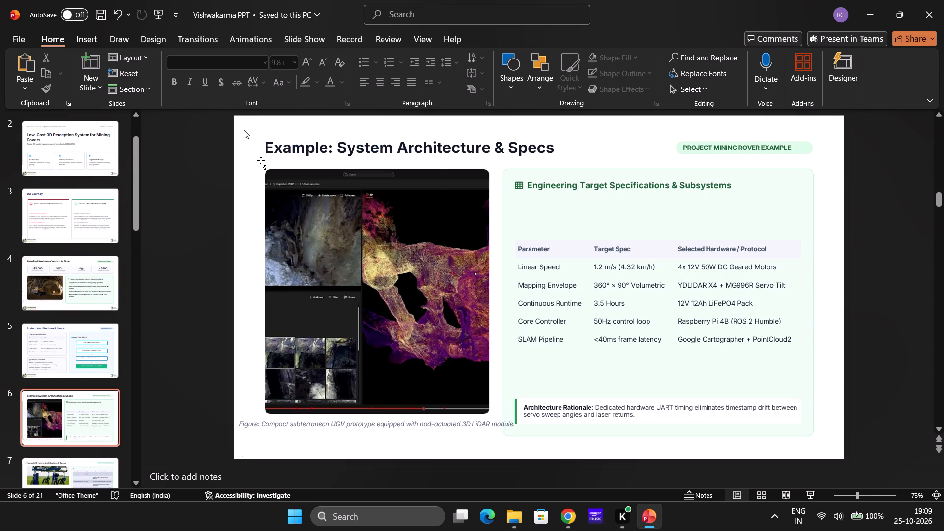
Replace the TerraWeed example's contents on branded slide 7 with the copied Mining Rover contents.
{"action": "left_click_drag", "start_coordinate": [244, 129], "coordinate": [500, 325]}
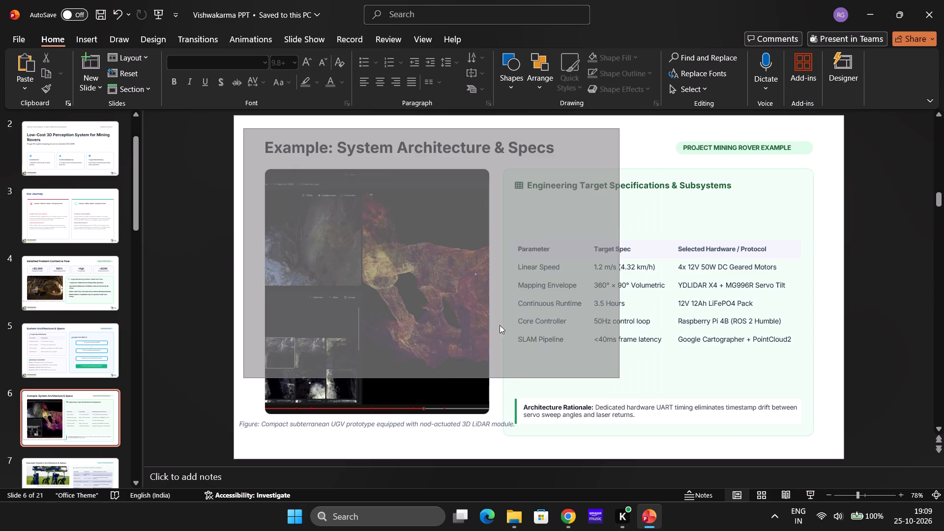
{"action": "left_click_drag", "start_coordinate": [500, 325], "coordinate": [202, 241]}
{"action": "scroll", "coordinate": [206, 246], "scroll_direction": "down", "scroll_amount": 1}
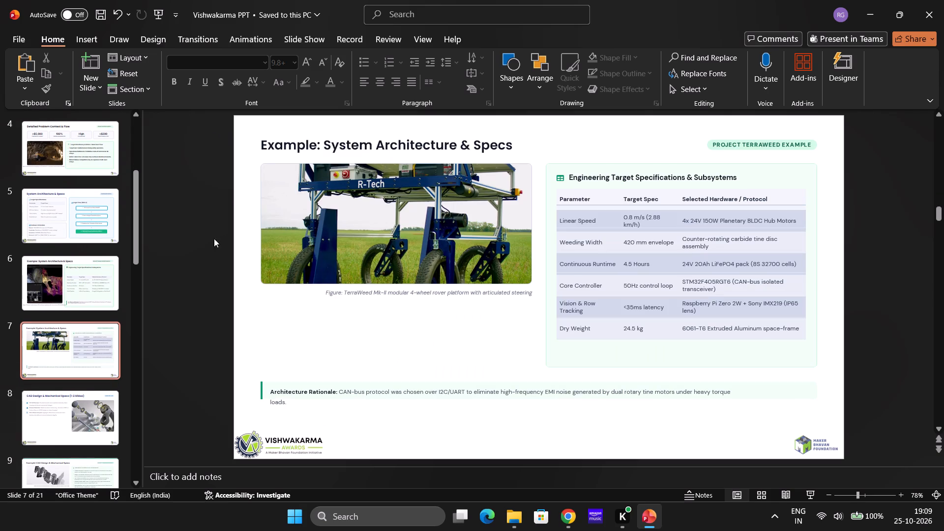
{"action": "left_click_drag", "start_coordinate": [245, 121], "coordinate": [832, 428]}
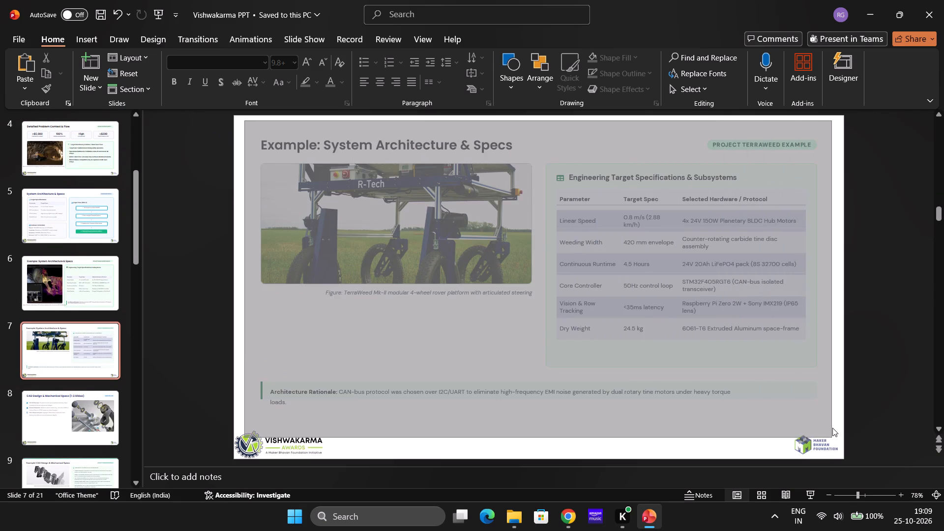
{"action": "left_click_drag", "start_coordinate": [832, 428], "coordinate": [832, 422]}
{"action": "key", "text": "Delete"}
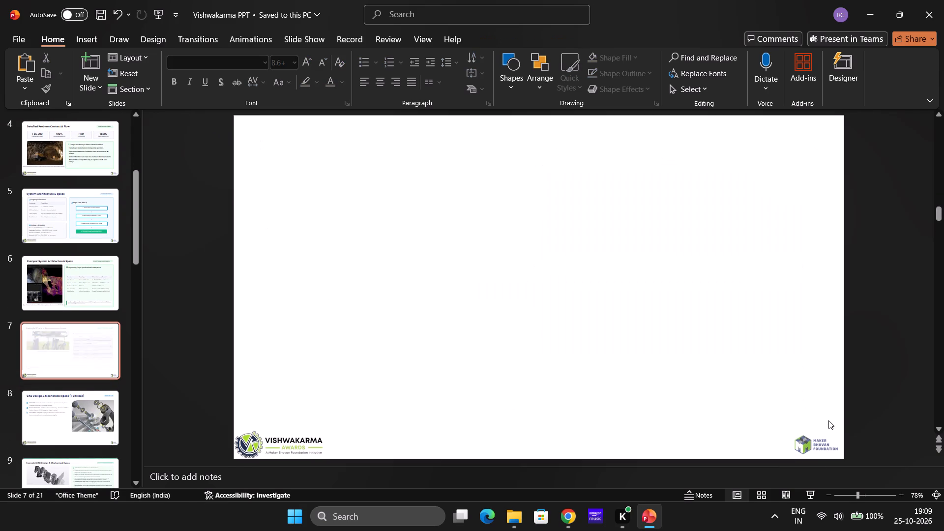
{"action": "left_click", "coordinate": [387, 258]}
{"action": "key", "text": "ctrl+v"}
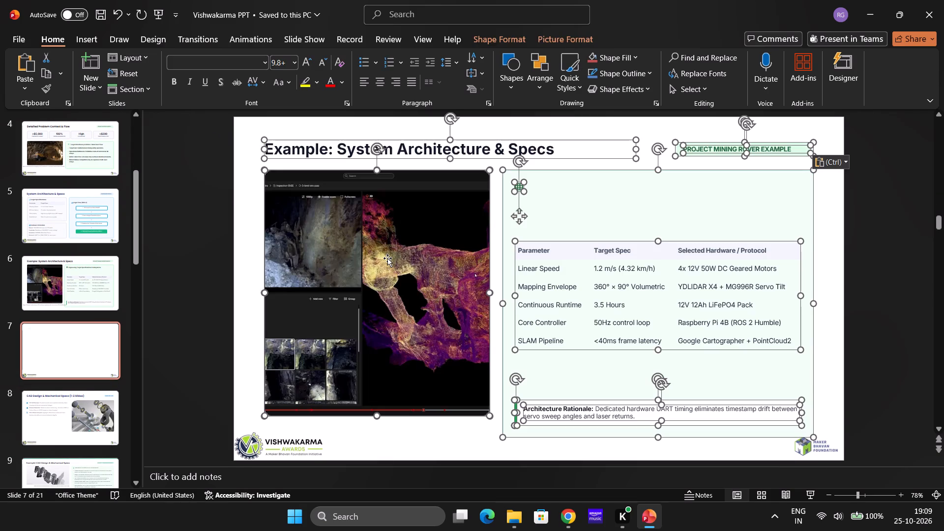
{"action": "left_click", "coordinate": [175, 257]}
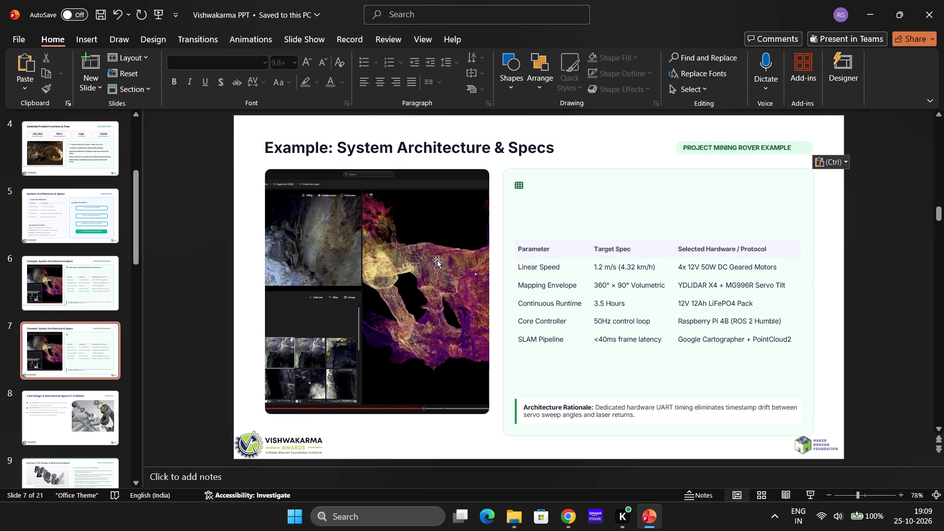
Copy the heading "Engineering Target Specifications & Subsystems" from slide 6 onto the Mining Rover example on slide 7.
{"action": "scroll", "coordinate": [931, 243], "scroll_direction": "up", "scroll_amount": 1}
{"action": "scroll", "coordinate": [881, 247], "scroll_direction": "down", "scroll_amount": 1}
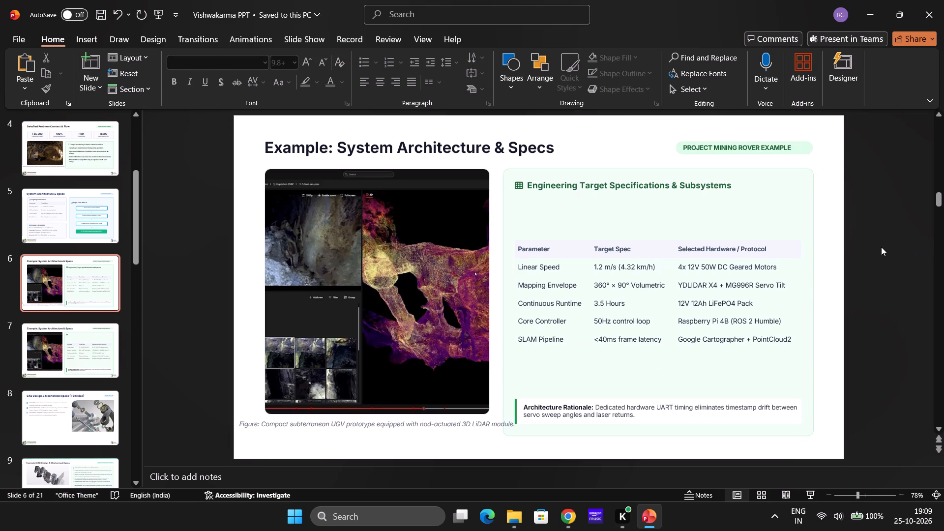
{"action": "scroll", "coordinate": [882, 247], "scroll_direction": "up", "scroll_amount": 1}
{"action": "left_click", "coordinate": [752, 191]}
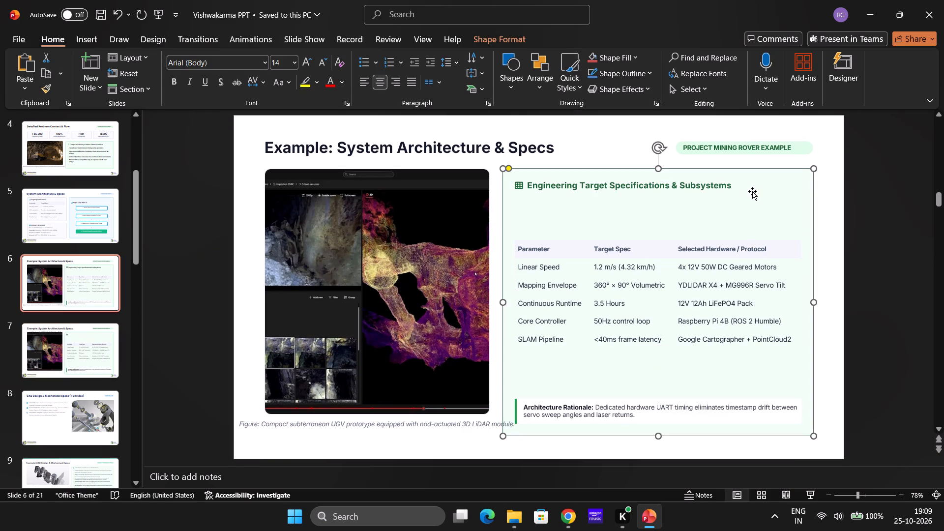
{"action": "left_click", "coordinate": [732, 183]}
{"action": "key", "text": "ctrl+c"}
{"action": "scroll", "coordinate": [746, 192], "scroll_direction": "down", "scroll_amount": 1}
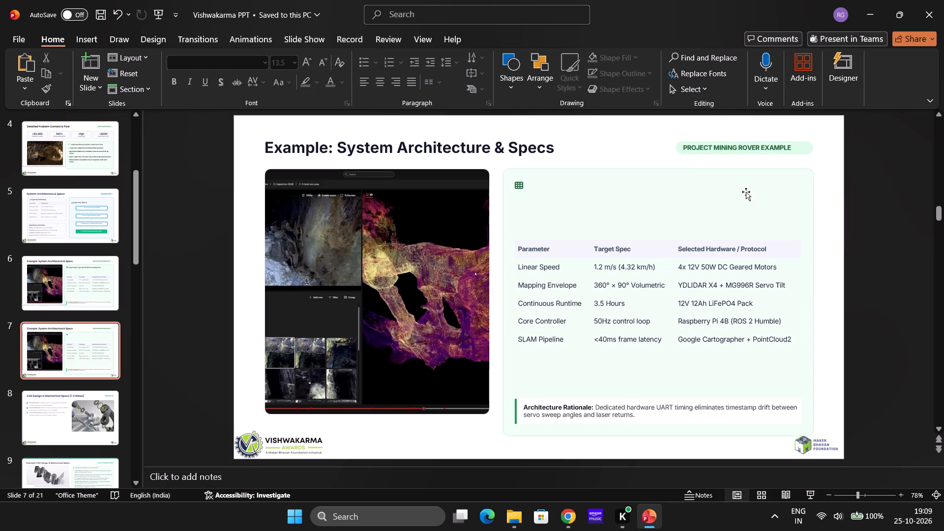
{"action": "left_click", "coordinate": [745, 193]}
{"action": "left_click", "coordinate": [843, 211]}
{"action": "key", "text": "ctrl+v"}
Copy the figure caption about the compact subterranean UGV prototype from slide 6 to slide 7.
{"action": "scroll", "coordinate": [833, 213], "scroll_direction": "up", "scroll_amount": 1}
{"action": "scroll", "coordinate": [833, 213], "scroll_direction": "down", "scroll_amount": 1}
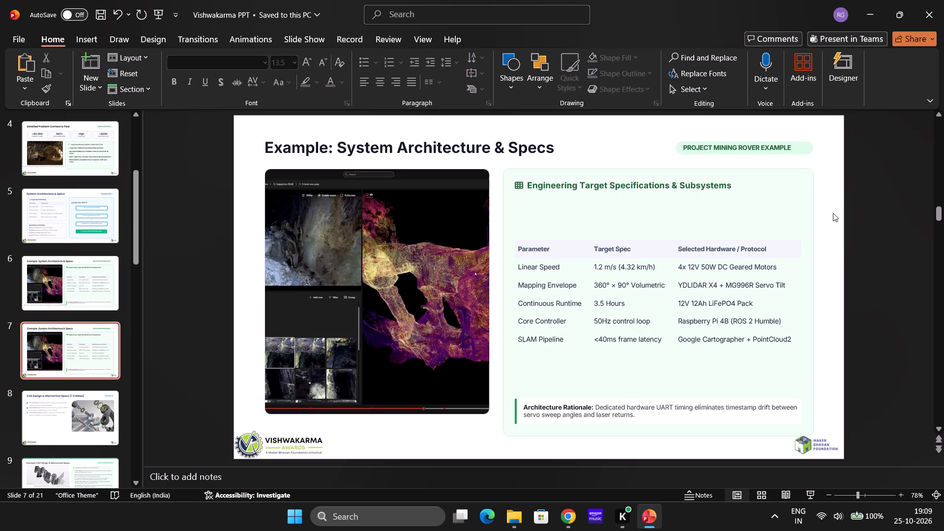
{"action": "scroll", "coordinate": [833, 213], "scroll_direction": "up", "scroll_amount": 1}
{"action": "scroll", "coordinate": [833, 213], "scroll_direction": "down", "scroll_amount": 1}
{"action": "scroll", "coordinate": [833, 213], "scroll_direction": "up", "scroll_amount": 1}
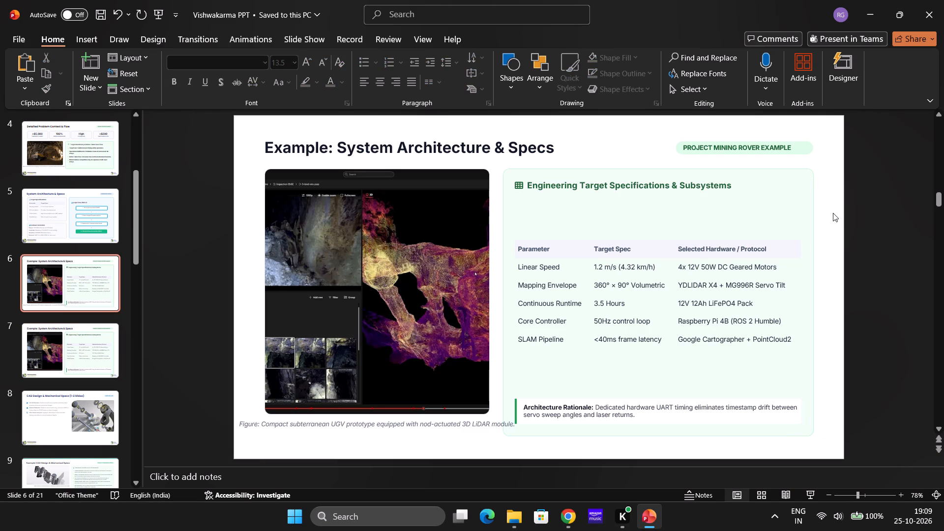
{"action": "left_click", "coordinate": [476, 428]}
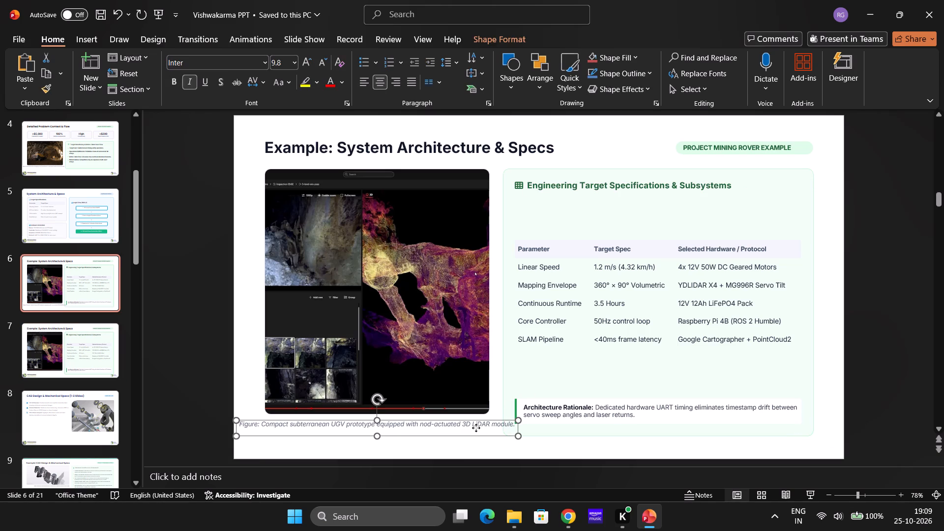
{"action": "key", "text": "ctrl+c"}
{"action": "scroll", "coordinate": [477, 426], "scroll_direction": "down", "scroll_amount": 1}
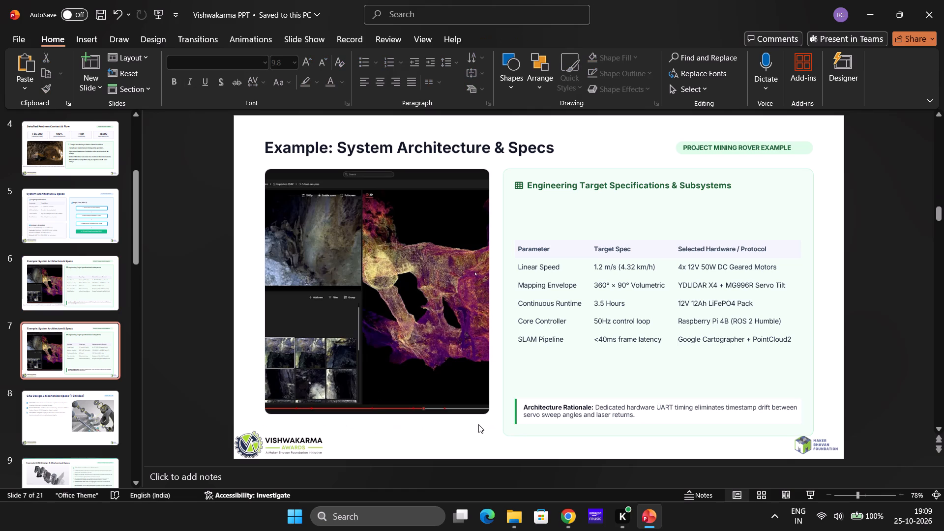
{"action": "key", "text": "ctrl+v"}
Compare the Mining Rover example on slides 6 and 7 for any missing or shifted elements.
{"action": "scroll", "coordinate": [732, 392], "scroll_direction": "up", "scroll_amount": 1}
{"action": "scroll", "coordinate": [732, 392], "scroll_direction": "down", "scroll_amount": 1}
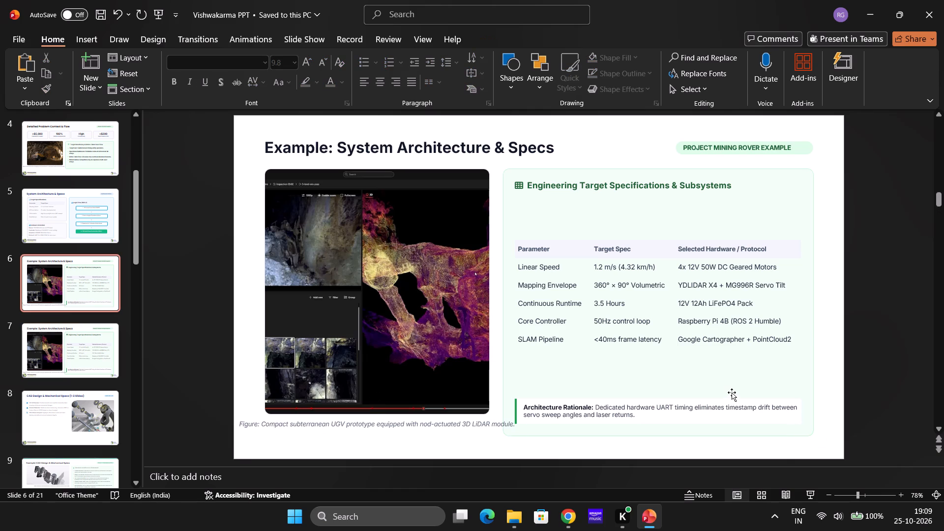
{"action": "scroll", "coordinate": [732, 392], "scroll_direction": "up", "scroll_amount": 1}
{"action": "scroll", "coordinate": [732, 392], "scroll_direction": "down", "scroll_amount": 1}
{"action": "scroll", "coordinate": [732, 392], "scroll_direction": "up", "scroll_amount": 1}
{"action": "scroll", "coordinate": [732, 392], "scroll_direction": "down", "scroll_amount": 1}
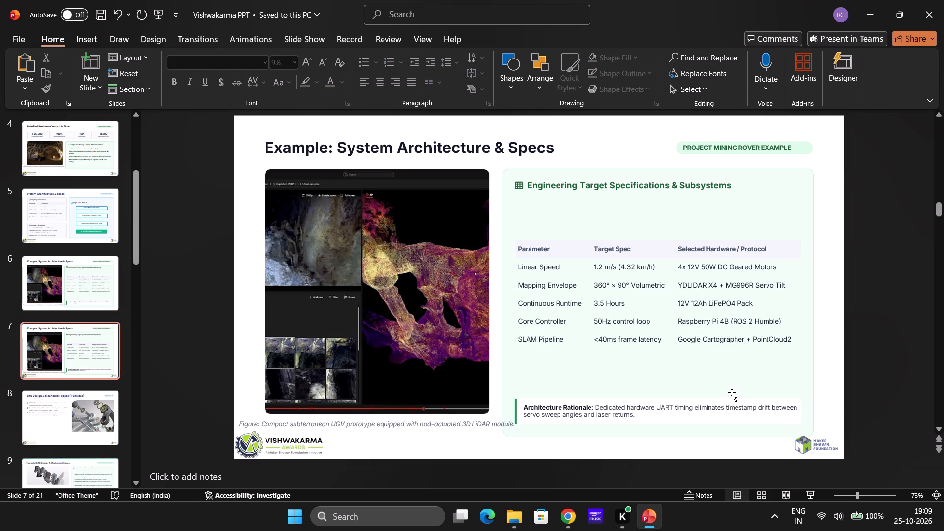
{"action": "scroll", "coordinate": [732, 392], "scroll_direction": "up", "scroll_amount": 1}
{"action": "scroll", "coordinate": [732, 392], "scroll_direction": "down", "scroll_amount": 1}
{"action": "scroll", "coordinate": [732, 392], "scroll_direction": "up", "scroll_amount": 1}
{"action": "scroll", "coordinate": [732, 392], "scroll_direction": "down", "scroll_amount": 1}
{"action": "scroll", "coordinate": [732, 392], "scroll_direction": "up", "scroll_amount": 1}
Delete slide 6, the duplicate Mining Rover example without the footer logos.
{"action": "right_click", "coordinate": [68, 273]}
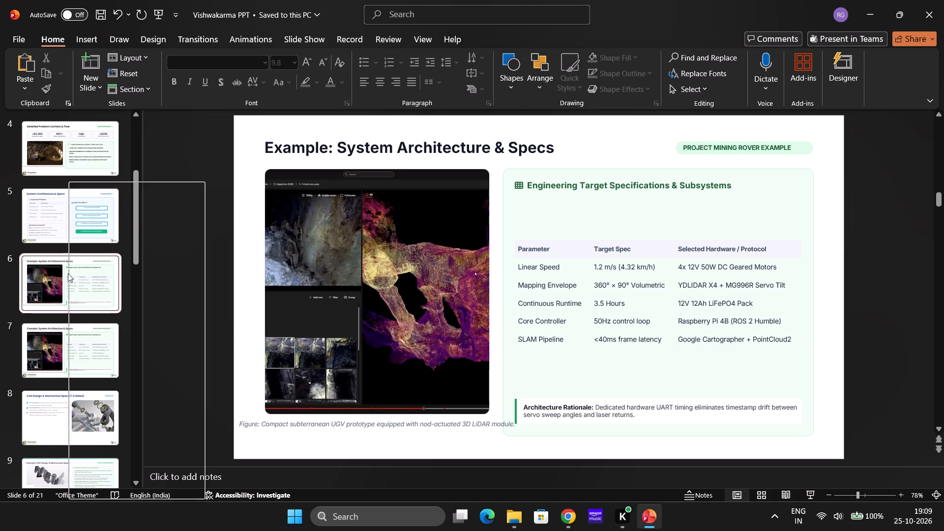
{"action": "left_click", "coordinate": [117, 344]}
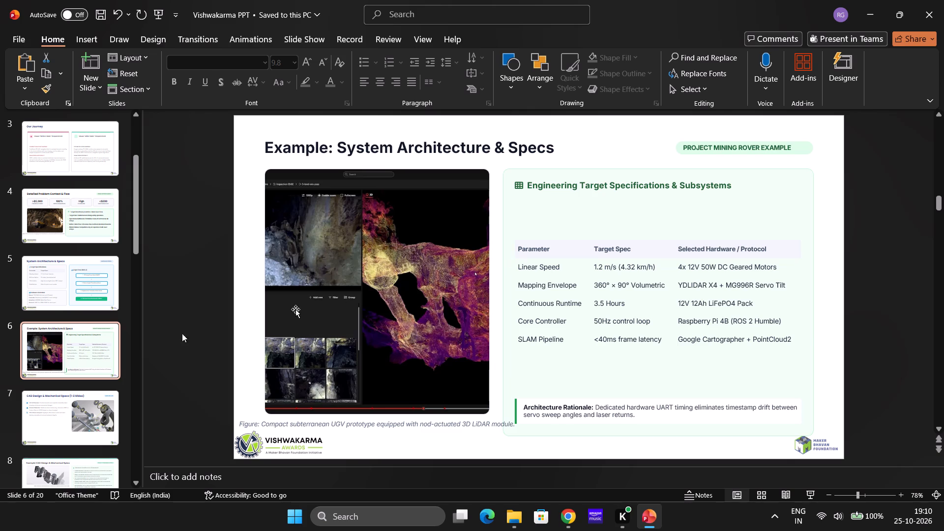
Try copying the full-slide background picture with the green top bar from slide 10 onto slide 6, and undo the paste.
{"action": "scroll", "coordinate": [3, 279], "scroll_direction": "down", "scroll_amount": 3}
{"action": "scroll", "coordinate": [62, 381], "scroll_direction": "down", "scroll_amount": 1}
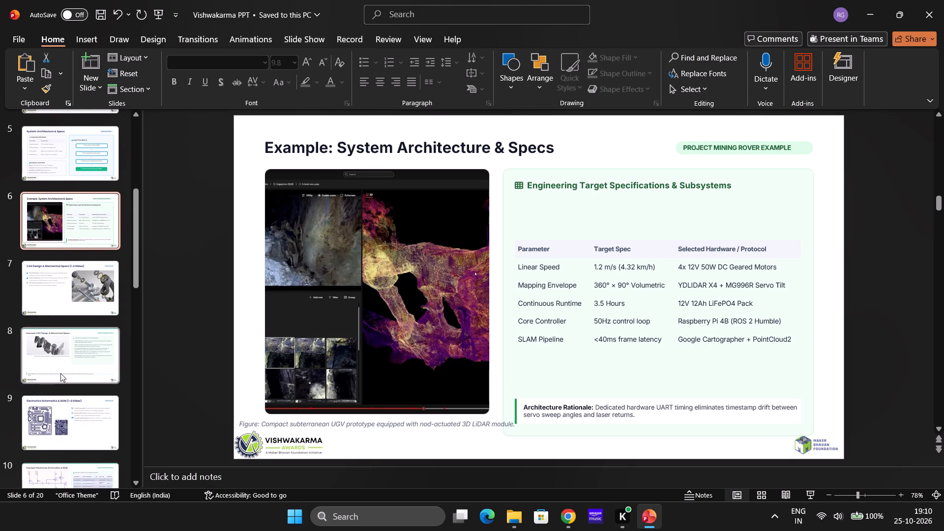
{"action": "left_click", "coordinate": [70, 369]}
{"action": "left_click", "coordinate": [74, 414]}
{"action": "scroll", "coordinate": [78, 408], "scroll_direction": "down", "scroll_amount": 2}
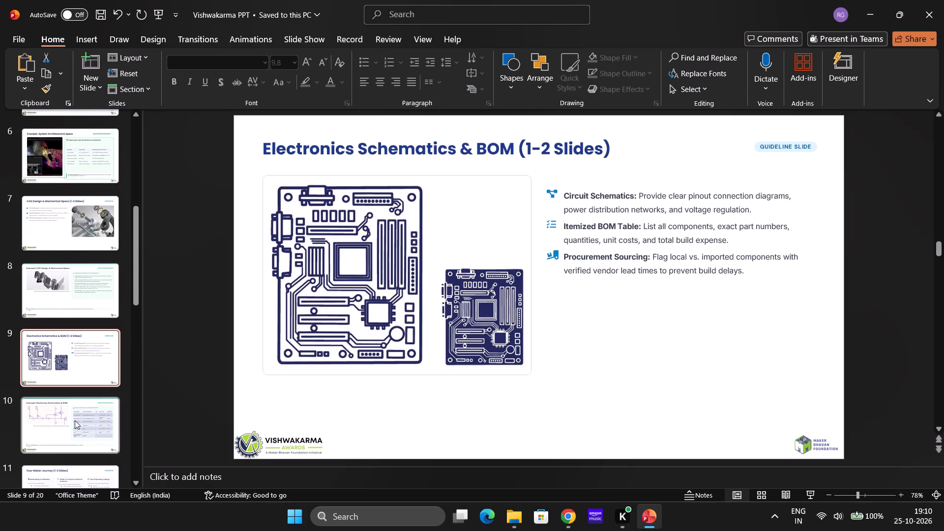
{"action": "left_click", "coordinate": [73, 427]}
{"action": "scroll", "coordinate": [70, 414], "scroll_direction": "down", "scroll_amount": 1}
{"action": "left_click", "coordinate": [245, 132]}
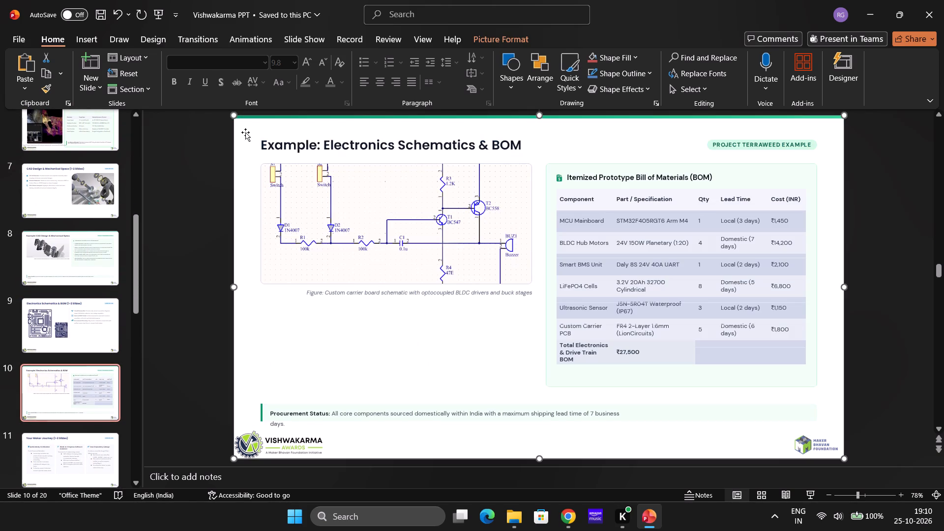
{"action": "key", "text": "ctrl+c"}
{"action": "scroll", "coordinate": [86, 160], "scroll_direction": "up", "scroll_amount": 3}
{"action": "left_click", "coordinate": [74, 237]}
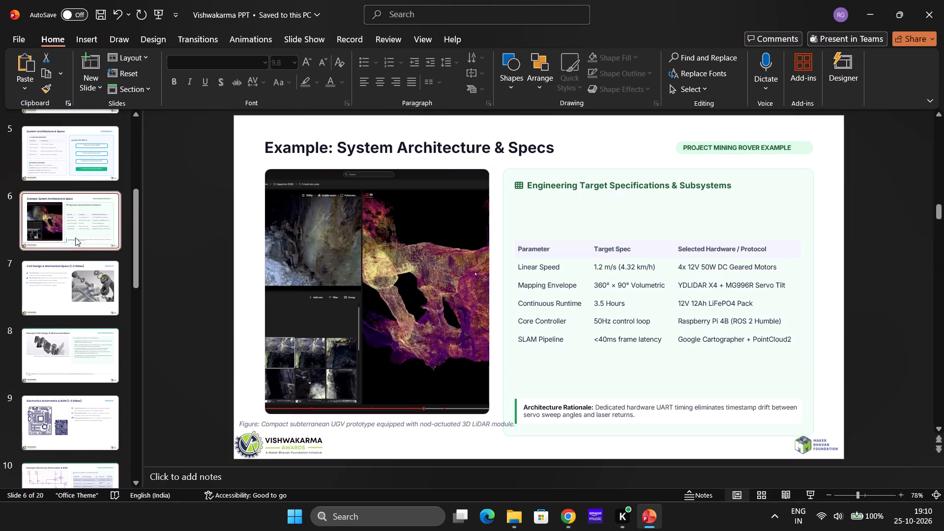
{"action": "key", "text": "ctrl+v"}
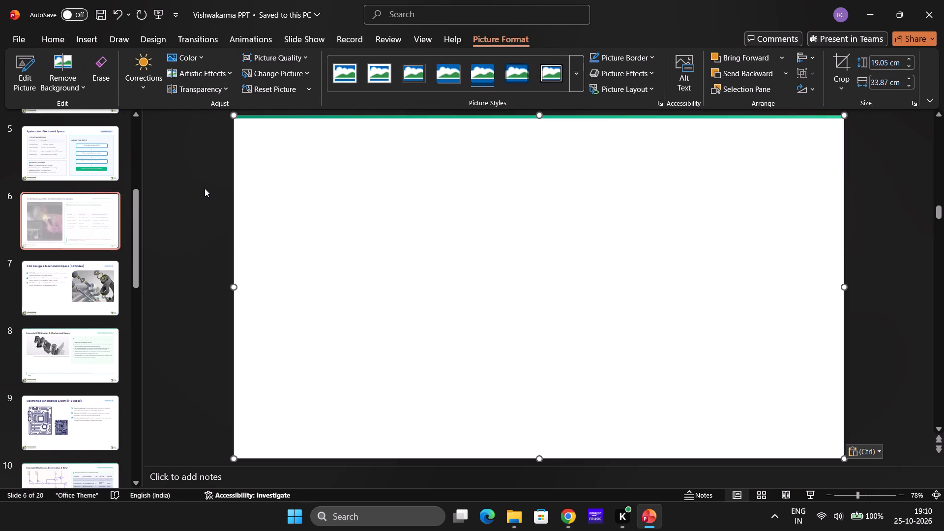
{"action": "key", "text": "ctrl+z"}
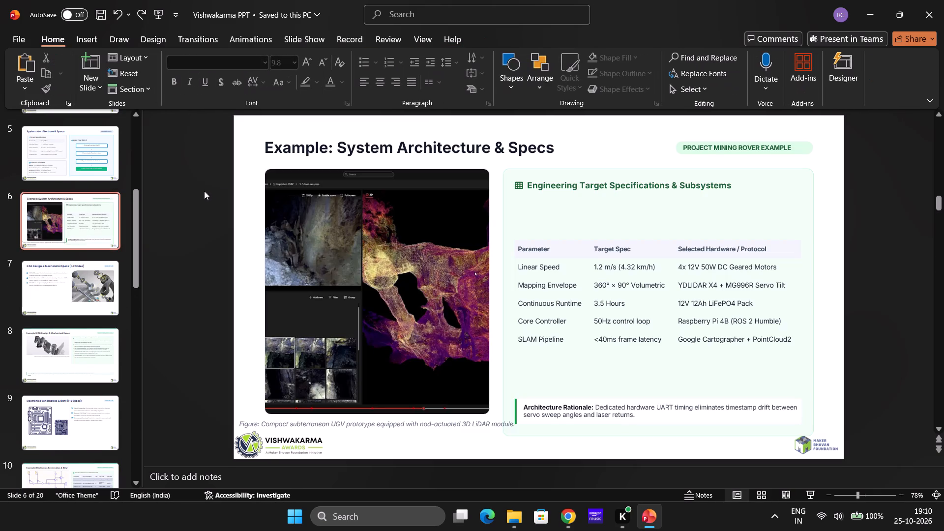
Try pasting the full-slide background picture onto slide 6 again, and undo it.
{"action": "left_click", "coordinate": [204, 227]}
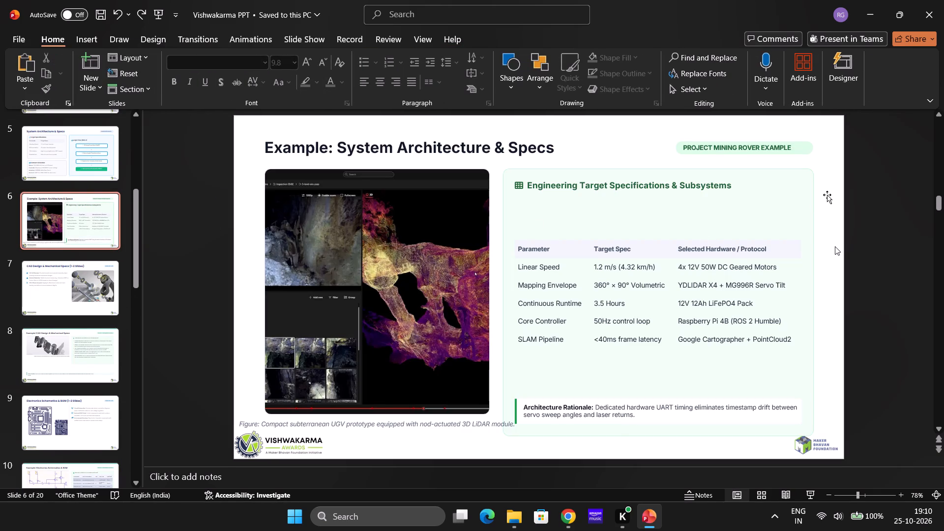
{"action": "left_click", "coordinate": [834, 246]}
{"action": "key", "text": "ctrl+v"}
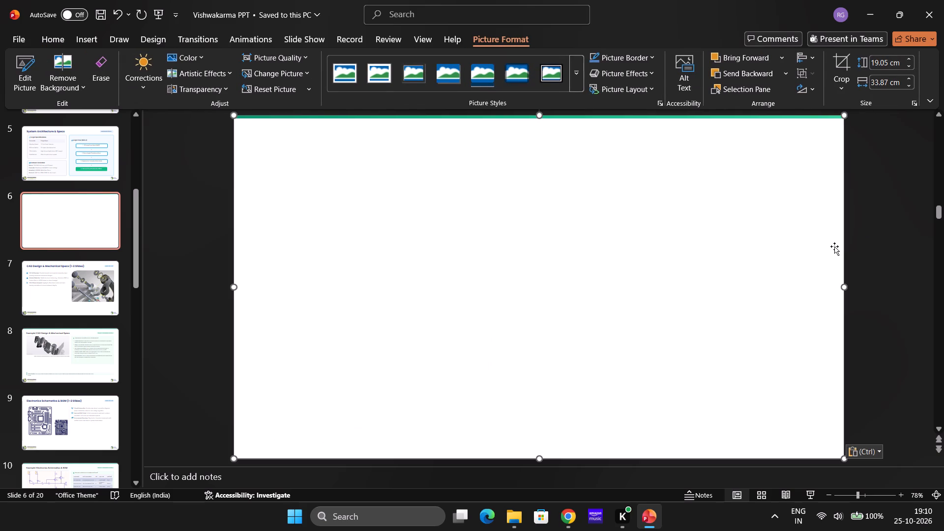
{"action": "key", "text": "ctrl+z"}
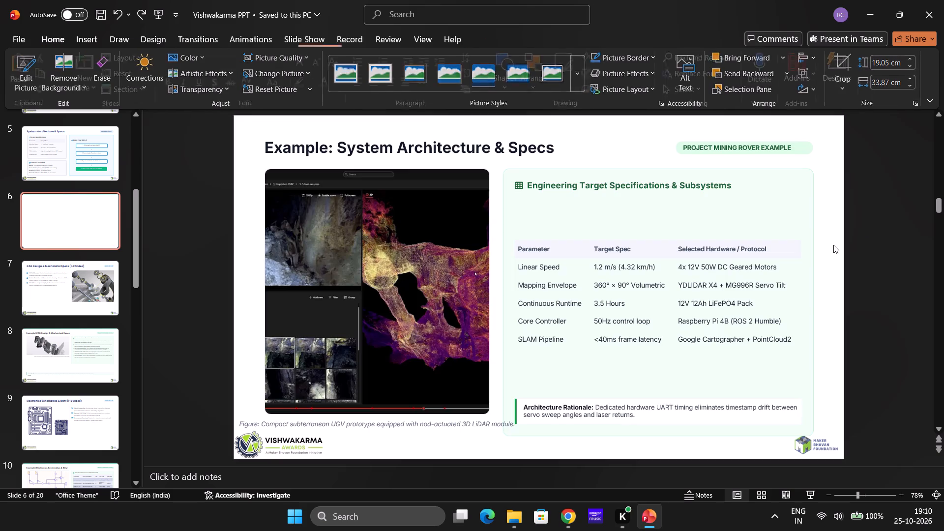
Copy the full-slide background picture with the green top bar from slide 10 and paste it onto slide 6.
{"action": "scroll", "coordinate": [57, 268], "scroll_direction": "down", "scroll_amount": 3}
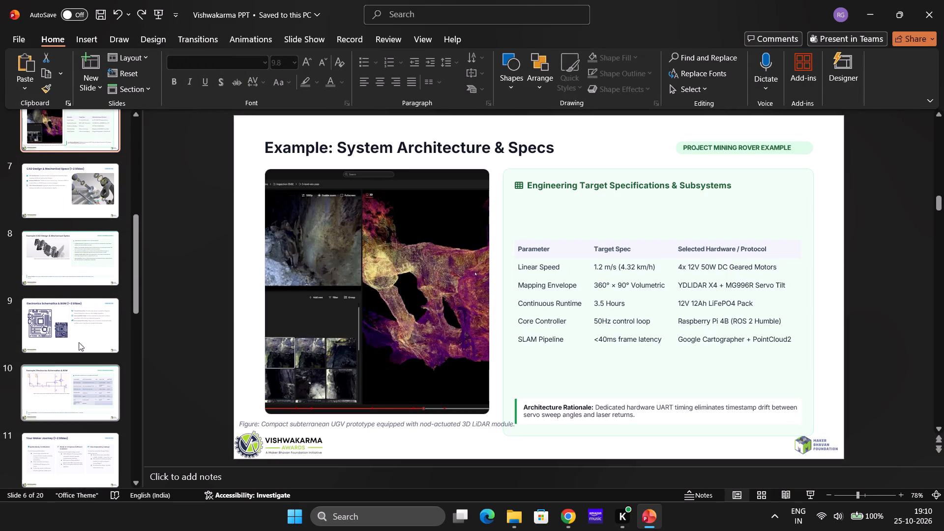
{"action": "scroll", "coordinate": [80, 303], "scroll_direction": "down", "scroll_amount": 1}
{"action": "left_click", "coordinate": [77, 295]}
{"action": "left_click", "coordinate": [85, 366]}
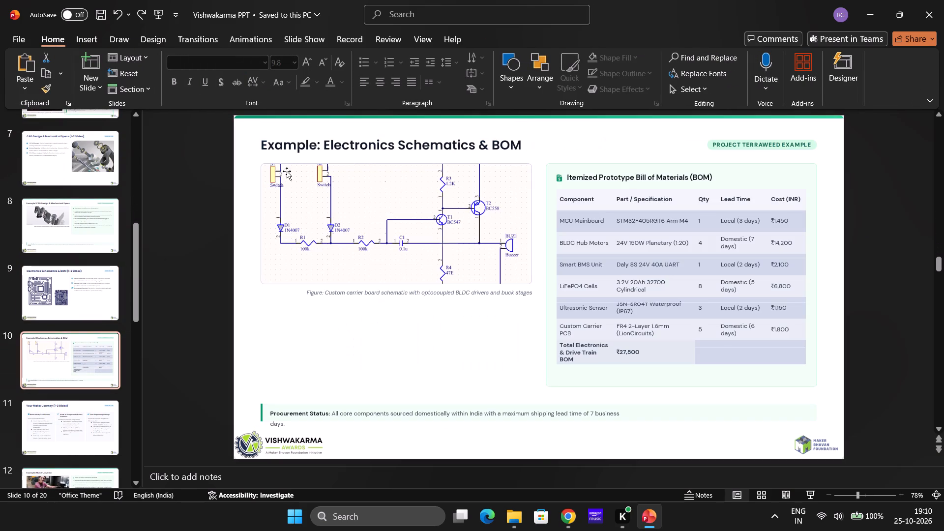
{"action": "left_click", "coordinate": [274, 121]}
{"action": "right_click", "coordinate": [274, 121]}
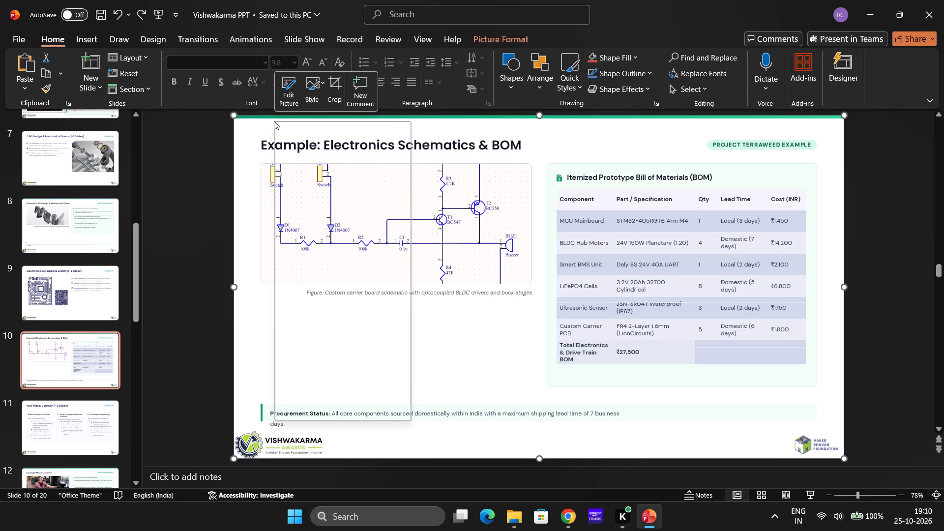
{"action": "left_click", "coordinate": [298, 171]}
{"action": "scroll", "coordinate": [17, 223], "scroll_direction": "up", "scroll_amount": 4}
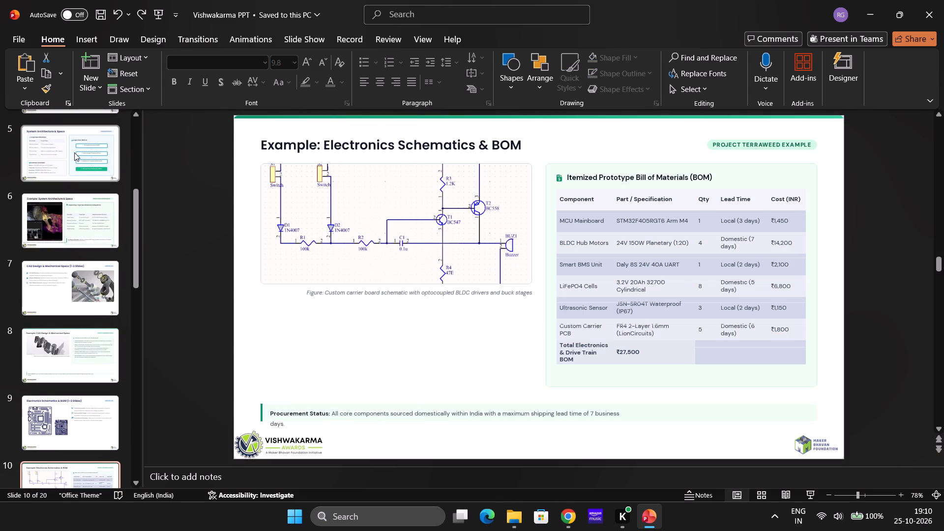
{"action": "scroll", "coordinate": [63, 211], "scroll_direction": "up", "scroll_amount": 2}
{"action": "left_click", "coordinate": [89, 286]}
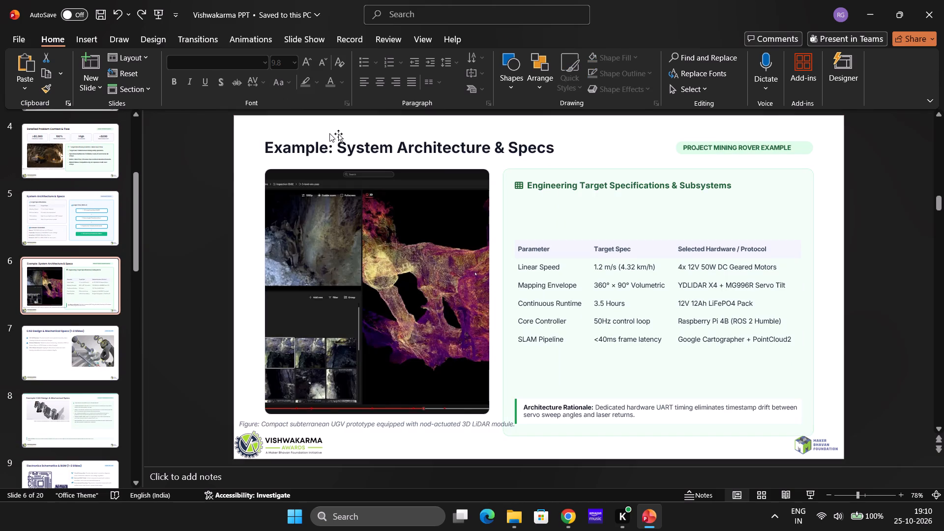
{"action": "left_click", "coordinate": [329, 133]}
{"action": "right_click", "coordinate": [329, 133]}
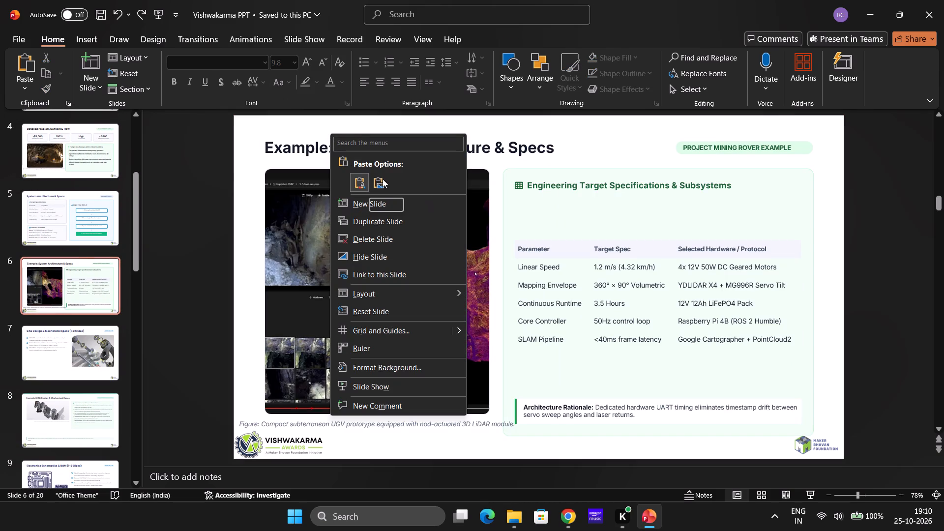
{"action": "left_click", "coordinate": [259, 128]}
{"action": "key", "text": "ctrl+v"}
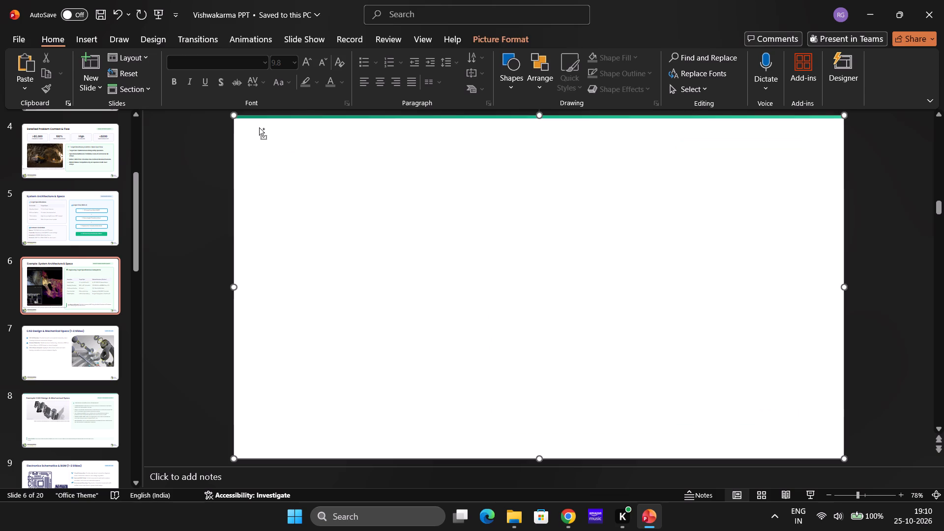
Send the pasted background picture behind all other content on slide 6 and save the presentation.
{"action": "left_click", "coordinate": [67, 347]}
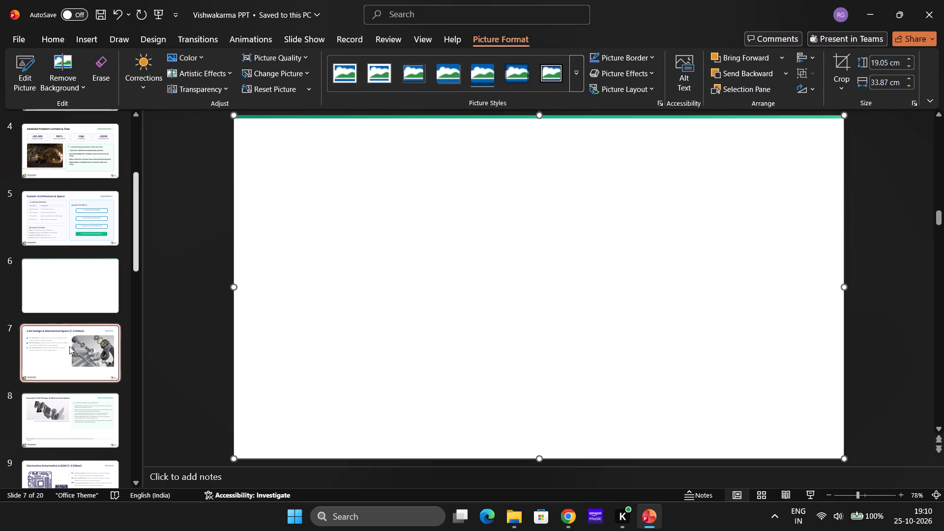
{"action": "left_click", "coordinate": [92, 282]}
{"action": "left_click", "coordinate": [282, 160]}
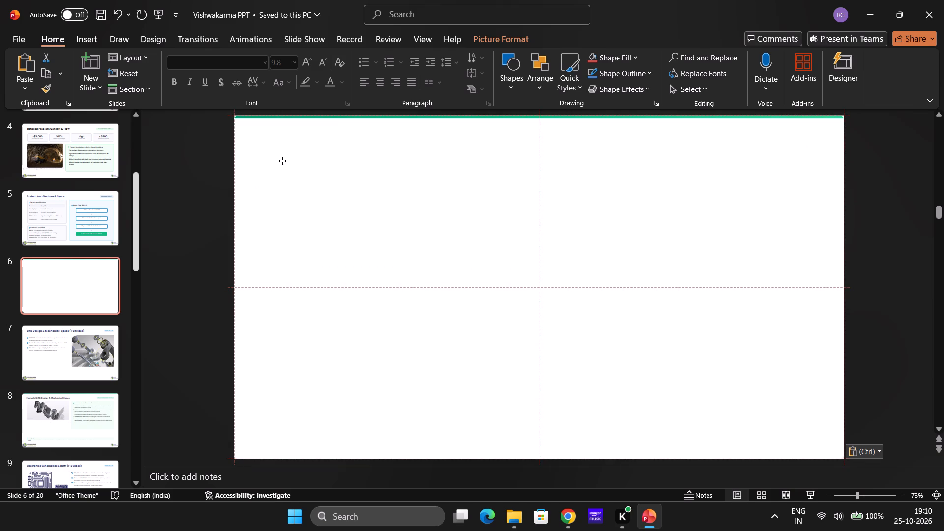
{"action": "left_click", "coordinate": [283, 161]}
{"action": "left_click", "coordinate": [478, 280]}
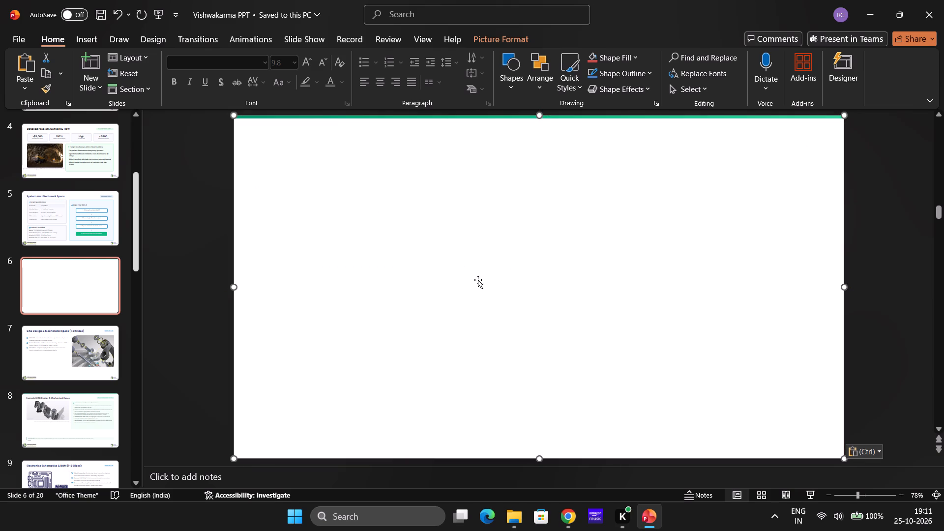
{"action": "right_click", "coordinate": [348, 172]}
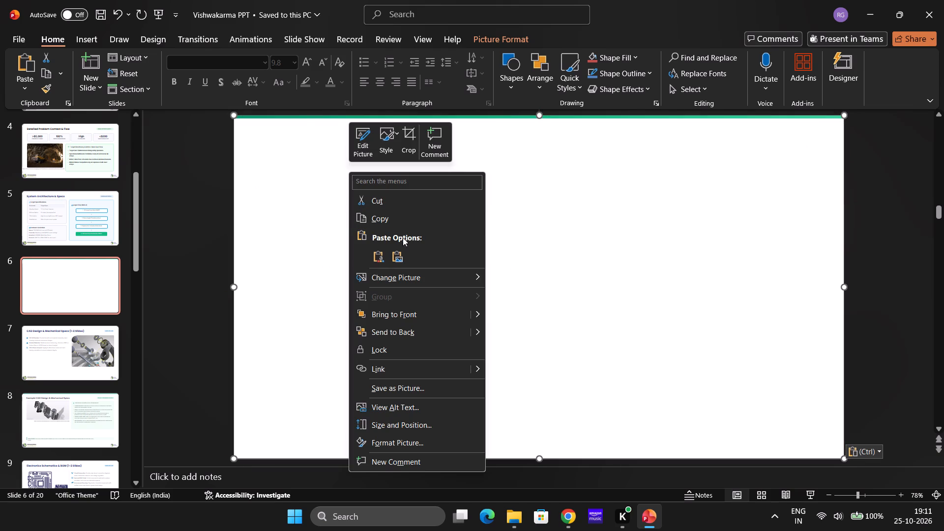
{"action": "scroll", "coordinate": [430, 277], "scroll_direction": "down", "scroll_amount": 1}
{"action": "scroll", "coordinate": [443, 319], "scroll_direction": "down", "scroll_amount": 1}
{"action": "left_click", "coordinate": [429, 330]}
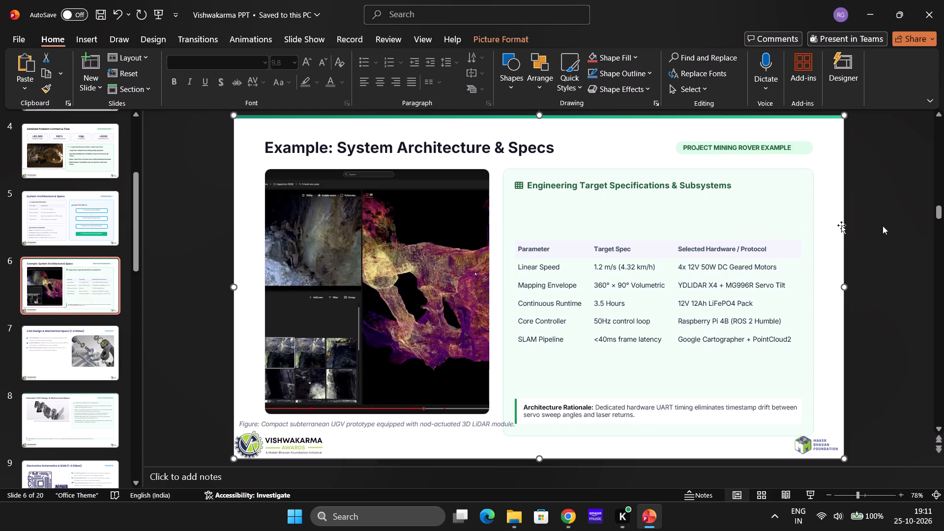
{"action": "left_click", "coordinate": [888, 226]}
{"action": "key", "text": "ctrl+s"}
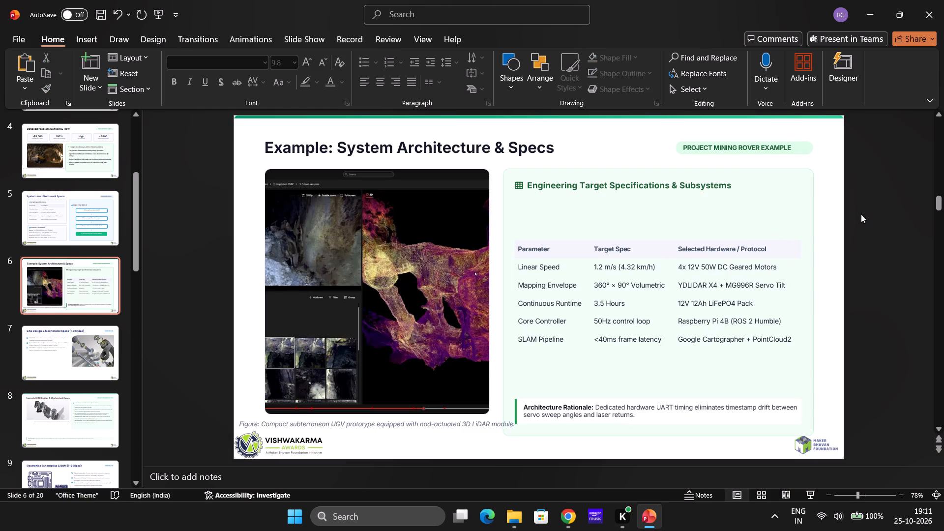
Open the Vishwakarma Awards 2026-27 Stage 2 Submission Template from Downloads and examine its first slides up to the Problem Context example.
{"action": "key", "text": "alt+Tab"}
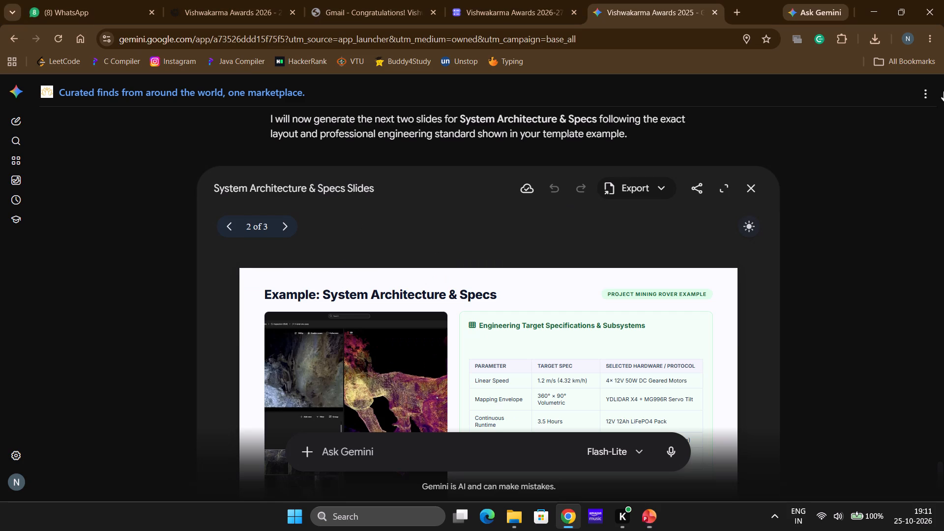
{"action": "key", "text": "alt+Tab"}
{"action": "key", "text": "alt+Tab"}
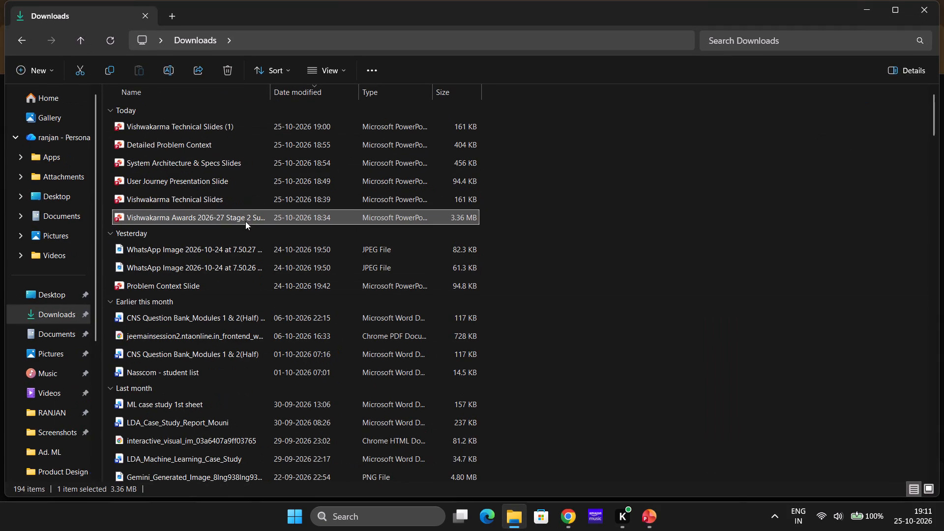
{"action": "double_click", "coordinate": [244, 217]}
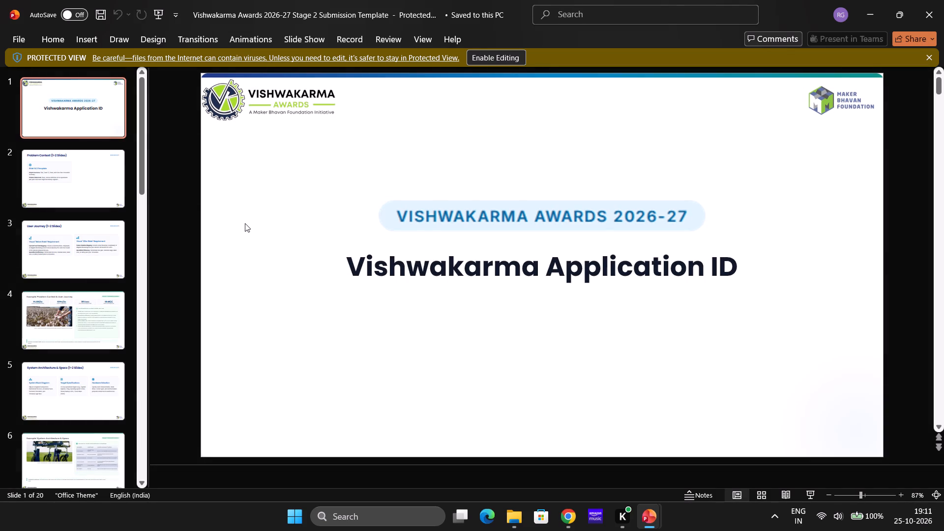
{"action": "scroll", "coordinate": [236, 217], "scroll_direction": "down", "scroll_amount": 1}
{"action": "scroll", "coordinate": [332, 211], "scroll_direction": "down", "scroll_amount": 2}
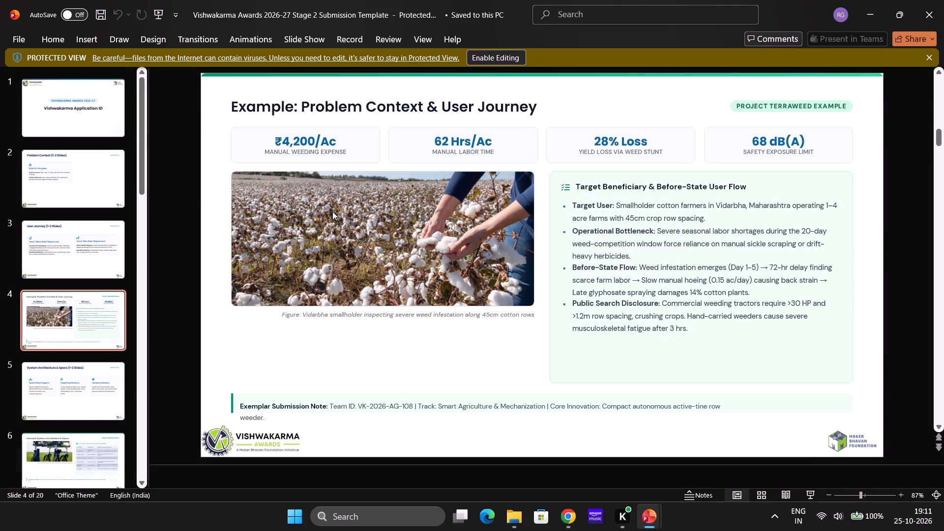
In the Vishwakarma PPT deck, paste the green-bar background picture onto slide 4, send it to the back, and save.
{"action": "key", "text": "alt+Tab"}
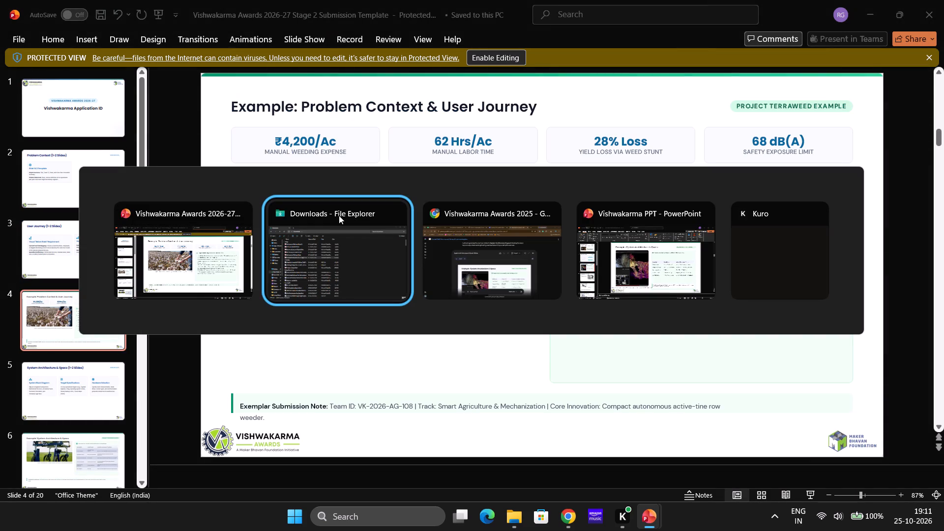
{"action": "key", "text": "alt+Tab"}
{"action": "key", "text": "alt+Tab"}
{"action": "scroll", "coordinate": [394, 224], "scroll_direction": "up", "scroll_amount": 1}
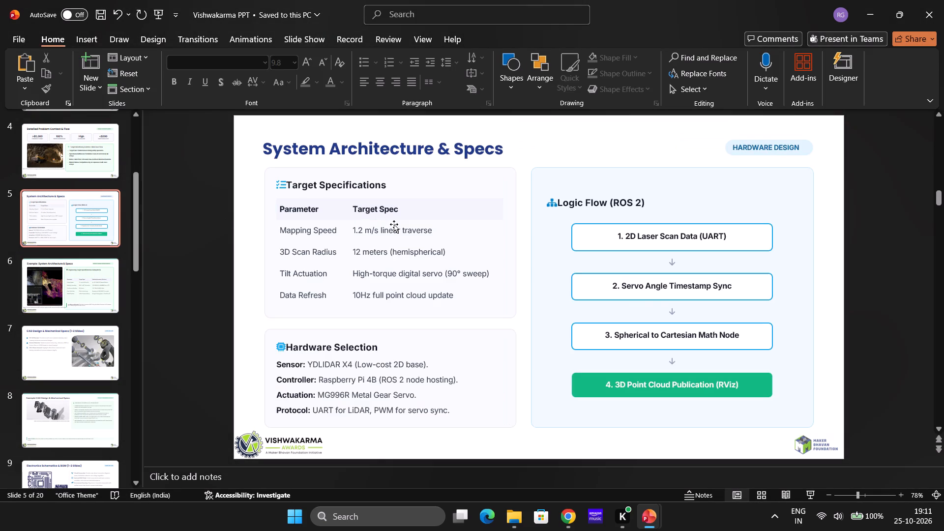
{"action": "scroll", "coordinate": [394, 224], "scroll_direction": "up", "scroll_amount": 3}
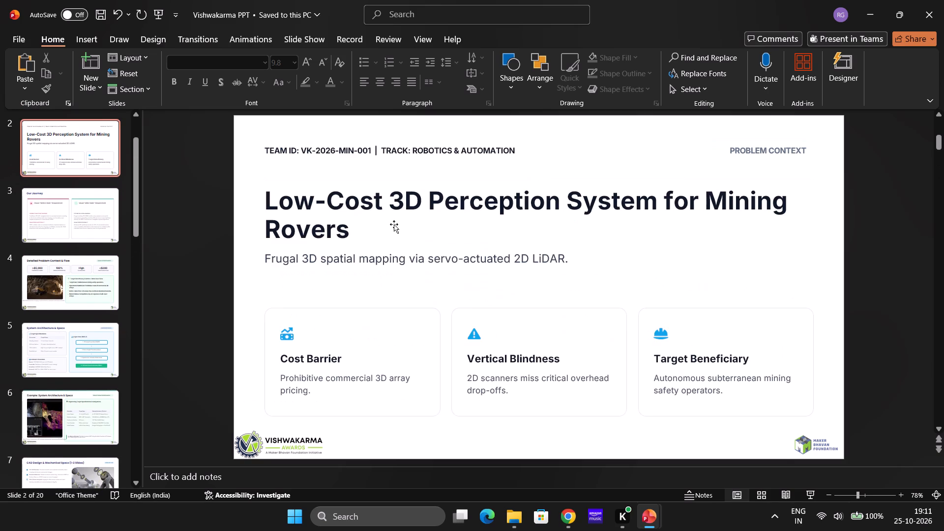
{"action": "scroll", "coordinate": [394, 224], "scroll_direction": "down", "scroll_amount": 2}
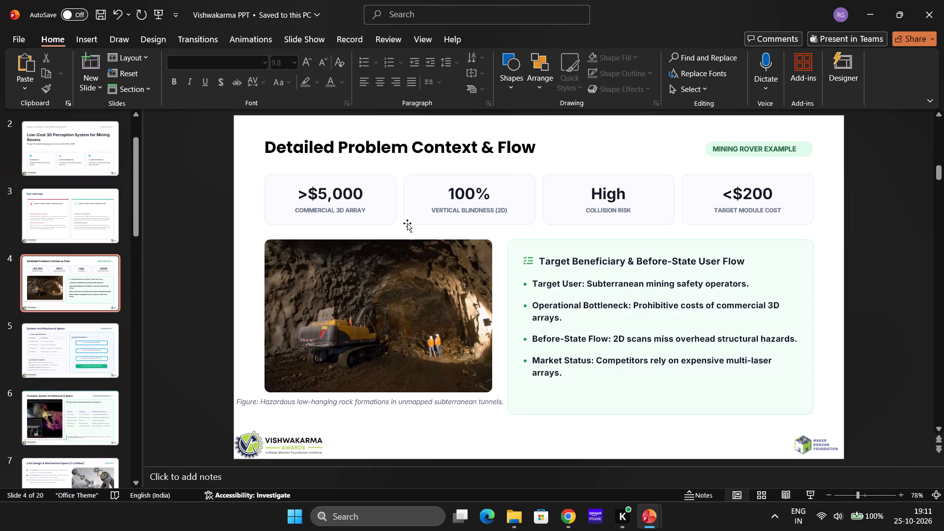
{"action": "left_click", "coordinate": [682, 438]}
{"action": "key", "text": "ctrl+v"}
{"action": "right_click", "coordinate": [446, 207]}
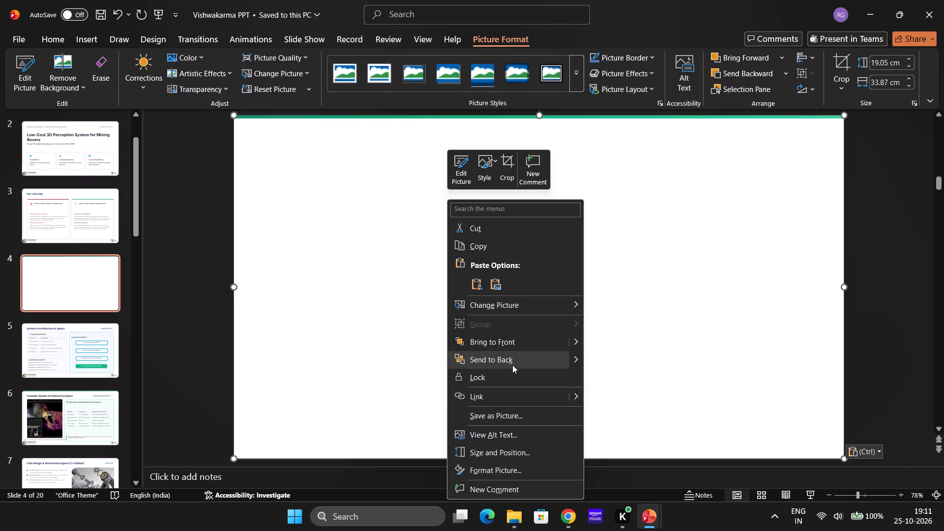
{"action": "left_click", "coordinate": [511, 359]}
{"action": "key", "text": "ctrl+s"}
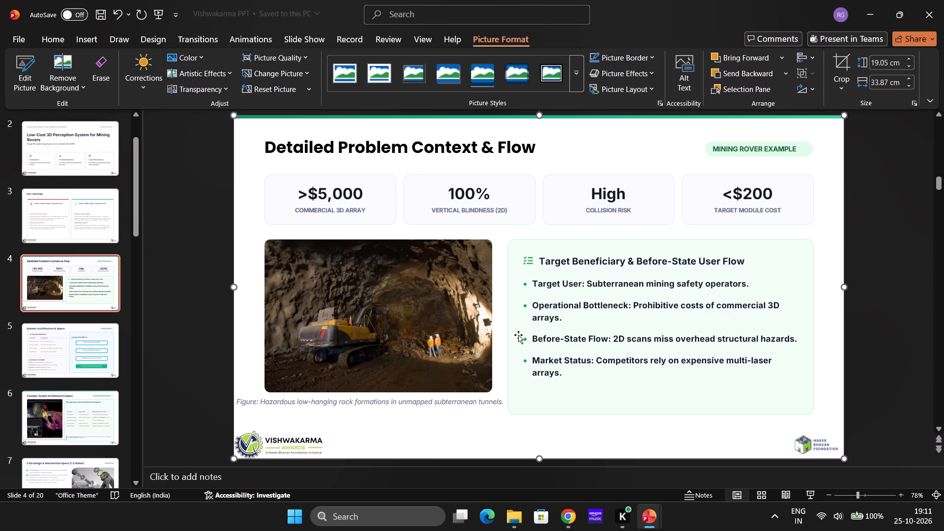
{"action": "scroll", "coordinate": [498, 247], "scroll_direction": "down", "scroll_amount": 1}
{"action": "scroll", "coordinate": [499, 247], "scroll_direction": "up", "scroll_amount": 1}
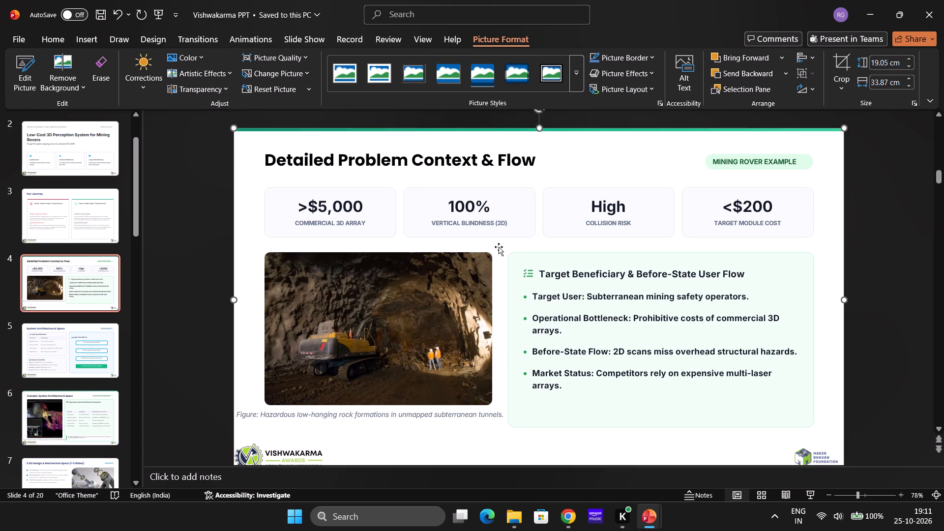
On slide 6, Example: System Architecture & Specs, nudge the 3D scan screenshot slightly upward.
{"action": "scroll", "coordinate": [499, 247], "scroll_direction": "down", "scroll_amount": 5}
{"action": "scroll", "coordinate": [498, 237], "scroll_direction": "up", "scroll_amount": 1}
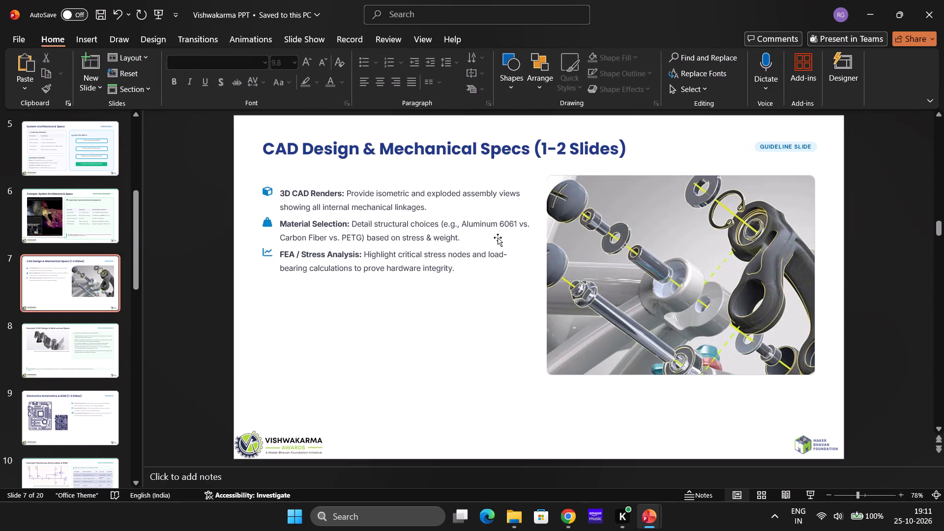
{"action": "scroll", "coordinate": [498, 233], "scroll_direction": "up", "scroll_amount": 1}
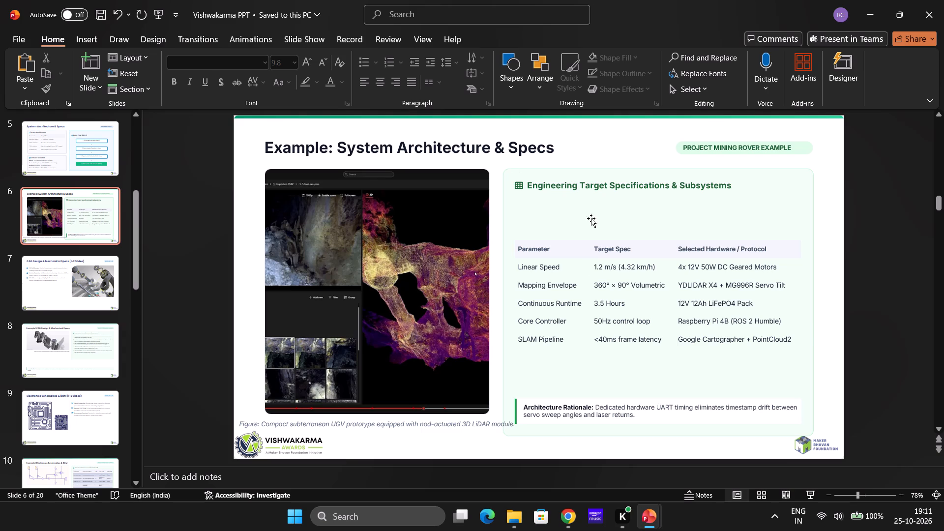
{"action": "left_click", "coordinate": [491, 425]}
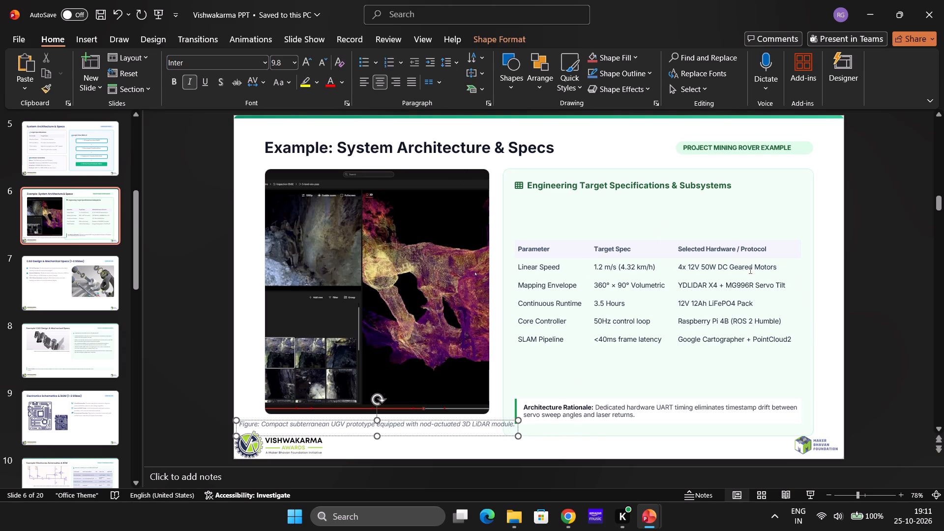
{"action": "left_click", "coordinate": [903, 246]}
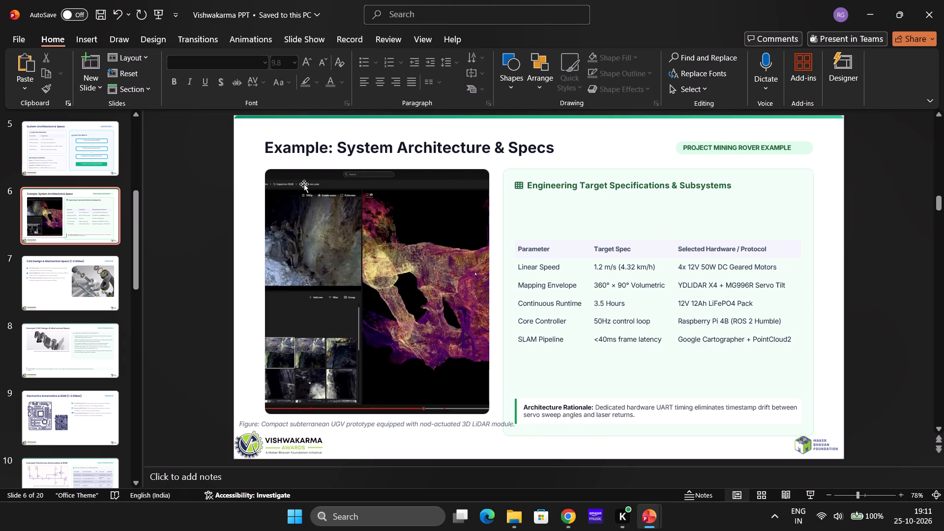
{"action": "left_click", "coordinate": [316, 199]}
{"action": "key", "text": "Up"}
{"action": "key", "text": "Up"}
{"action": "key", "text": "Up"}
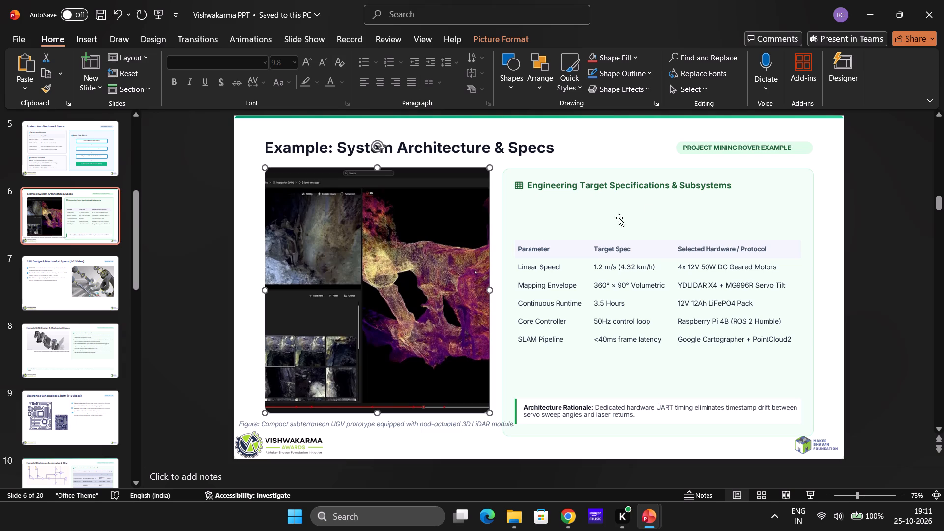
Nudge the light green Engineering Target Specifications panel on slide 6 slightly upward.
{"action": "left_click", "coordinate": [612, 209]}
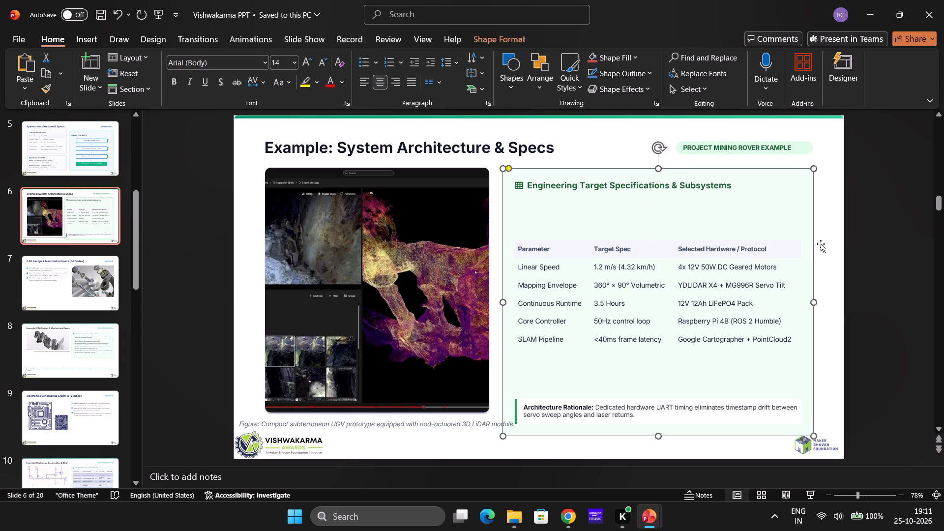
{"action": "left_click", "coordinate": [844, 243]}
{"action": "left_click", "coordinate": [496, 160]}
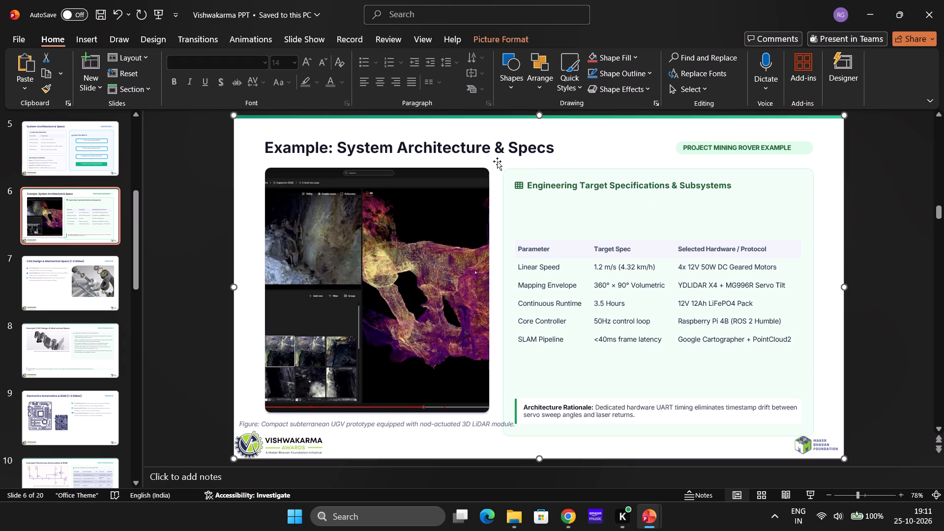
{"action": "left_click", "coordinate": [896, 286]}
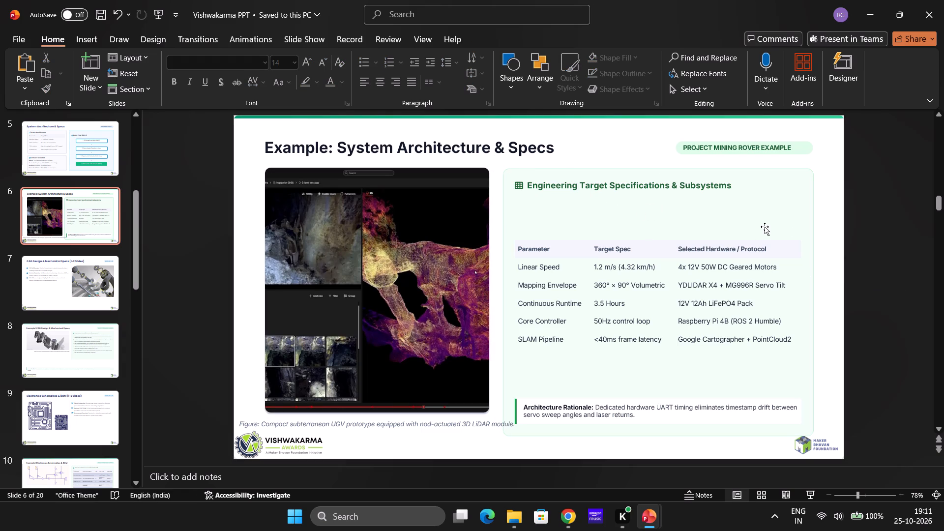
{"action": "left_click", "coordinate": [765, 227]}
{"action": "key", "text": "Up"}
{"action": "key", "text": "Up"}
{"action": "key", "text": "Up"}
{"action": "key", "text": "Up"}
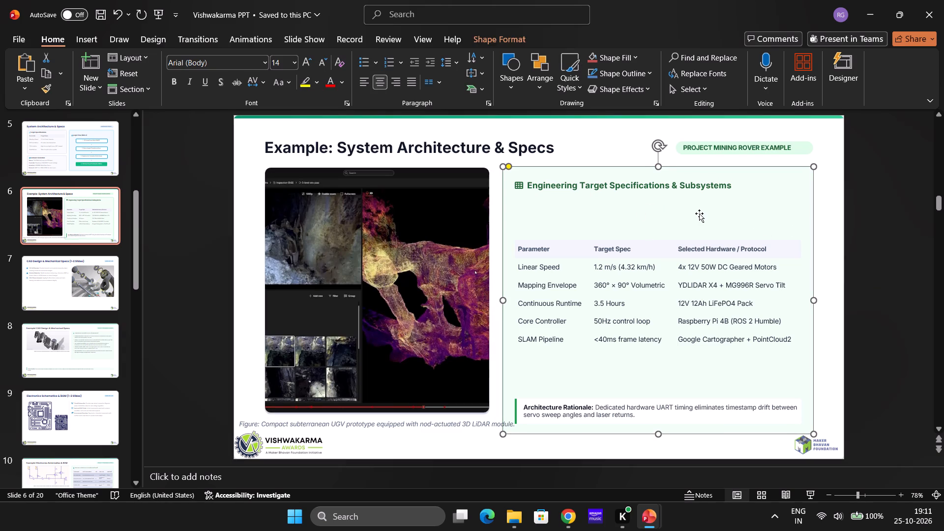
{"action": "key", "text": "Up"}
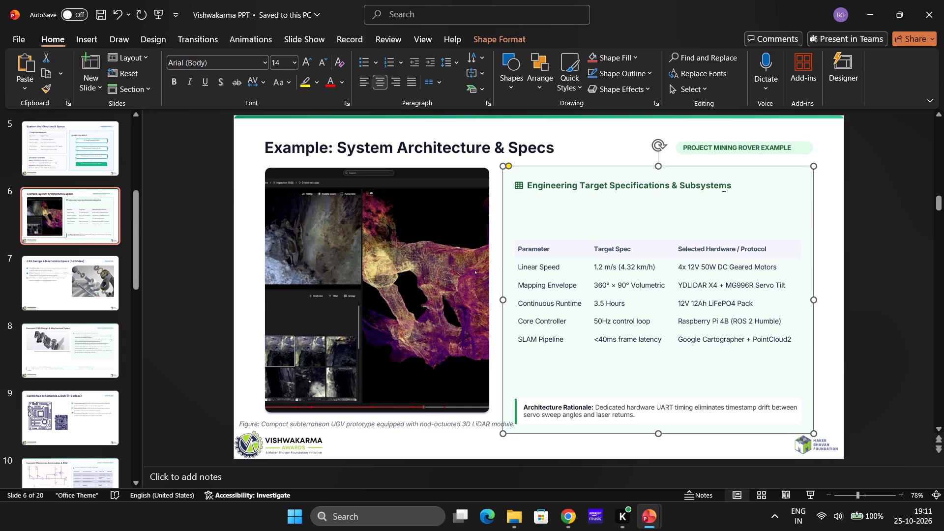
Nudge the heading "Engineering Target Specifications & Subsystems" and its table icon slightly upward within the green panel.
{"action": "left_click", "coordinate": [744, 186]}
{"action": "key", "text": "Up"}
{"action": "key", "text": "Up"}
{"action": "key", "text": "Up"}
{"action": "key", "text": "Up"}
{"action": "key", "text": "Up"}
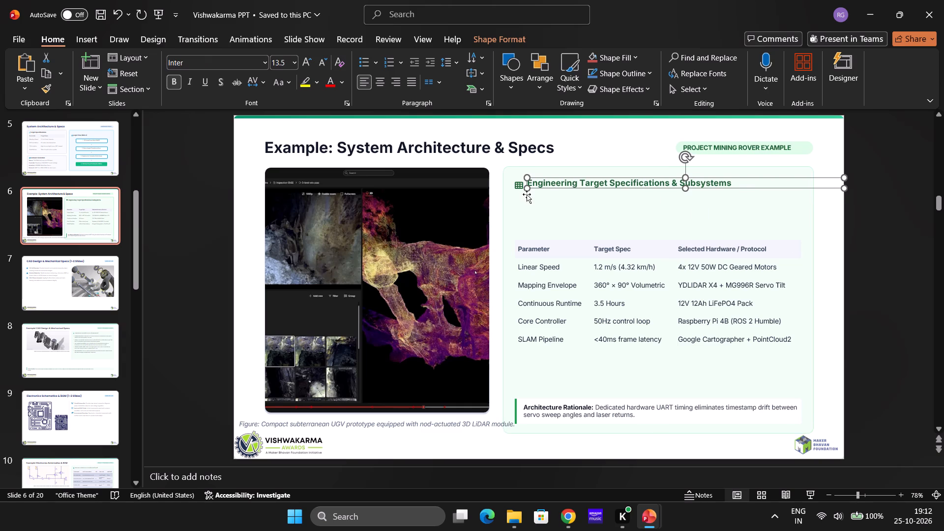
{"action": "left_click", "coordinate": [518, 184]}
{"action": "key", "text": "Up"}
{"action": "key", "text": "Up"}
{"action": "key", "text": "Up"}
{"action": "key", "text": "Up"}
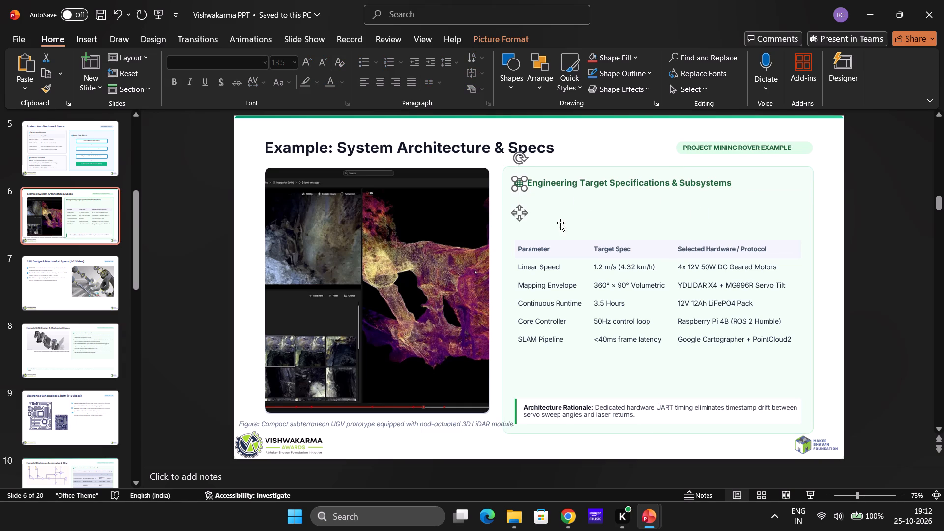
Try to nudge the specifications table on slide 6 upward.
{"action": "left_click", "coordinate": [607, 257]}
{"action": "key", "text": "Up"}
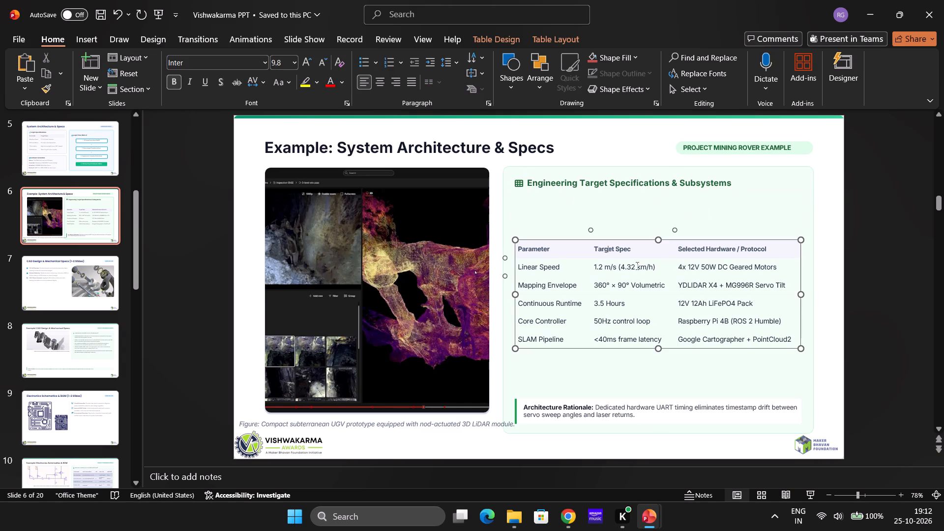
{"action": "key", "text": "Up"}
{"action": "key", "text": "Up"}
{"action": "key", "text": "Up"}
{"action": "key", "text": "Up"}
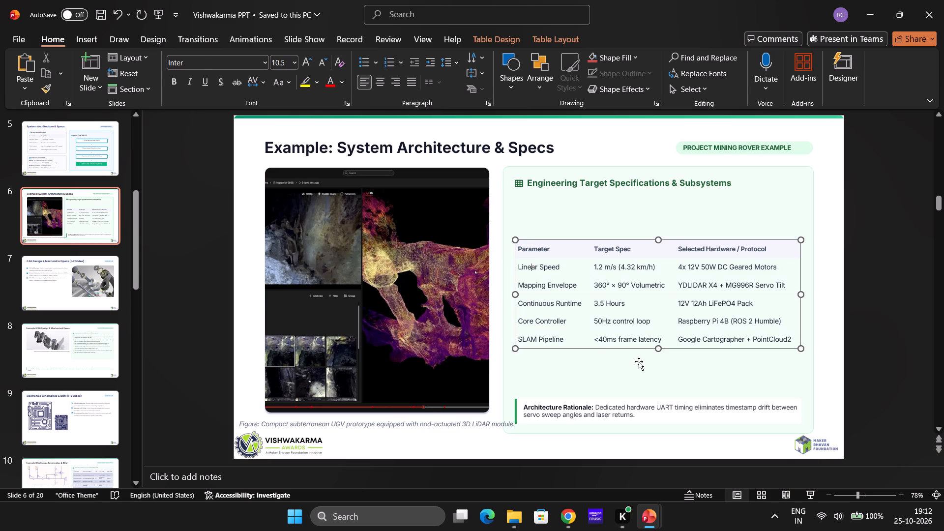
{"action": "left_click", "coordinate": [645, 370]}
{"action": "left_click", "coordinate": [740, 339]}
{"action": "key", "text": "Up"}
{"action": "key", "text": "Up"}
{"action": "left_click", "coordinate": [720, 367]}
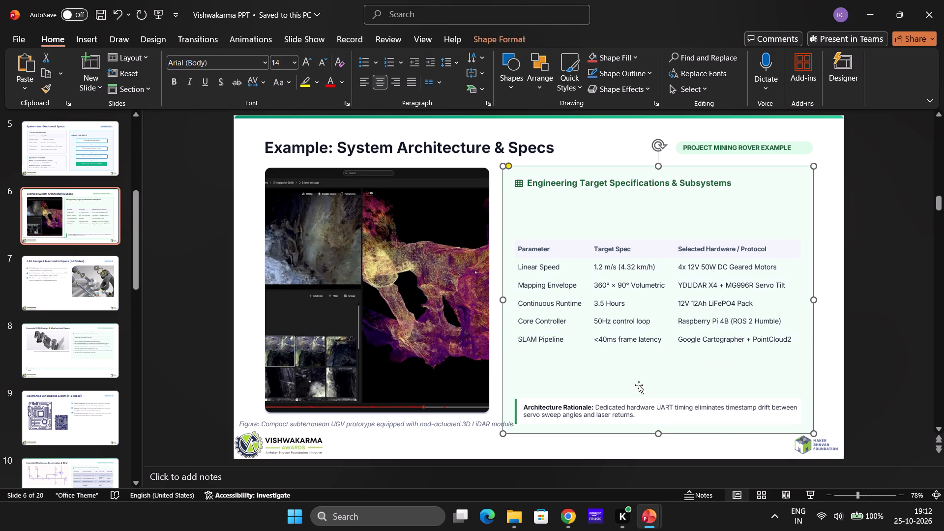
Nudge the Architecture Rationale box and its text slightly upward at the bottom of the green panel.
{"action": "left_click", "coordinate": [630, 402]}
{"action": "key", "text": "Up"}
{"action": "key", "text": "Up"}
{"action": "key", "text": "Up"}
{"action": "key", "text": "Up"}
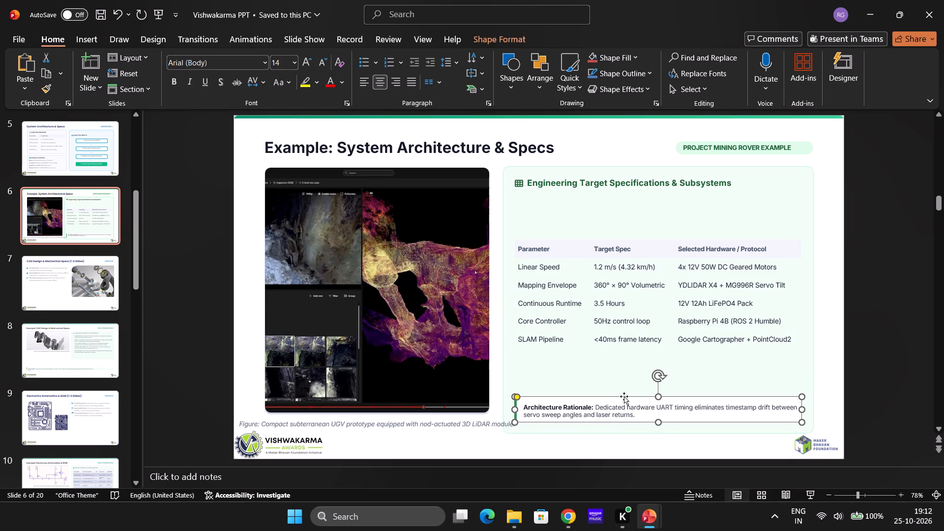
{"action": "key", "text": "Up"}
{"action": "left_click", "coordinate": [632, 414]}
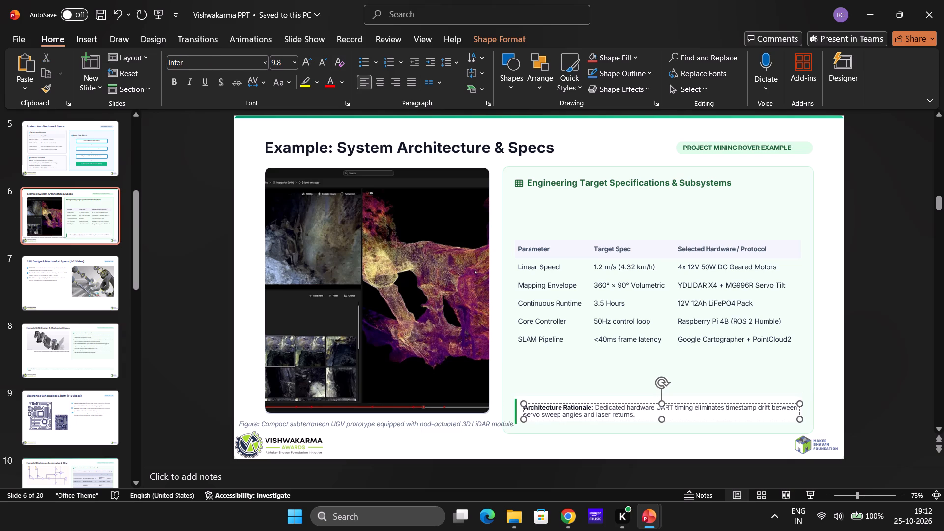
{"action": "key", "text": "Up"}
{"action": "key", "text": "Up"}
{"action": "left_click", "coordinate": [629, 415]}
{"action": "left_click", "coordinate": [643, 417]}
{"action": "key", "text": "Up"}
{"action": "key", "text": "Up"}
{"action": "key", "text": "Up"}
{"action": "key", "text": "Up"}
{"action": "left_click", "coordinate": [570, 359]}
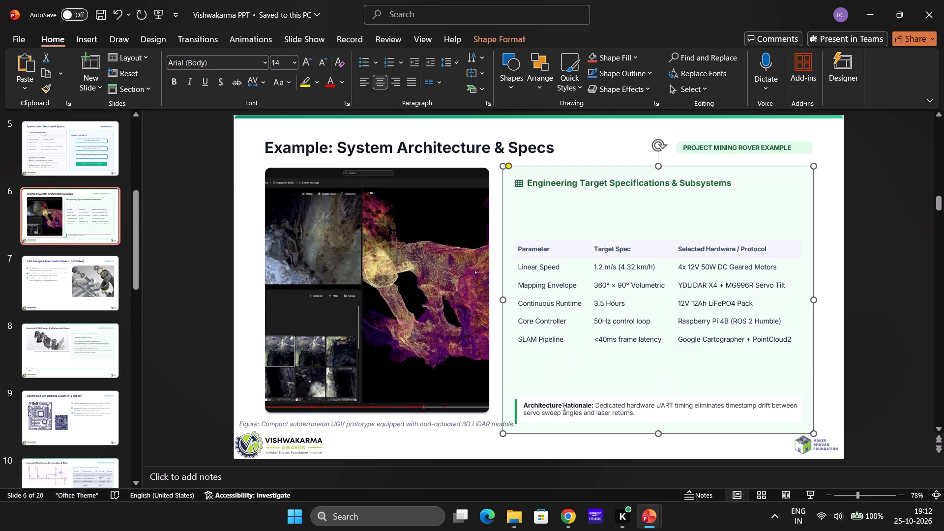
Narrow the figure caption's text box on slide 6 so the caption wraps onto two lines, and save the presentation.
{"action": "left_click", "coordinate": [448, 443]}
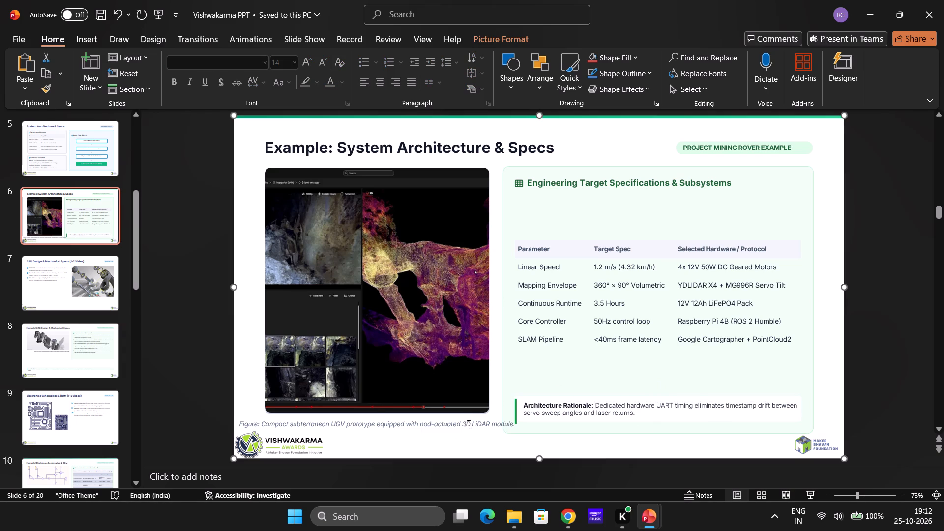
{"action": "left_click", "coordinate": [468, 426]}
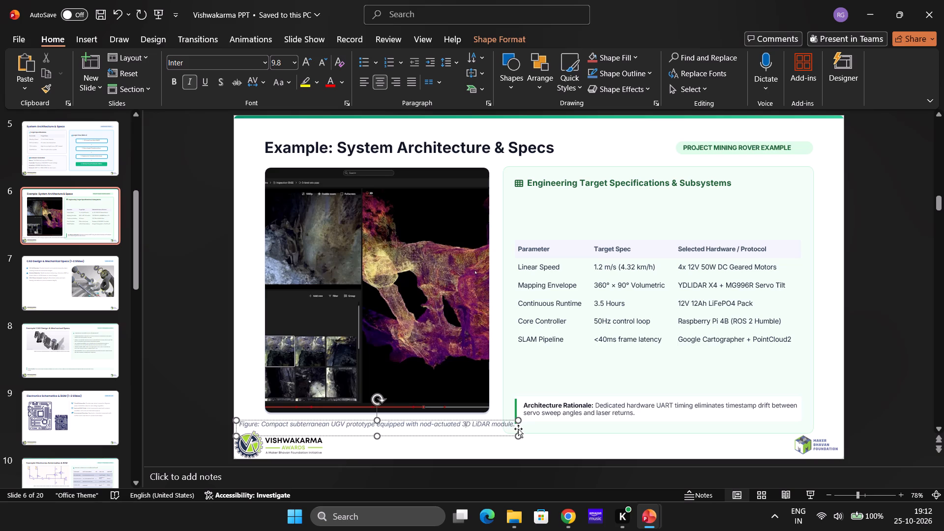
{"action": "left_click", "coordinate": [505, 434]}
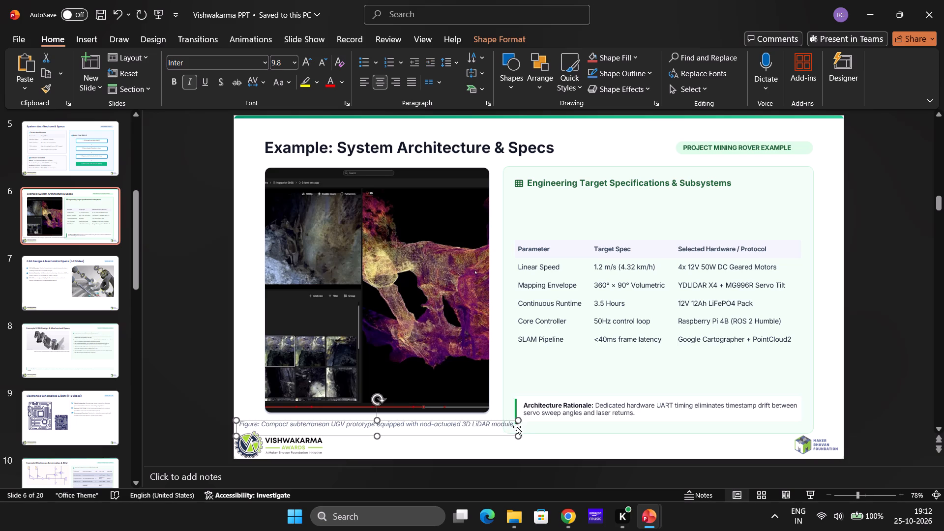
{"action": "left_click", "coordinate": [520, 442]}
{"action": "left_click", "coordinate": [508, 425]}
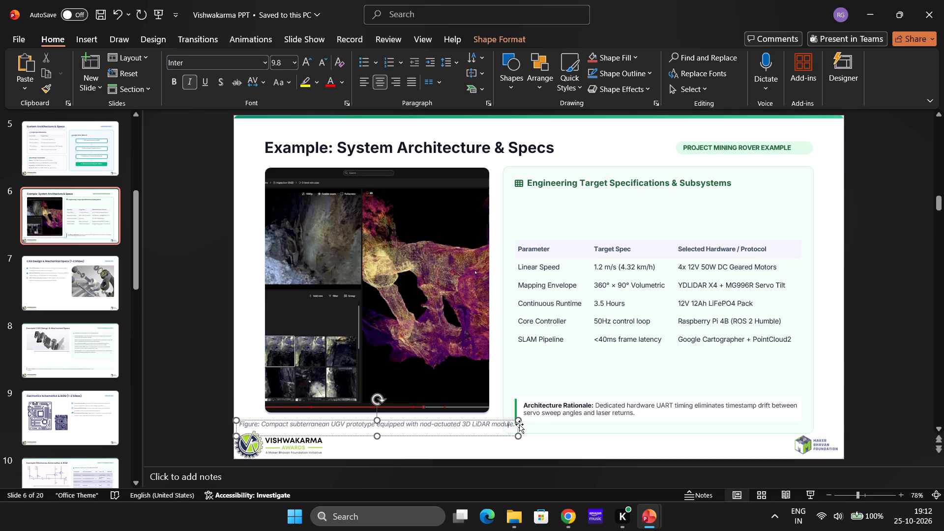
{"action": "left_click", "coordinate": [519, 429]}
{"action": "left_click_drag", "start_coordinate": [520, 434], "coordinate": [519, 434]}
{"action": "left_click_drag", "start_coordinate": [519, 434], "coordinate": [510, 434]}
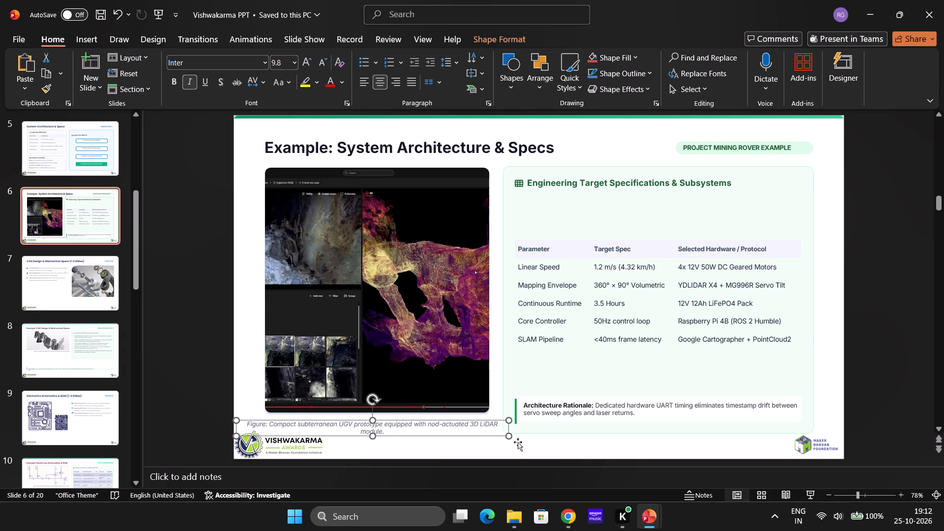
{"action": "key", "text": "ctrl+s"}
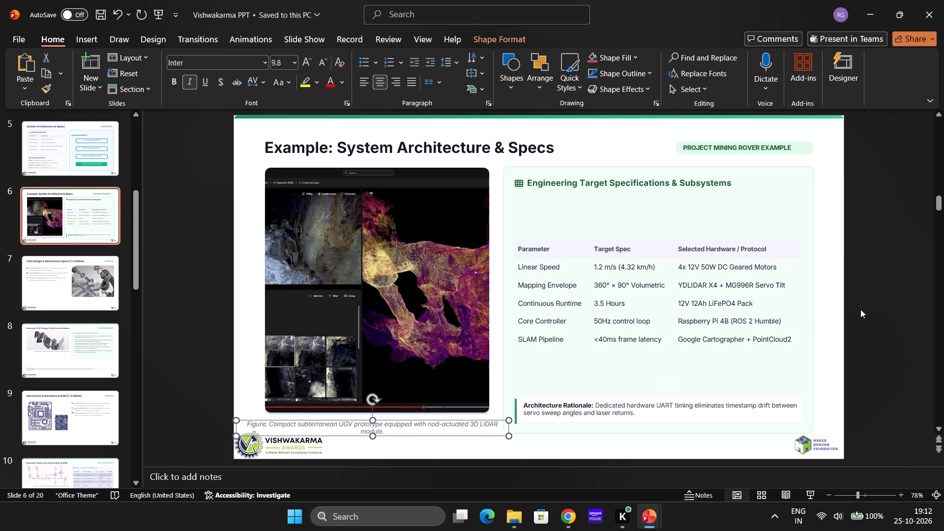
Review the slides around the CAD Design & Mechanical Specs example on slide 8, and look back through the deck to the title slide.
{"action": "left_click", "coordinate": [869, 304]}
{"action": "scroll", "coordinate": [329, 214], "scroll_direction": "down", "scroll_amount": 1}
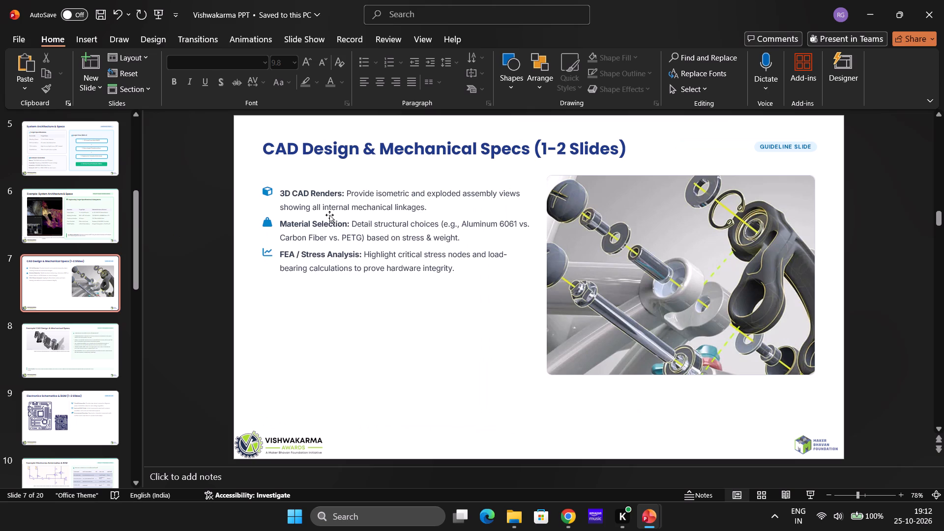
{"action": "scroll", "coordinate": [338, 215], "scroll_direction": "down", "scroll_amount": 1}
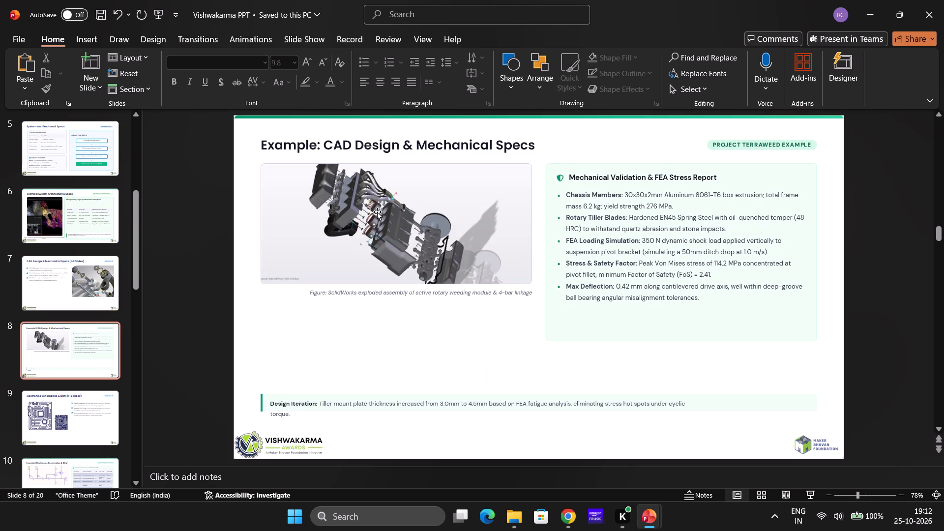
{"action": "scroll", "coordinate": [378, 207], "scroll_direction": "up", "scroll_amount": 1}
{"action": "scroll", "coordinate": [378, 206], "scroll_direction": "down", "scroll_amount": 1}
{"action": "scroll", "coordinate": [378, 206], "scroll_direction": "up", "scroll_amount": 2}
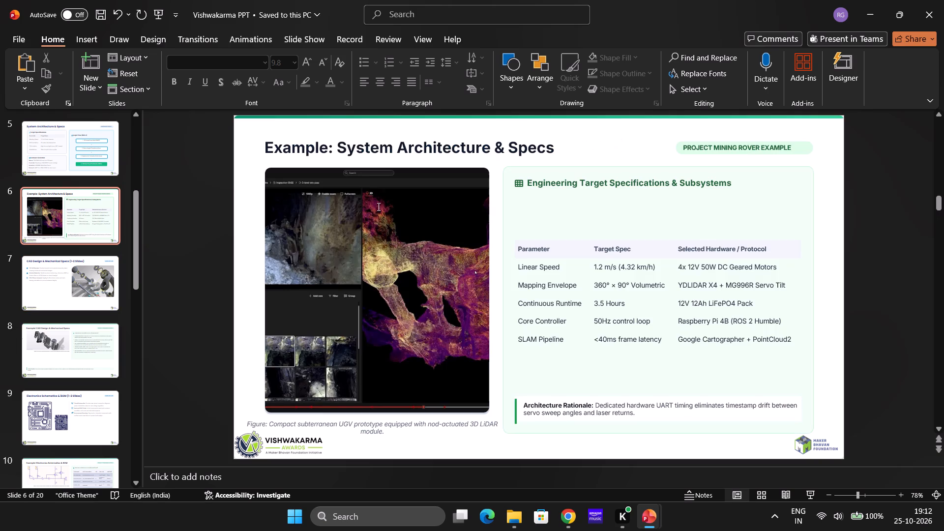
{"action": "scroll", "coordinate": [378, 206], "scroll_direction": "up", "scroll_amount": 2}
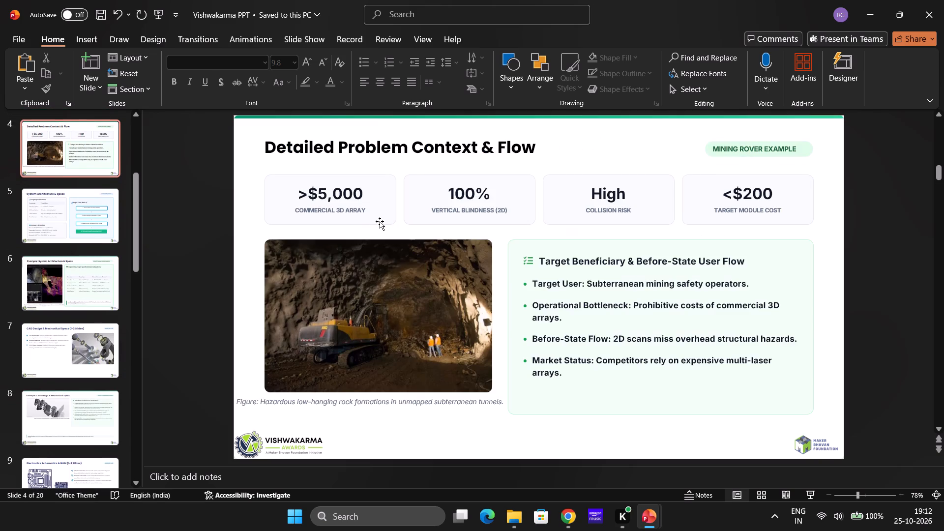
{"action": "scroll", "coordinate": [381, 225], "scroll_direction": "up", "scroll_amount": 2}
{"action": "scroll", "coordinate": [368, 336], "scroll_direction": "up", "scroll_amount": 2}
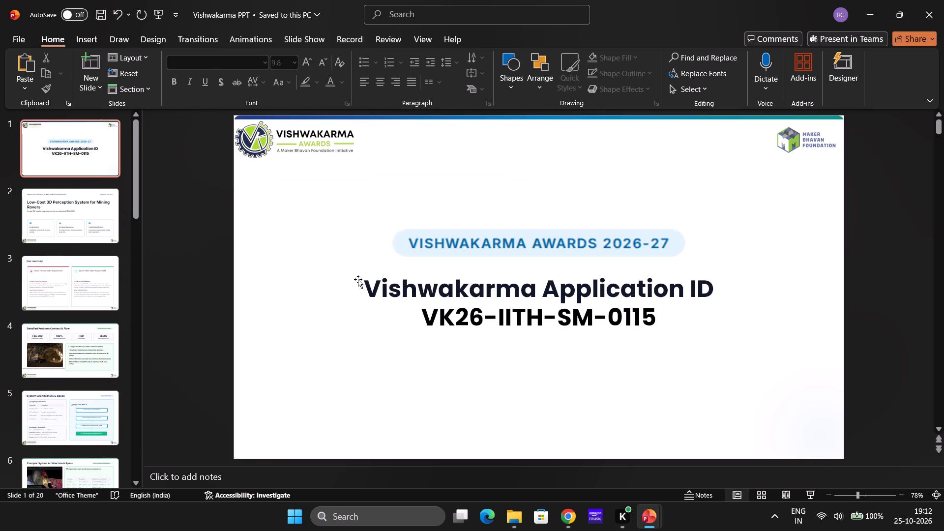
Switch to the Stage 2 Submission Template deck and capture a screenshot of its whole User Journey (1-2 Slides) guideline slide.
{"action": "key", "text": "alt+Tab"}
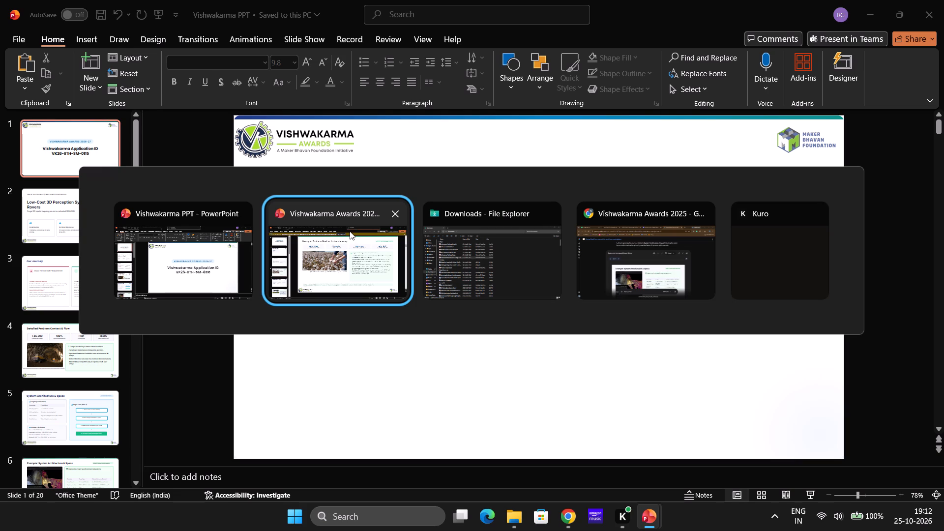
{"action": "key", "text": "alt+Tab"}
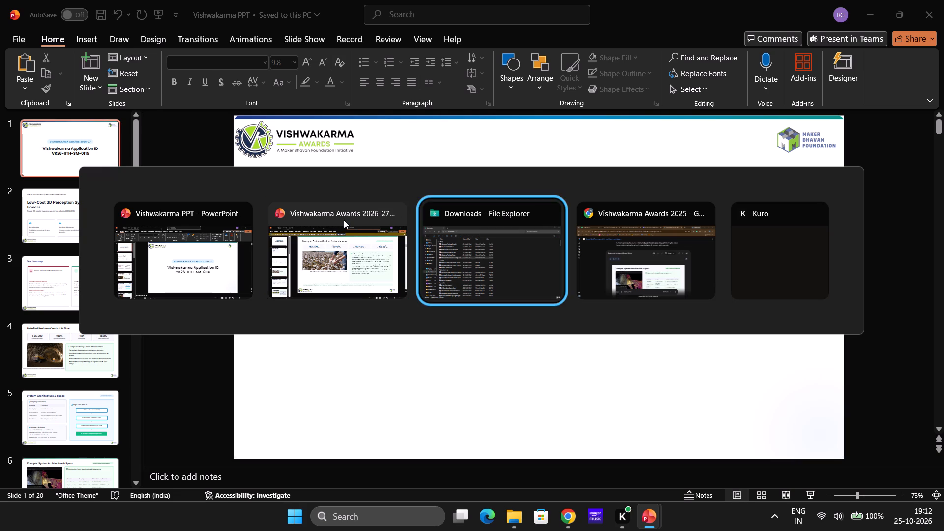
{"action": "key", "text": "alt+Tab"}
{"action": "key", "text": "alt+Tab"}
{"action": "key", "text": "alt+Tab"}
{"action": "key", "text": "alt+Tab"}
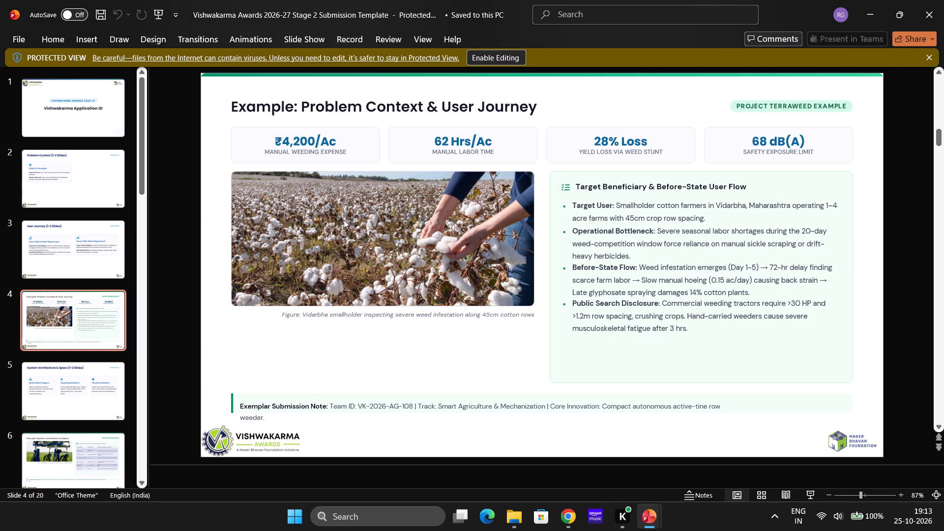
{"action": "scroll", "coordinate": [90, 236], "scroll_direction": "up", "scroll_amount": 4}
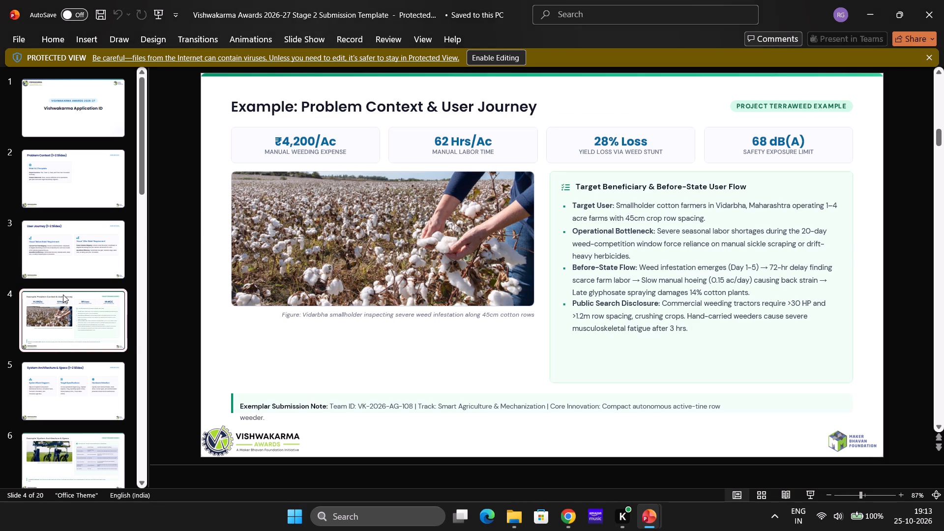
{"action": "scroll", "coordinate": [75, 254], "scroll_direction": "up", "scroll_amount": 1}
{"action": "scroll", "coordinate": [255, 281], "scroll_direction": "up", "scroll_amount": 1}
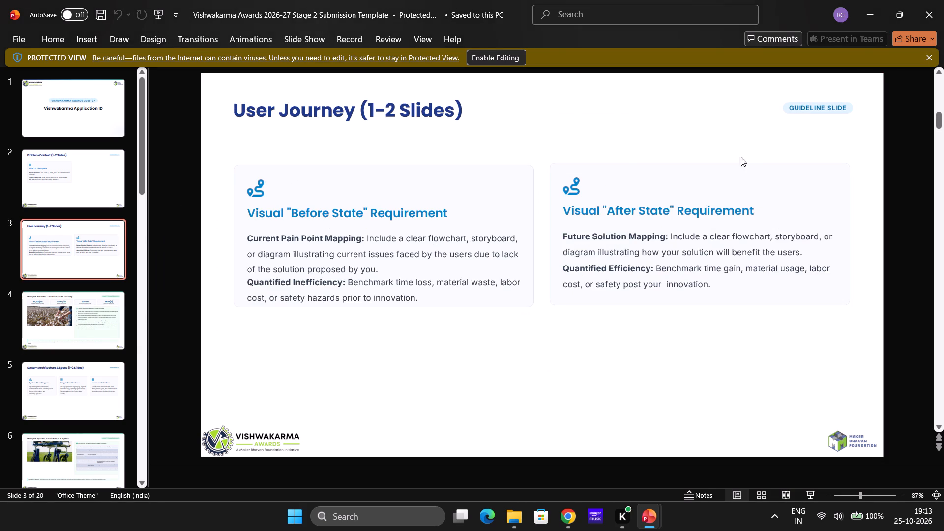
{"action": "scroll", "coordinate": [629, 256], "scroll_direction": "down", "scroll_amount": 1}
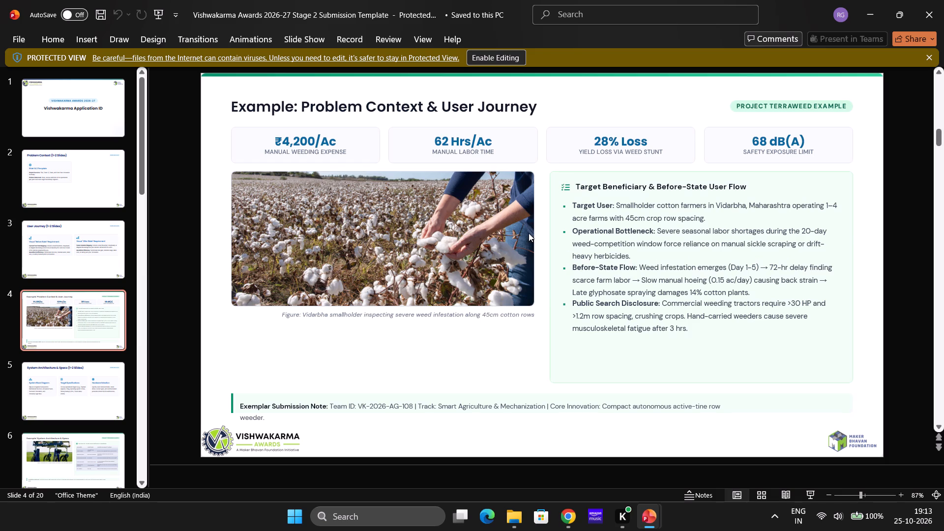
{"action": "scroll", "coordinate": [529, 233], "scroll_direction": "up", "scroll_amount": 1}
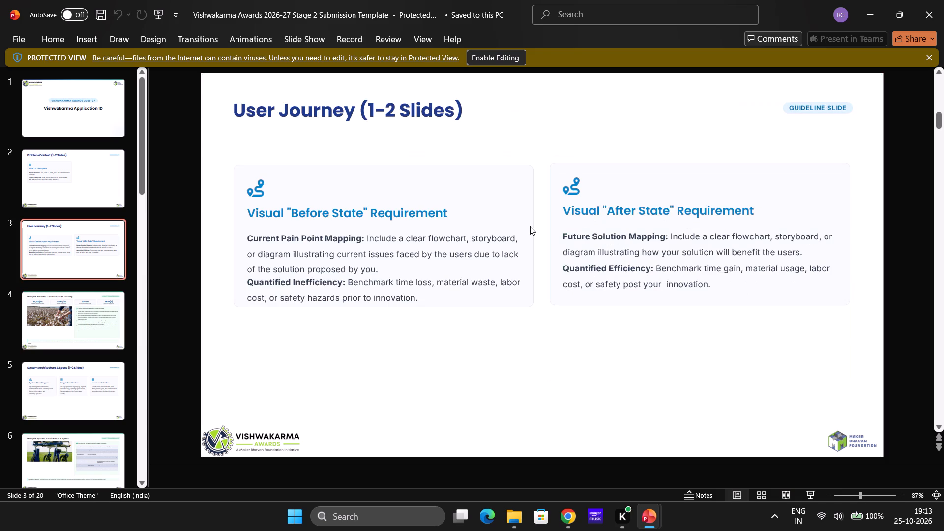
{"action": "key", "text": "Print"}
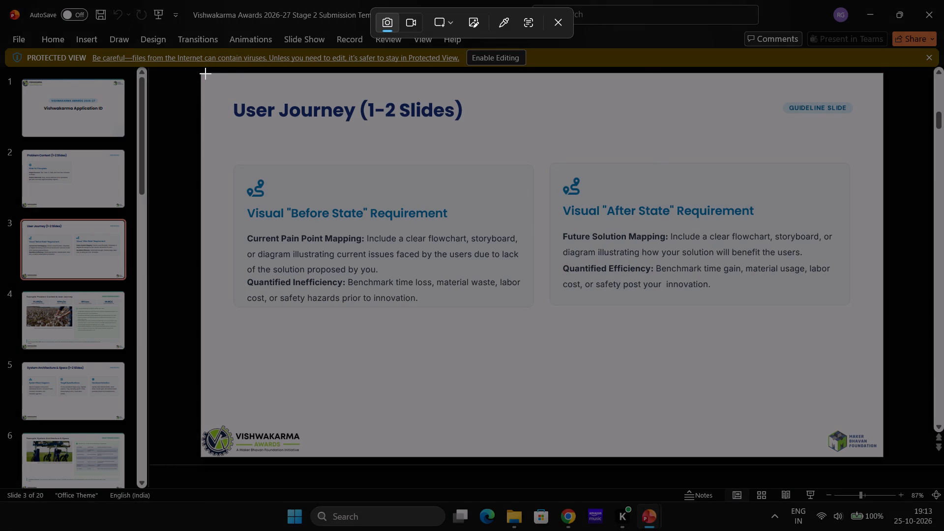
{"action": "left_click_drag", "start_coordinate": [201, 76], "coordinate": [870, 461]}
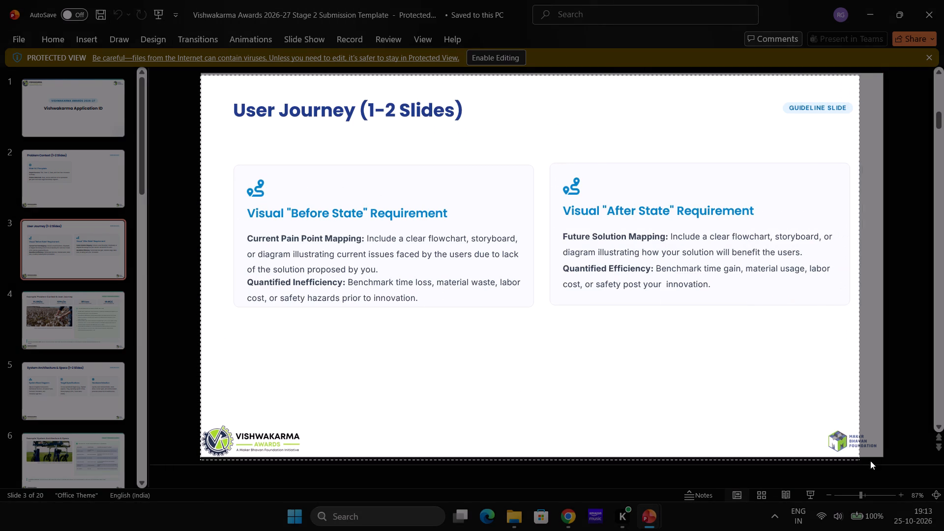
{"action": "left_click_drag", "start_coordinate": [870, 461], "coordinate": [880, 453]}
{"action": "scroll", "coordinate": [253, 230], "scroll_direction": "down", "scroll_amount": 2}
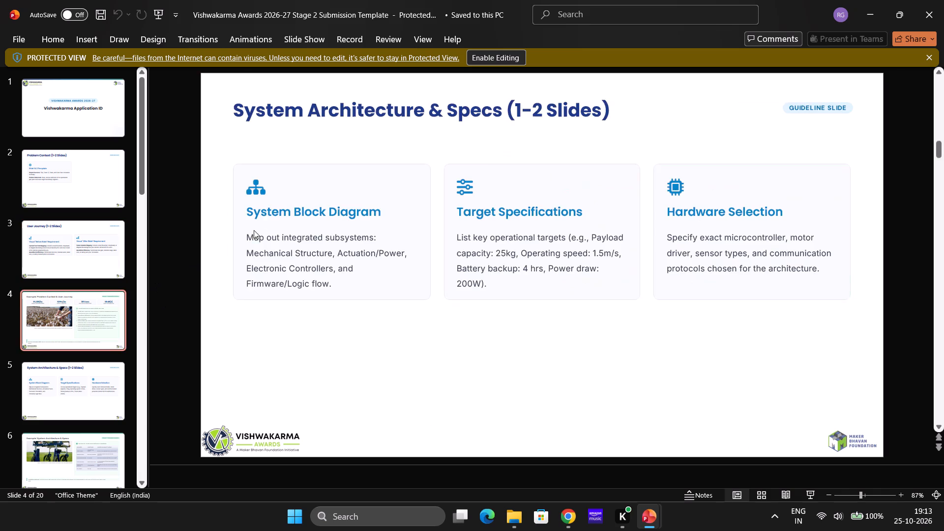
{"action": "scroll", "coordinate": [282, 178], "scroll_direction": "up", "scroll_amount": 2}
{"action": "scroll", "coordinate": [282, 178], "scroll_direction": "down", "scroll_amount": 1}
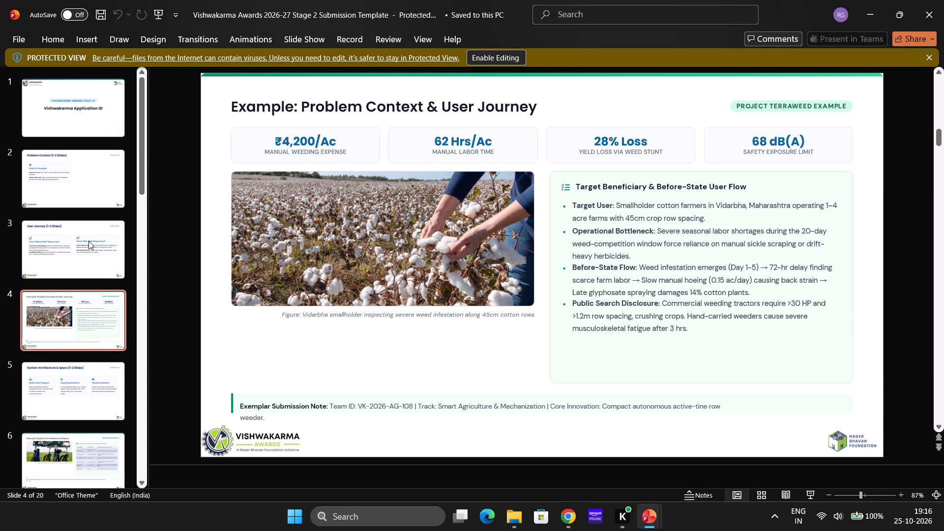
{"action": "key", "text": "alt+Tab"}
{"action": "key", "text": "alt+Tab"}
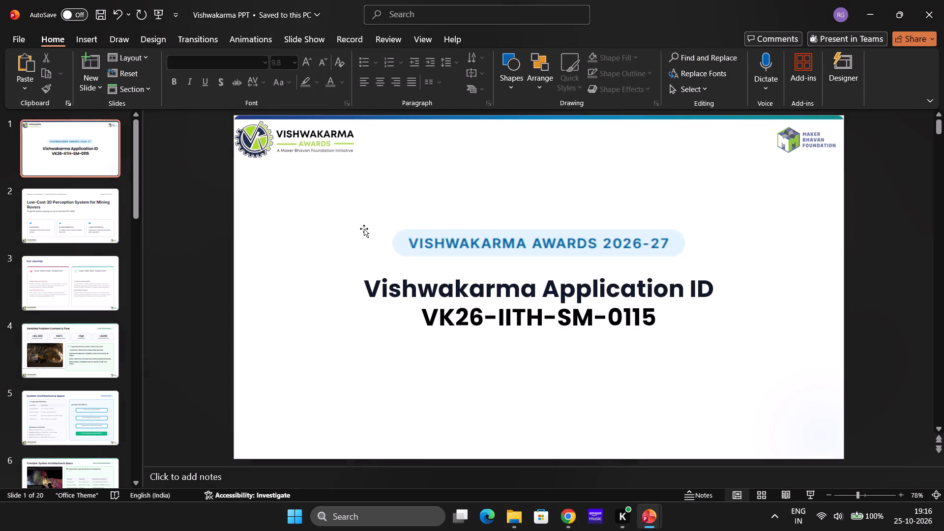
{"action": "scroll", "coordinate": [361, 227], "scroll_direction": "up", "scroll_amount": 1}
{"action": "scroll", "coordinate": [370, 227], "scroll_direction": "down", "scroll_amount": 2}
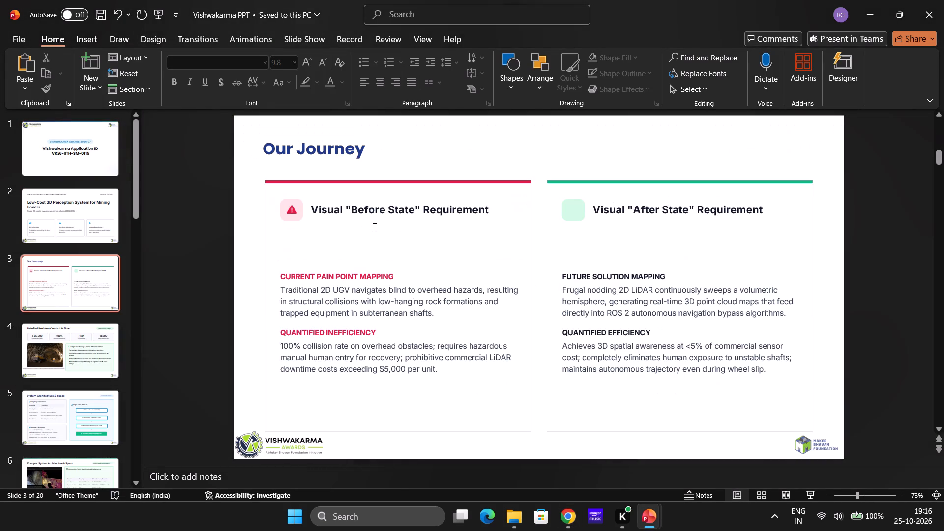
{"action": "scroll", "coordinate": [375, 227], "scroll_direction": "down", "scroll_amount": 1}
{"action": "scroll", "coordinate": [490, 221], "scroll_direction": "up", "scroll_amount": 1}
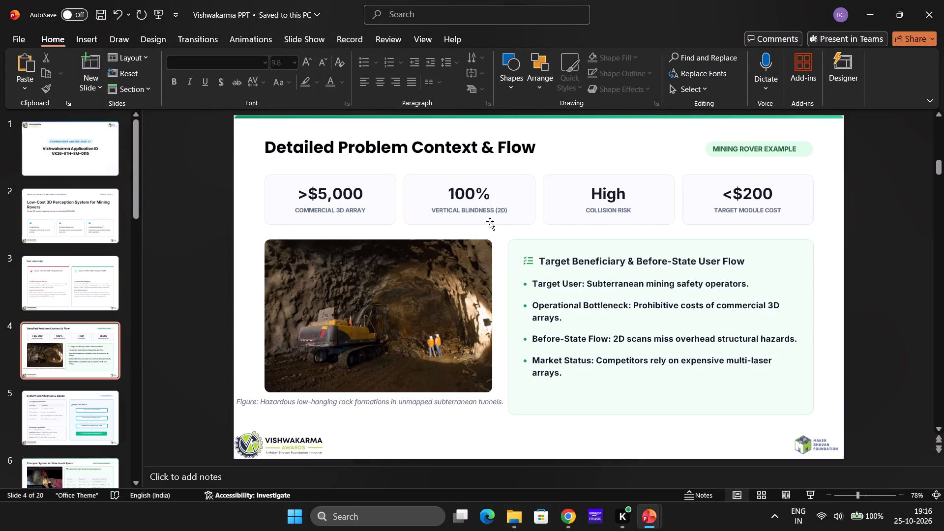
{"action": "scroll", "coordinate": [490, 221], "scroll_direction": "down", "scroll_amount": 1}
{"action": "scroll", "coordinate": [490, 221], "scroll_direction": "up", "scroll_amount": 1}
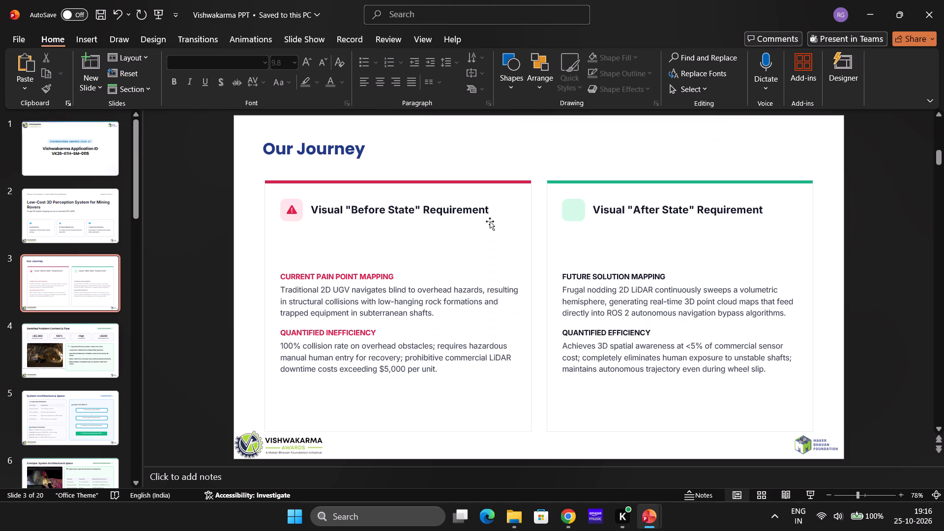
{"action": "scroll", "coordinate": [490, 221], "scroll_direction": "down", "scroll_amount": 1}
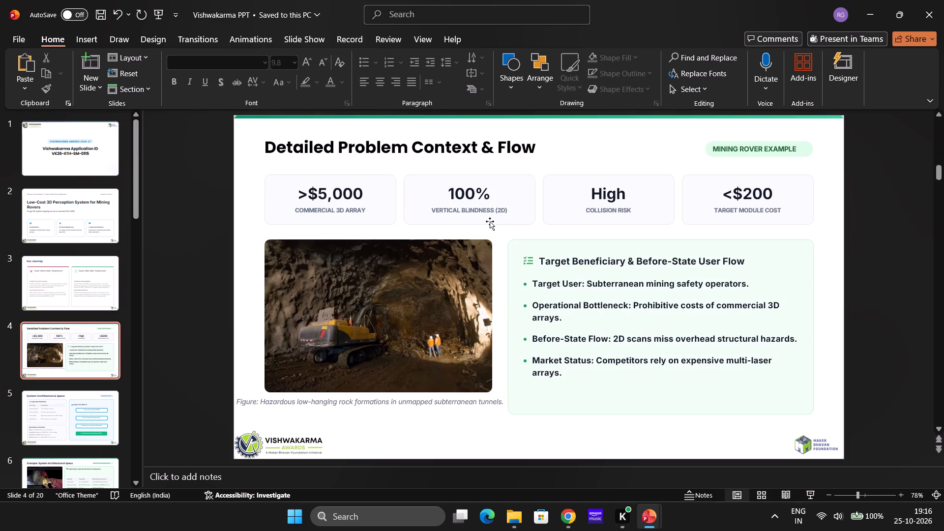
{"action": "scroll", "coordinate": [490, 221], "scroll_direction": "up", "scroll_amount": 1}
{"action": "scroll", "coordinate": [490, 221], "scroll_direction": "down", "scroll_amount": 1}
{"action": "scroll", "coordinate": [550, 221], "scroll_direction": "down", "scroll_amount": 1}
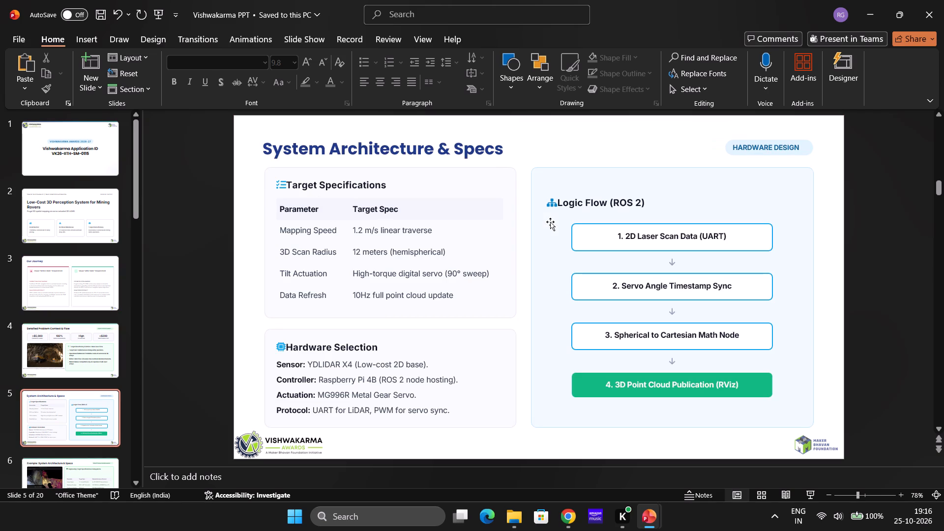
Remove the "Example:" prefix from slide 6's title so it reads "System Architecture & Specs".
{"action": "scroll", "coordinate": [535, 231], "scroll_direction": "down", "scroll_amount": 1}
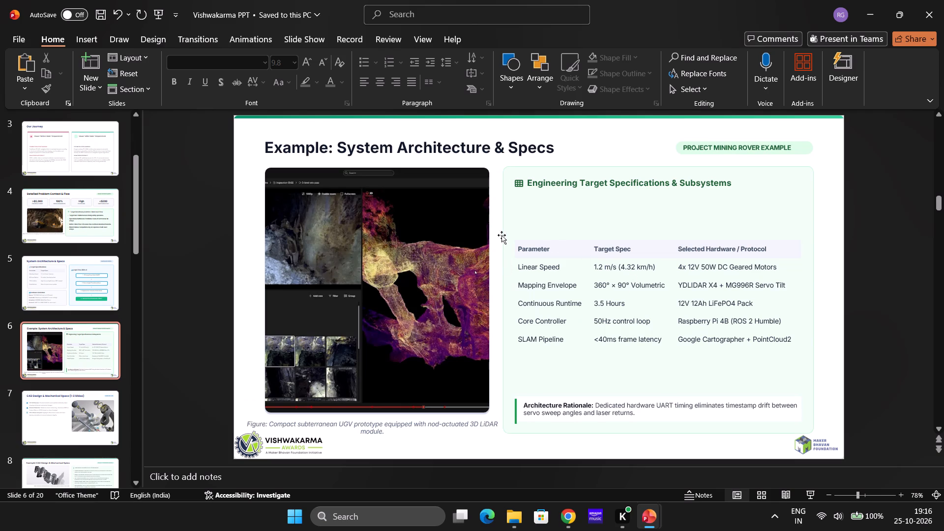
{"action": "left_click", "coordinate": [339, 146]}
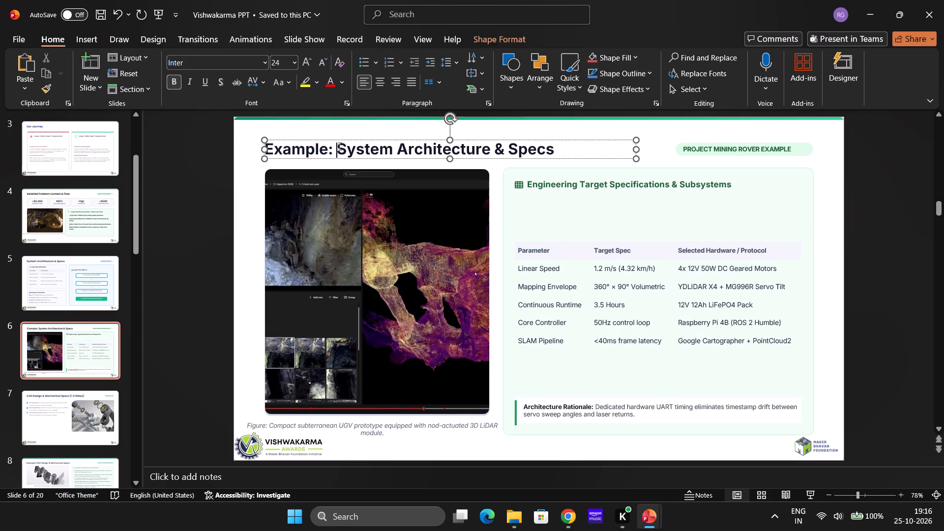
{"action": "key", "text": "ctrl+BackSpace"}
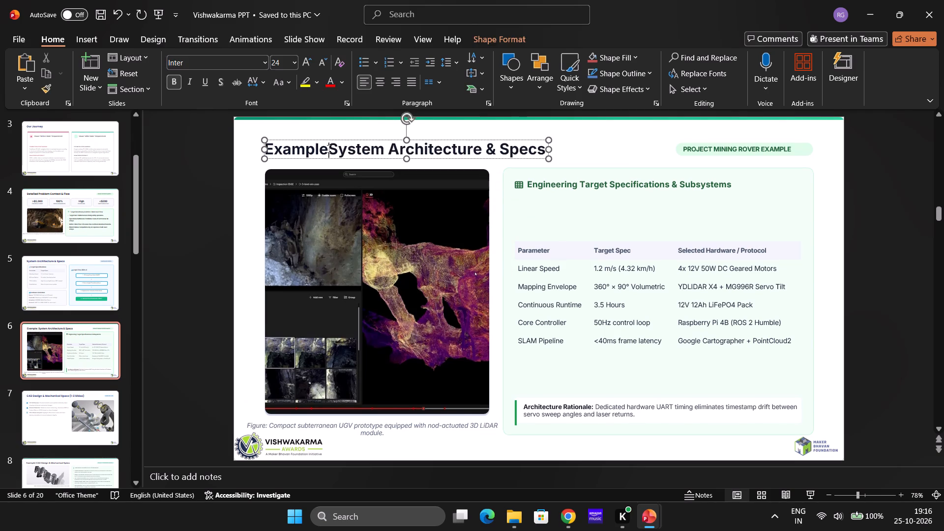
{"action": "key", "text": "ctrl+BackSpace"}
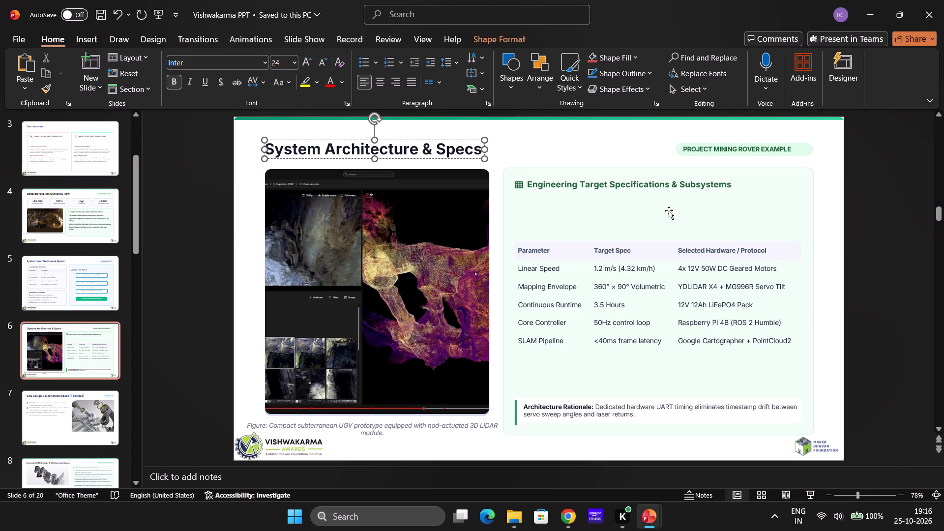
{"action": "left_click", "coordinate": [902, 243]}
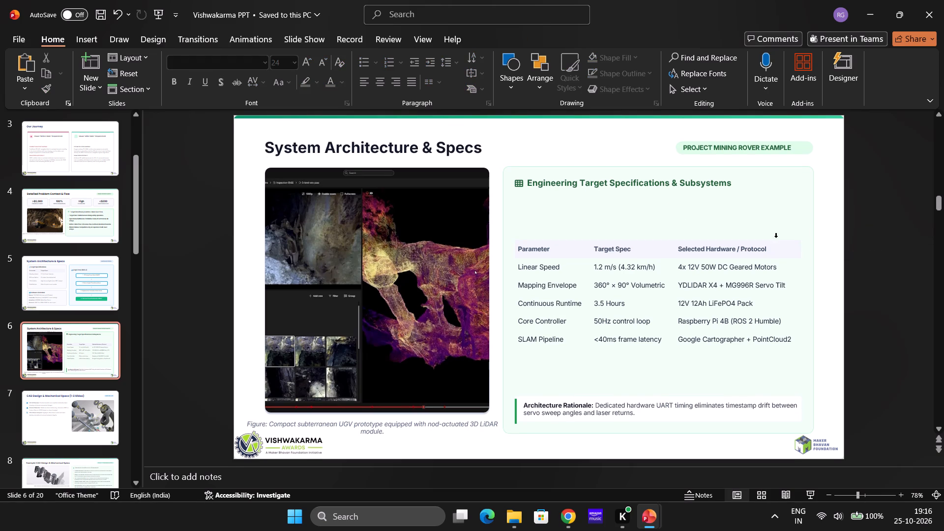
Compare the CAD Design & Mechanical Specs guideline slide with the TerraWeed example slide that follows it.
{"action": "scroll", "coordinate": [864, 229], "scroll_direction": "down", "scroll_amount": 1}
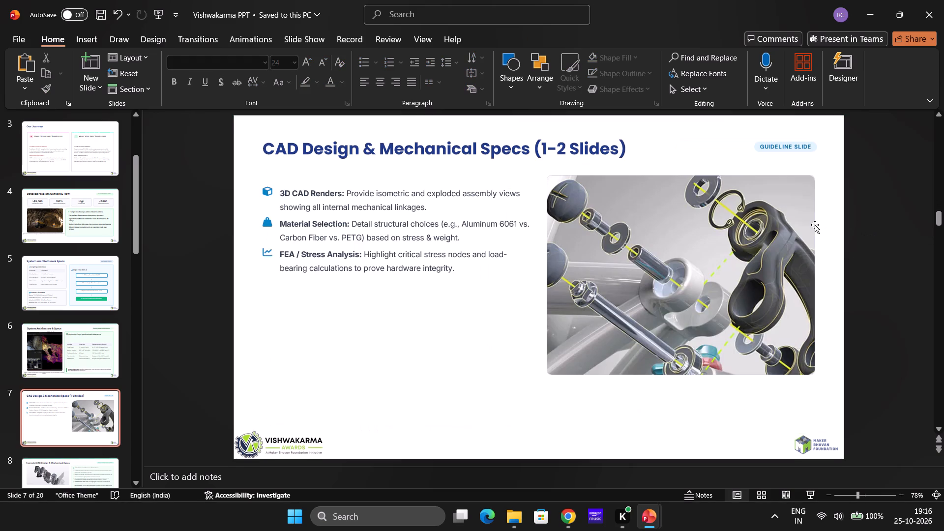
{"action": "scroll", "coordinate": [815, 225], "scroll_direction": "down", "scroll_amount": 1}
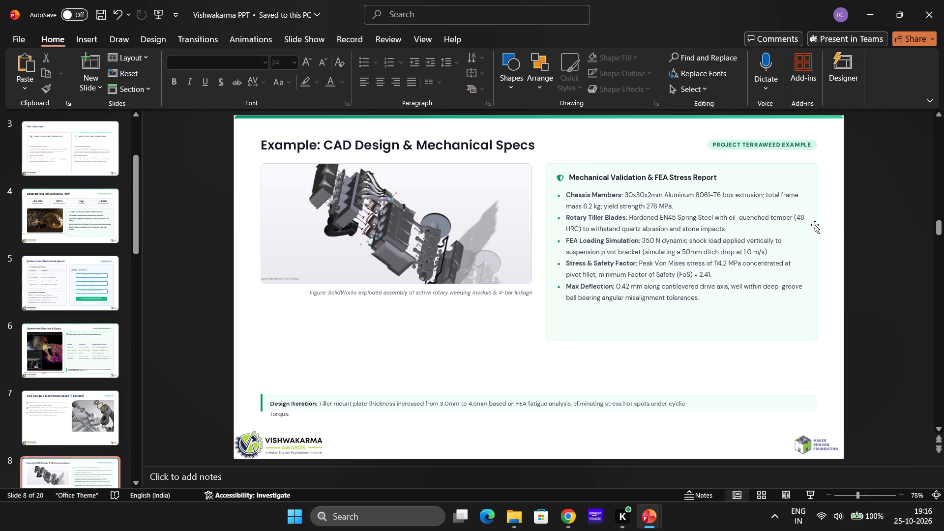
{"action": "scroll", "coordinate": [841, 167], "scroll_direction": "up", "scroll_amount": 1}
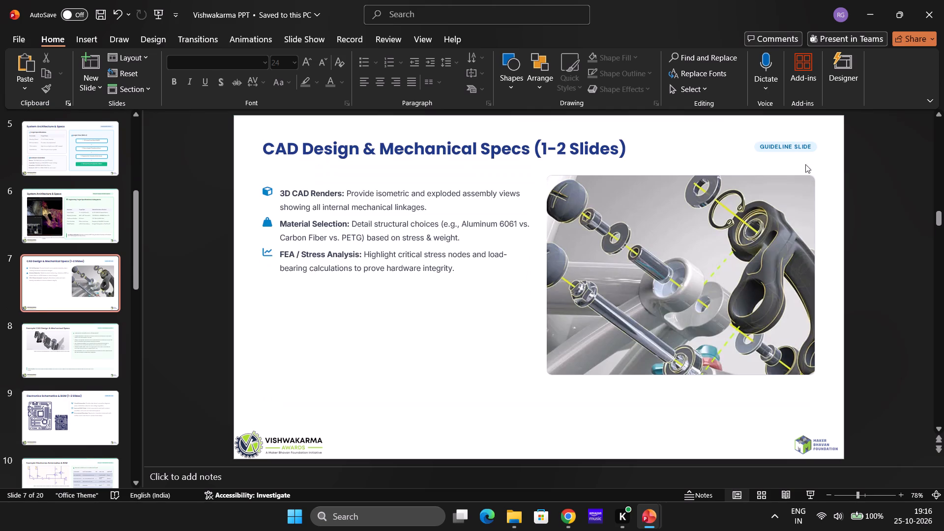
{"action": "scroll", "coordinate": [780, 162], "scroll_direction": "down", "scroll_amount": 1}
{"action": "scroll", "coordinate": [707, 174], "scroll_direction": "up", "scroll_amount": 1}
{"action": "scroll", "coordinate": [733, 202], "scroll_direction": "down", "scroll_amount": 1}
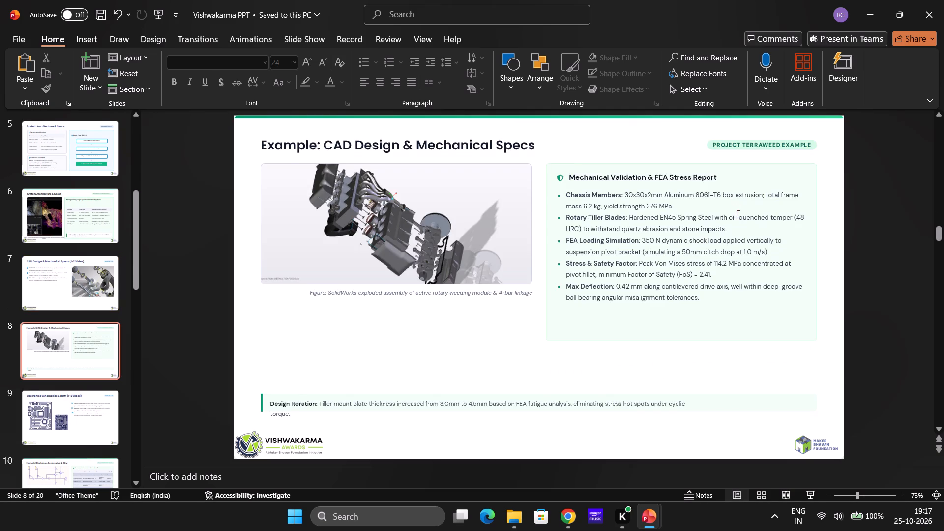
{"action": "scroll", "coordinate": [737, 215], "scroll_direction": "up", "scroll_amount": 1}
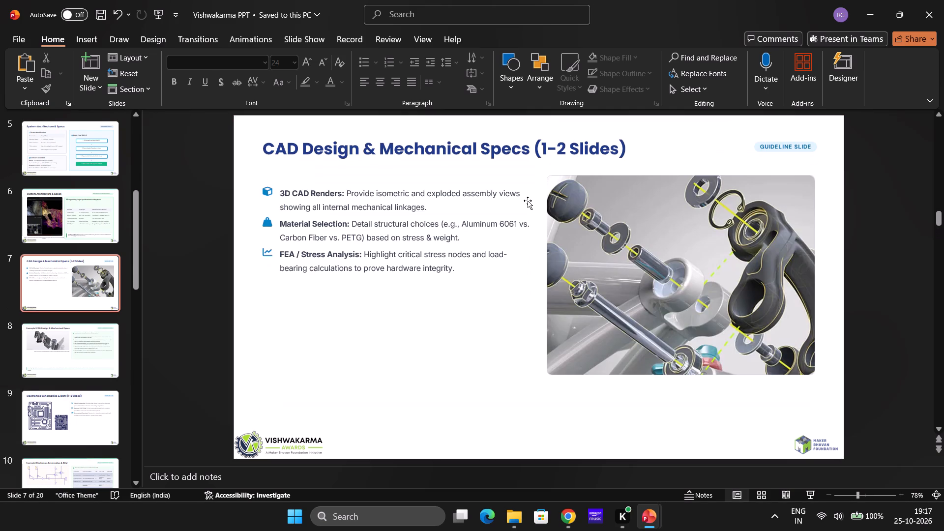
Capture a screenshot of the whole TerraWeed example slide for CAD Design & Mechanical Specs.
{"action": "scroll", "coordinate": [445, 242], "scroll_direction": "down", "scroll_amount": 1}
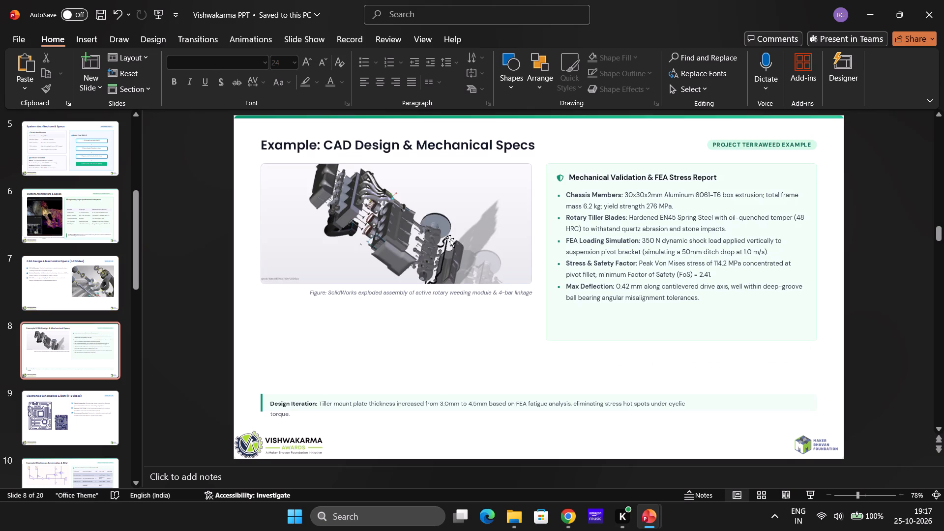
{"action": "key", "text": "Print"}
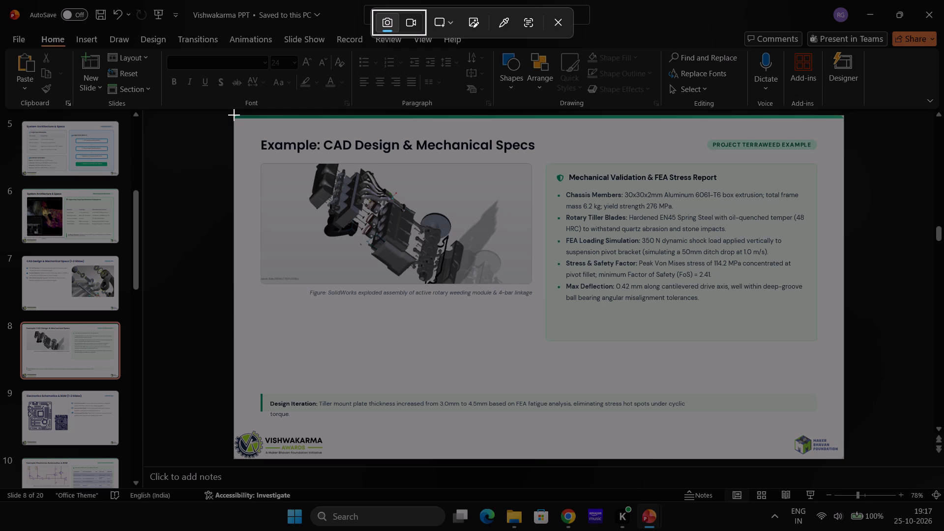
{"action": "left_click_drag", "start_coordinate": [234, 115], "coordinate": [843, 457]}
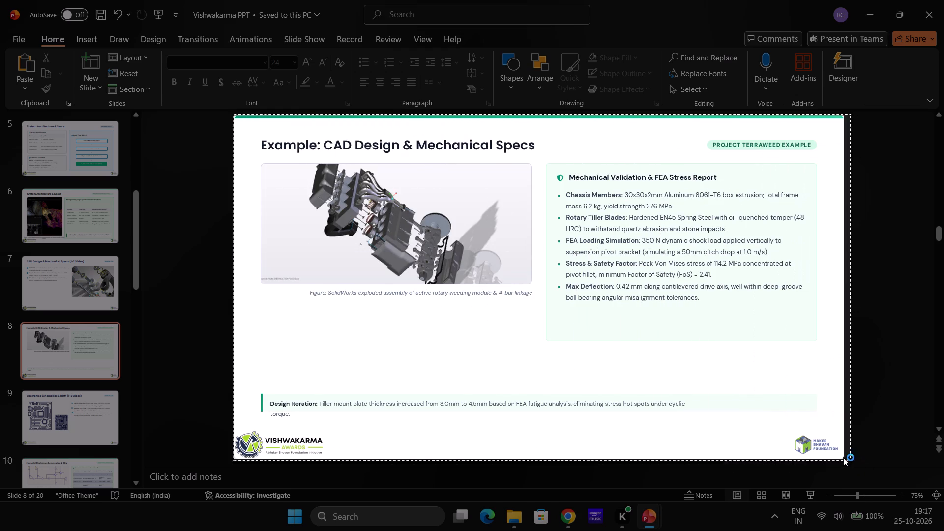
{"action": "left_click_drag", "start_coordinate": [843, 457], "coordinate": [843, 457]}
{"action": "scroll", "coordinate": [844, 287], "scroll_direction": "up", "scroll_amount": 1}
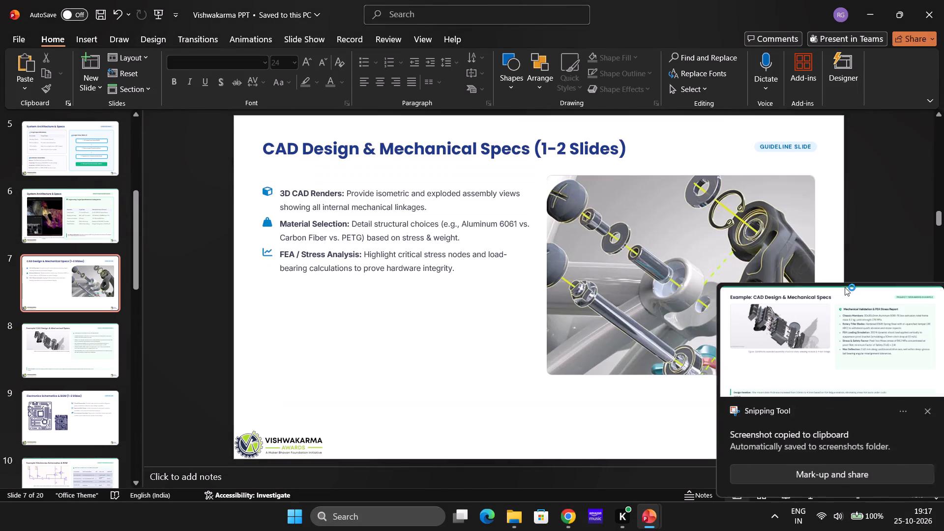
{"action": "left_click", "coordinate": [375, 259]}
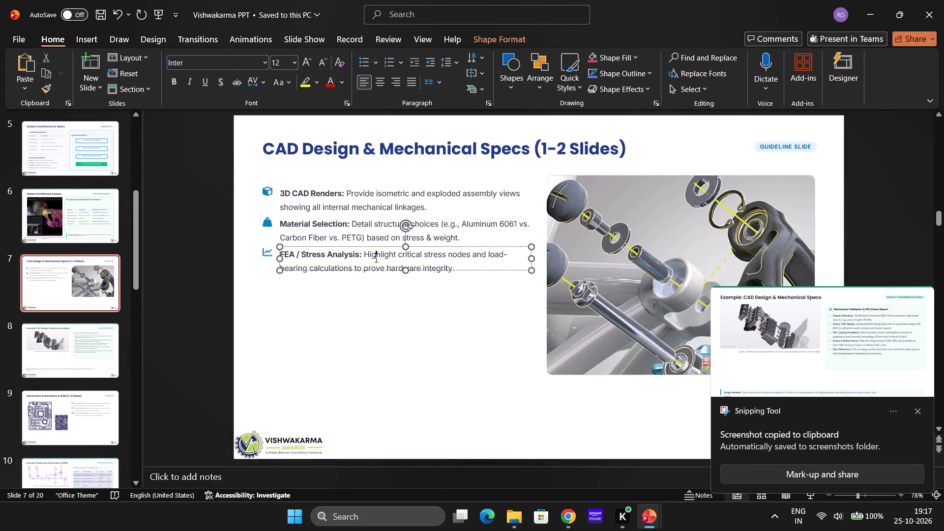
{"action": "left_click", "coordinate": [383, 312]}
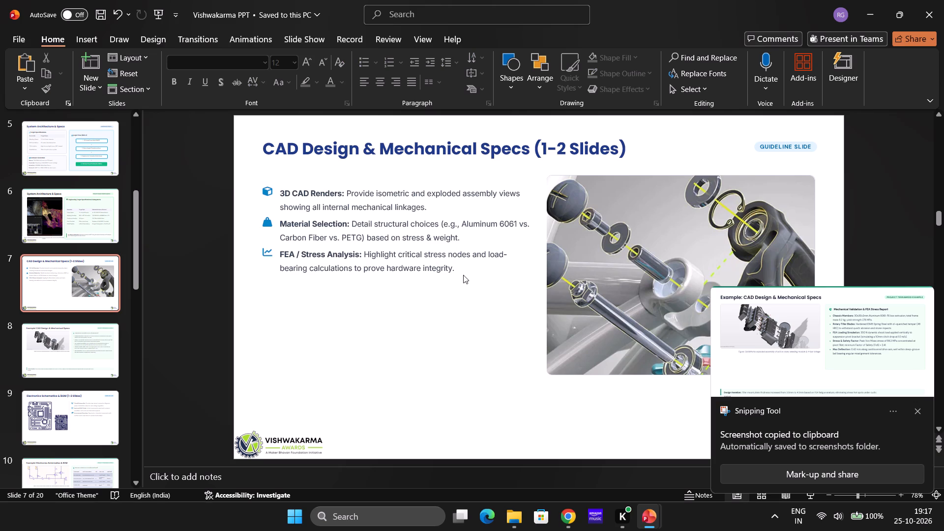
{"action": "left_click_drag", "start_coordinate": [469, 273], "coordinate": [456, 269]}
{"action": "left_click_drag", "start_coordinate": [450, 267], "coordinate": [444, 266]}
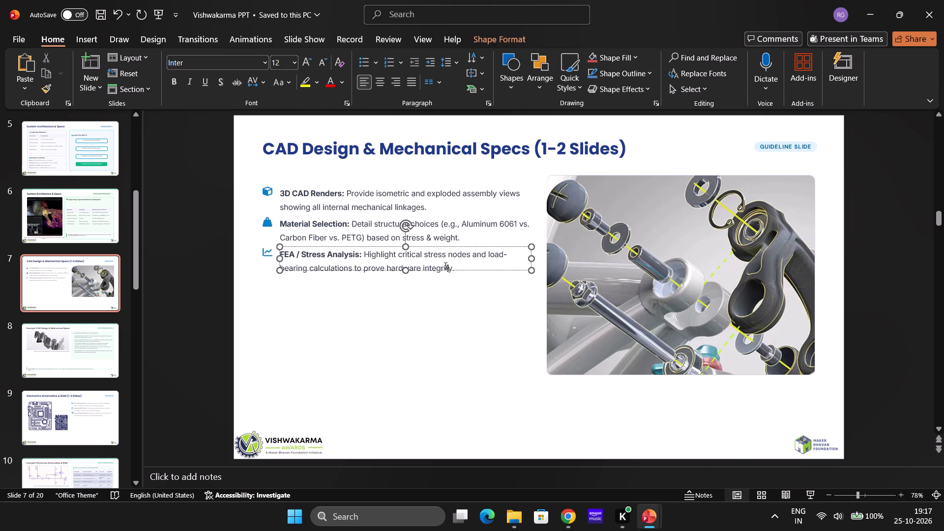
{"action": "left_click_drag", "start_coordinate": [444, 266], "coordinate": [429, 259]}
{"action": "left_click", "coordinate": [437, 318]}
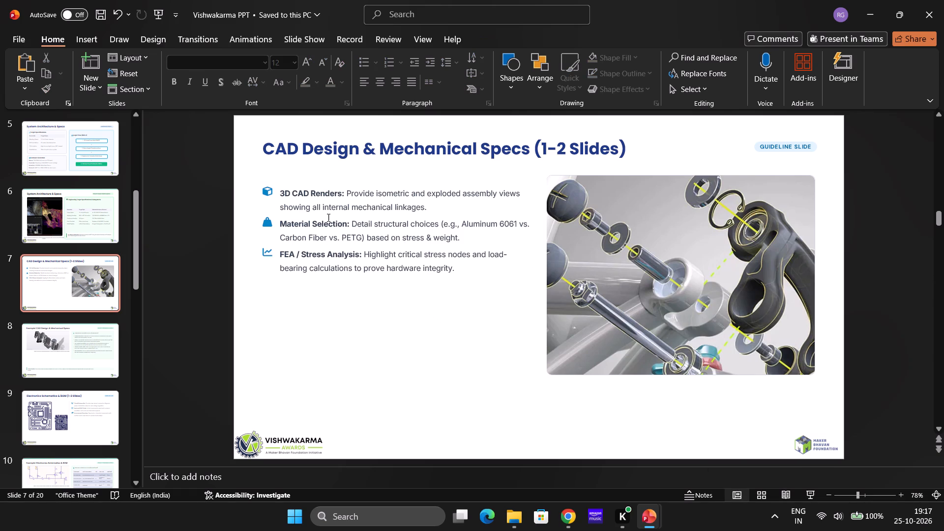
{"action": "key", "text": "alt+Tab"}
{"action": "key", "text": "alt+Tab"}
{"action": "key", "text": "alt+Tab"}
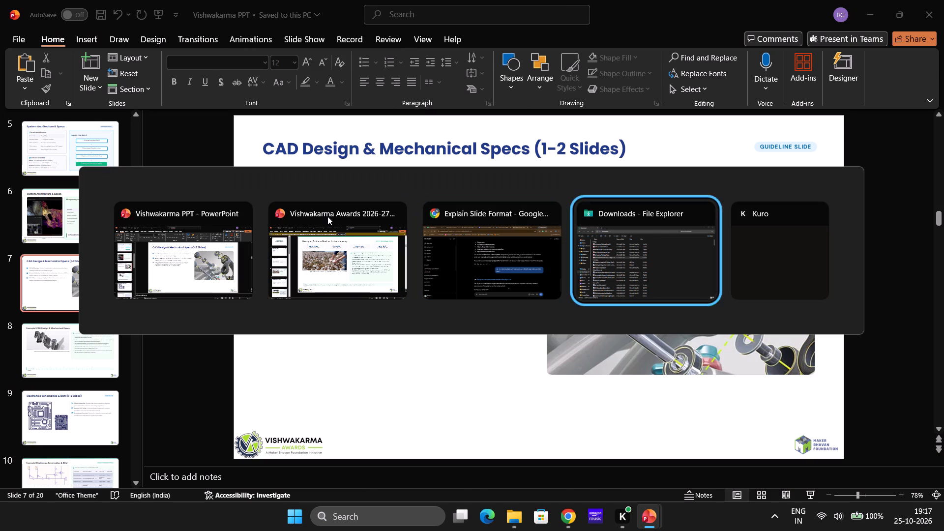
{"action": "key", "text": "alt+Tab"}
{"action": "key", "text": "alt+Tab"}
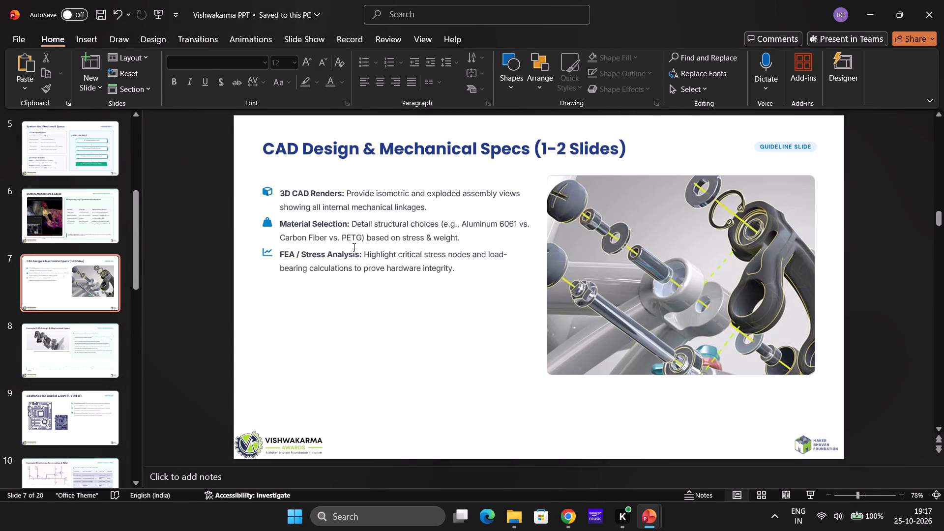
{"action": "key", "text": "Print"}
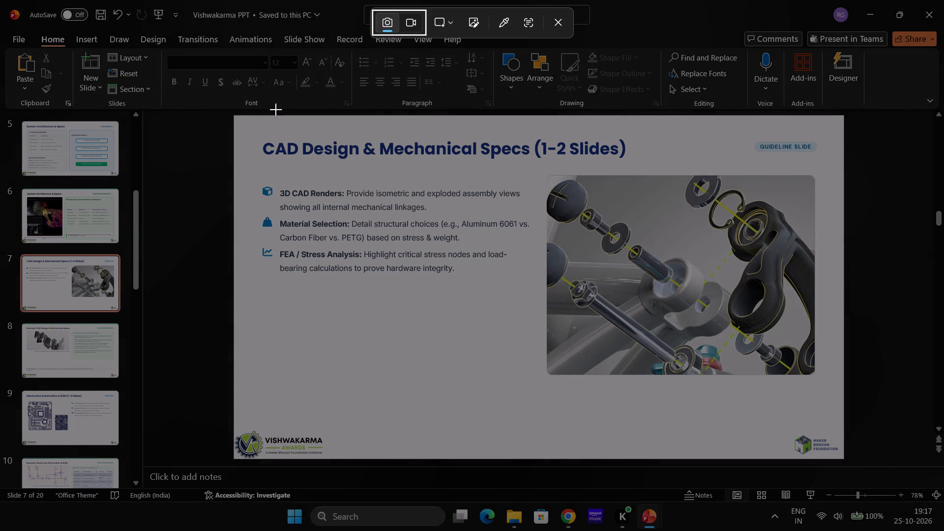
{"action": "left_click_drag", "start_coordinate": [235, 117], "coordinate": [802, 437]}
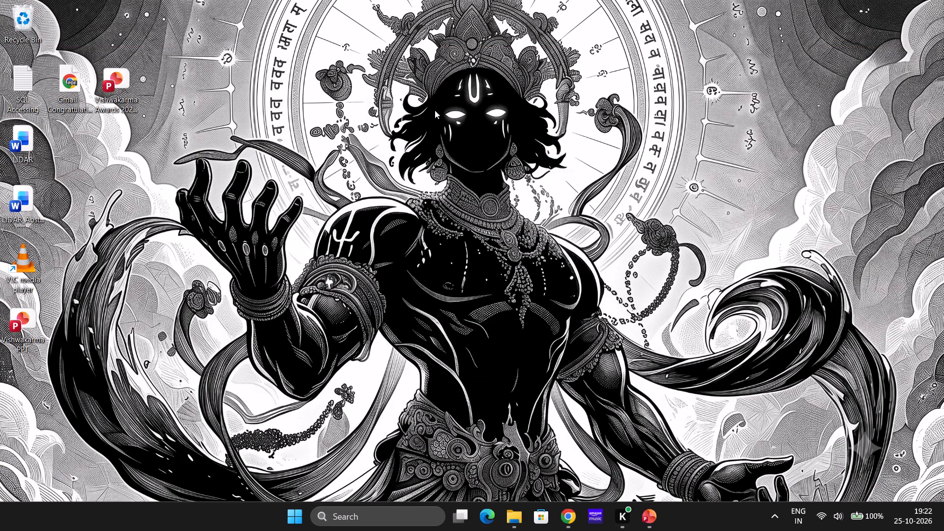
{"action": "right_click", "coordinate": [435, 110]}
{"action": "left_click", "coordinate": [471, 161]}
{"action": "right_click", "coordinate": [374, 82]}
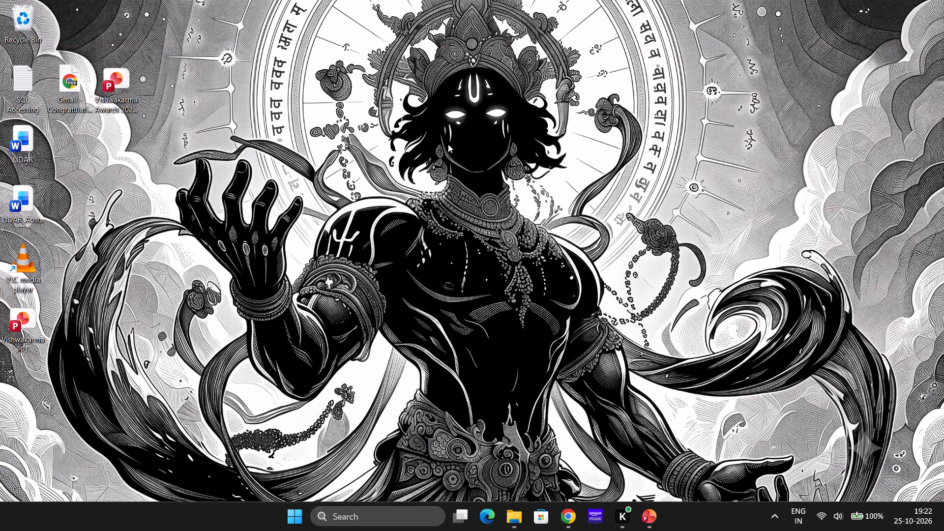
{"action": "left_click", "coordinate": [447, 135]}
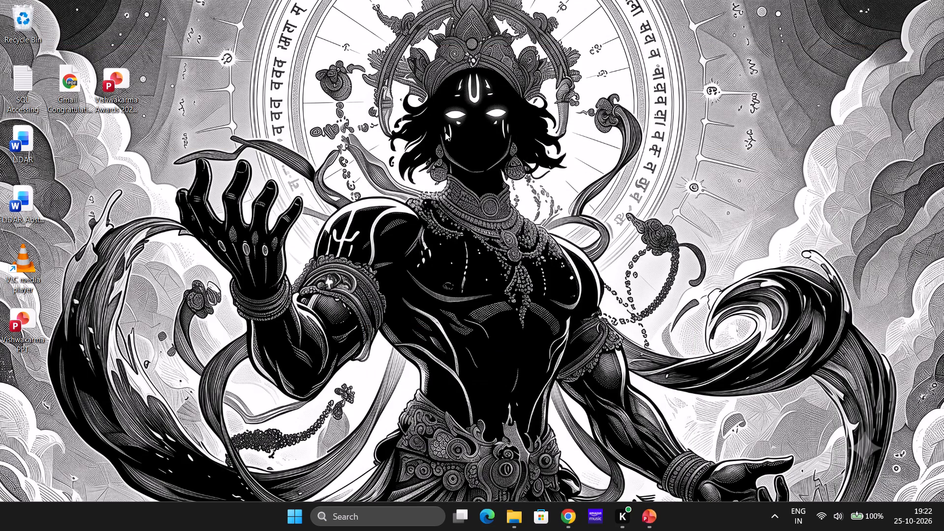